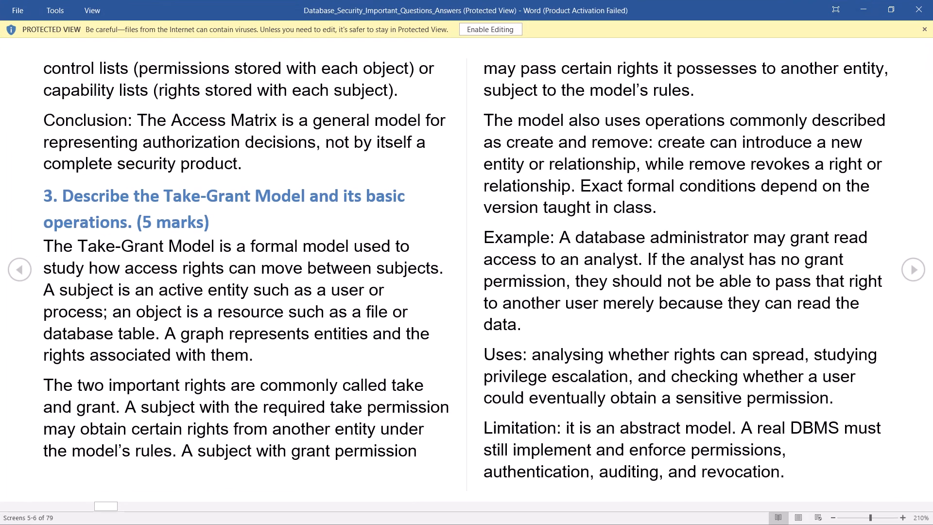
scroll(441, 132, up, 2)
scroll(441, 132, right, 4)
scroll(441, 132, left, 1)
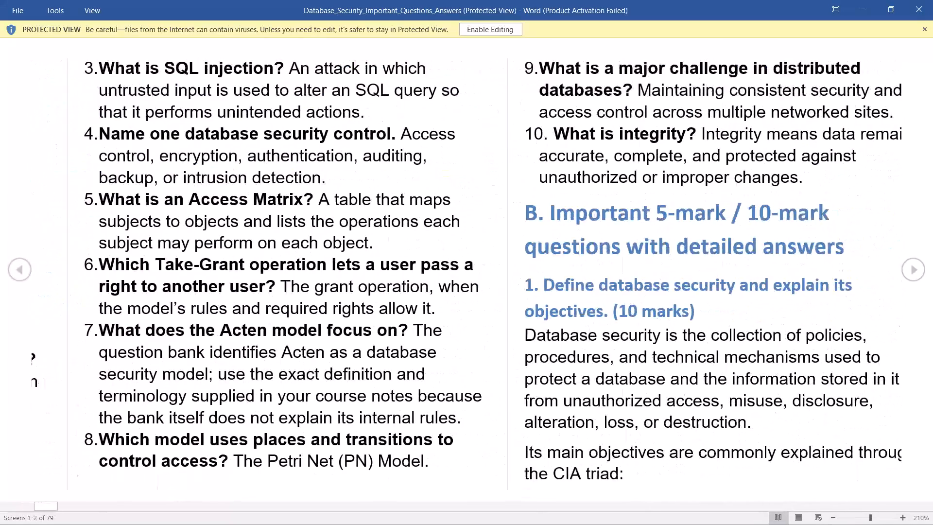
scroll(441, 132, left, 2)
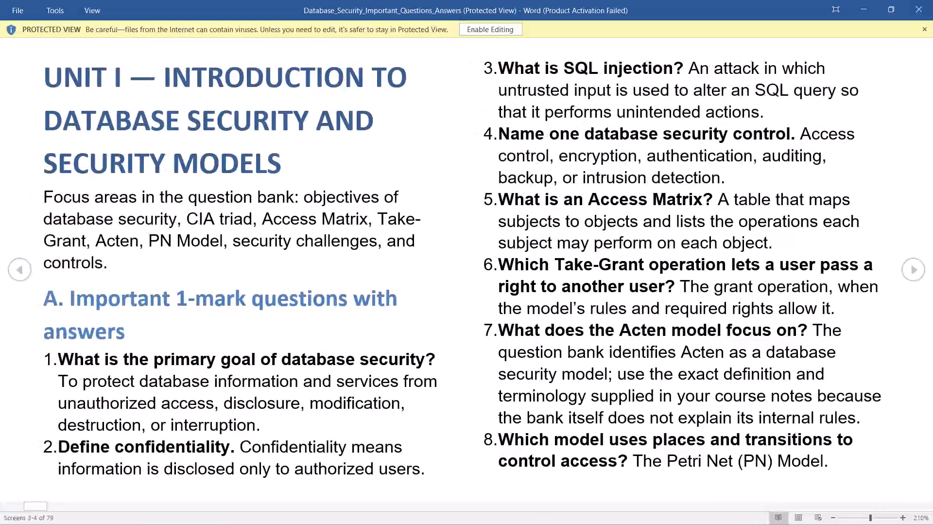
scroll(441, 132, left, 1)
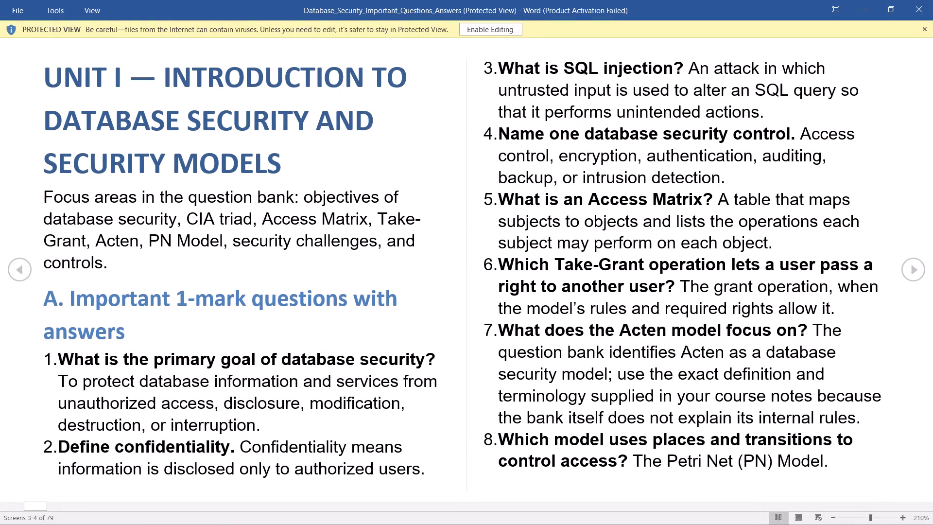
click(474, 32)
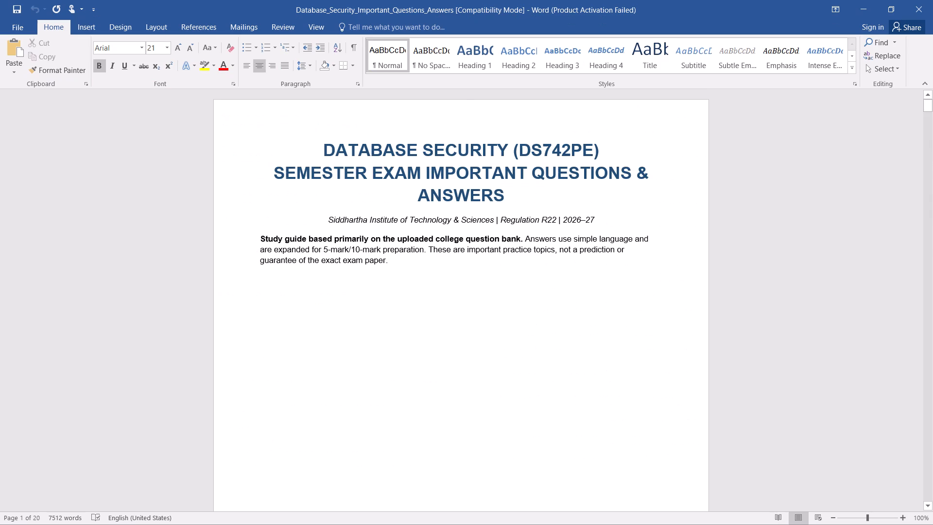
scroll(413, 216, down, 4)
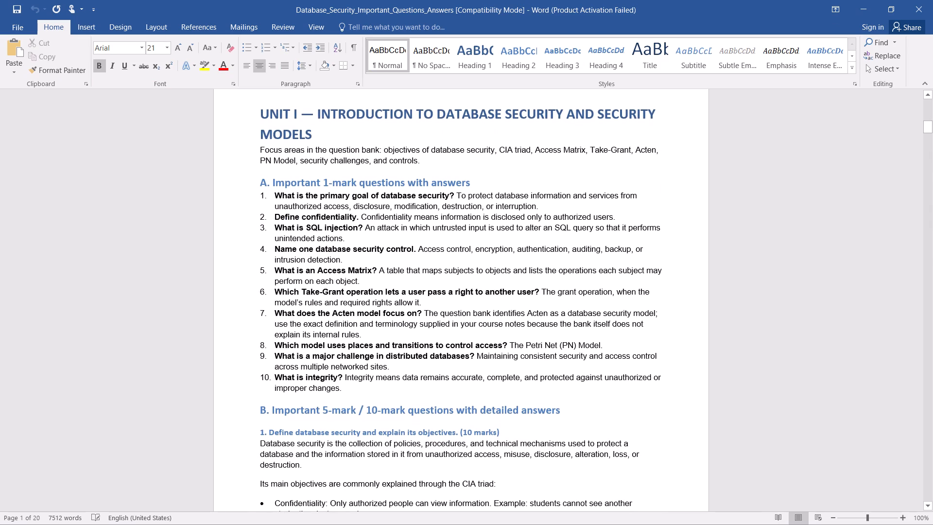
Create a new blank Word document.
click(17, 25)
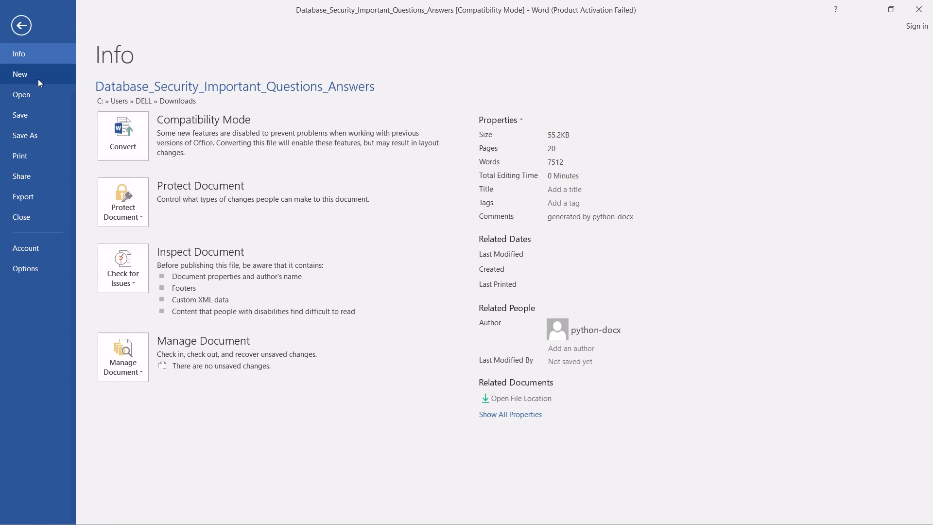
click(38, 79)
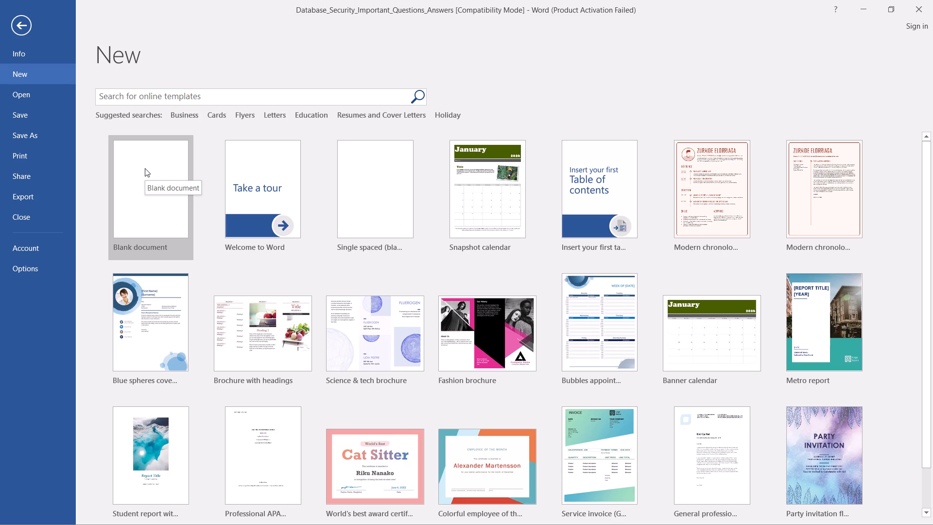
click(145, 168)
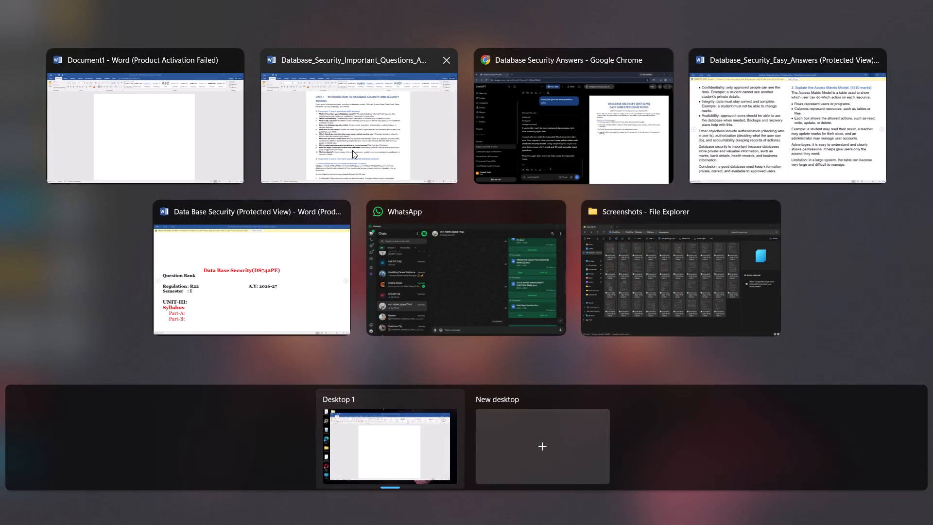
Copy all ten Unit I 1-mark questions with their answers from Database_Security_Important_Questions_Answers.
click(352, 150)
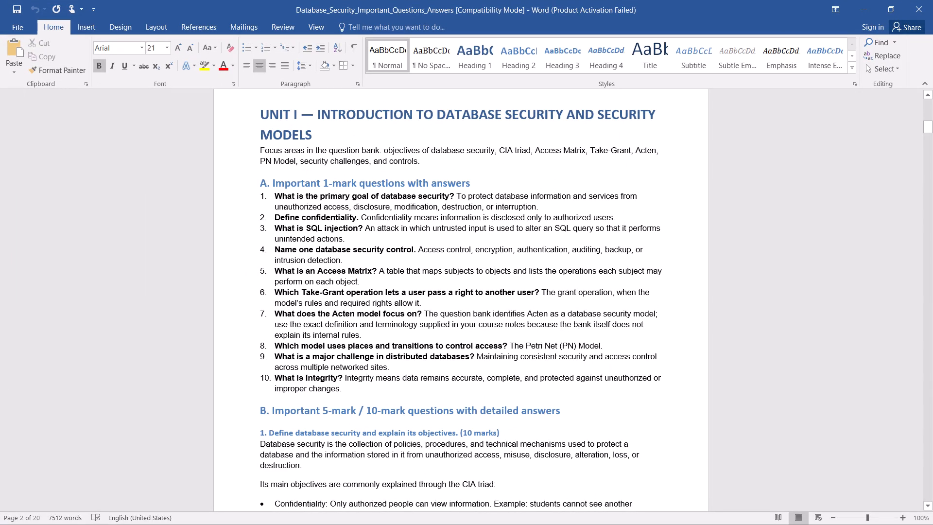
drag(259, 195, 349, 392)
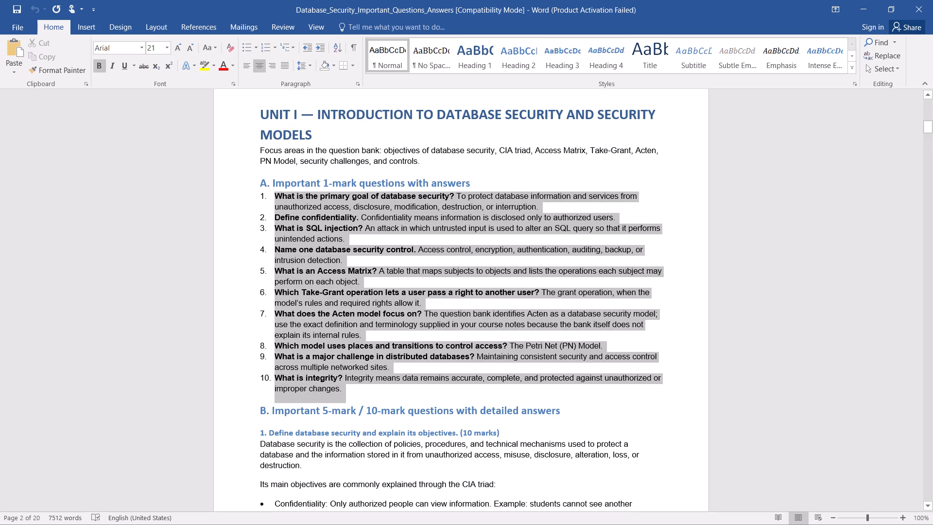
drag(349, 392, 348, 390)
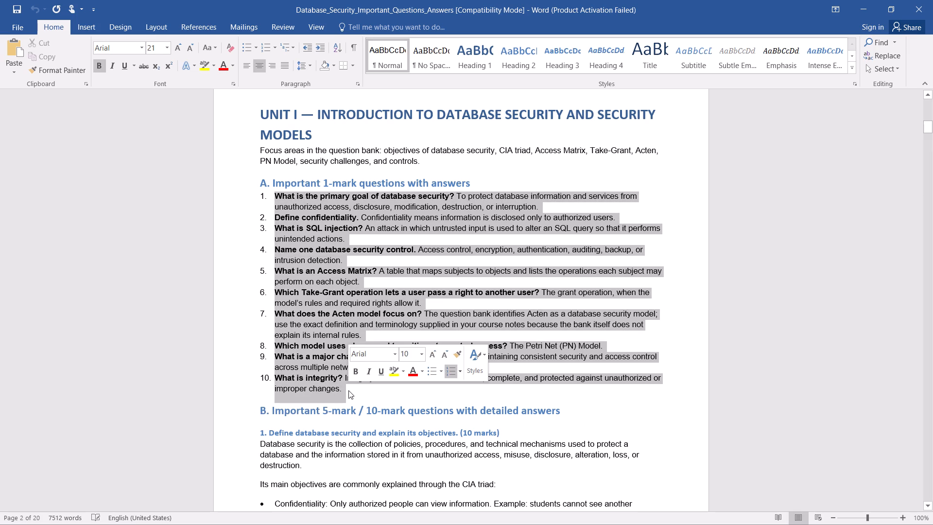
key(ctrl+c)
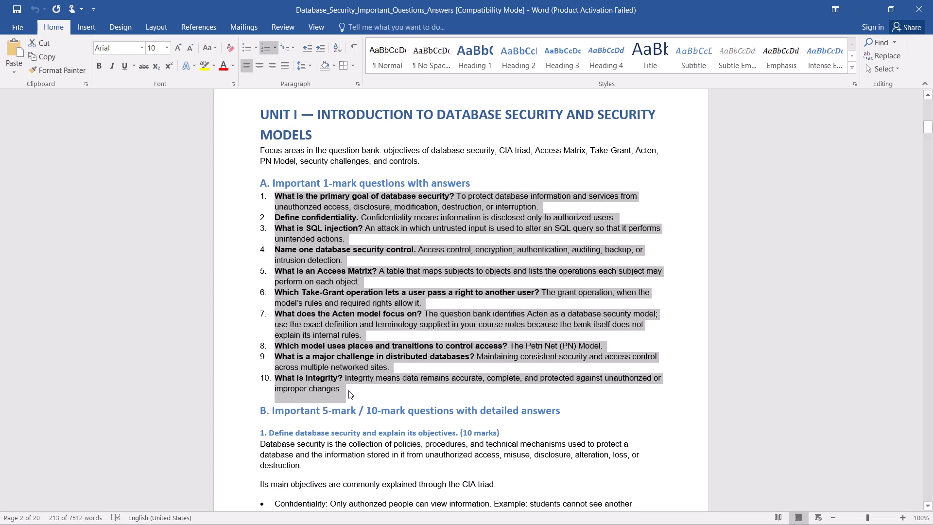
key(ctrl+c)
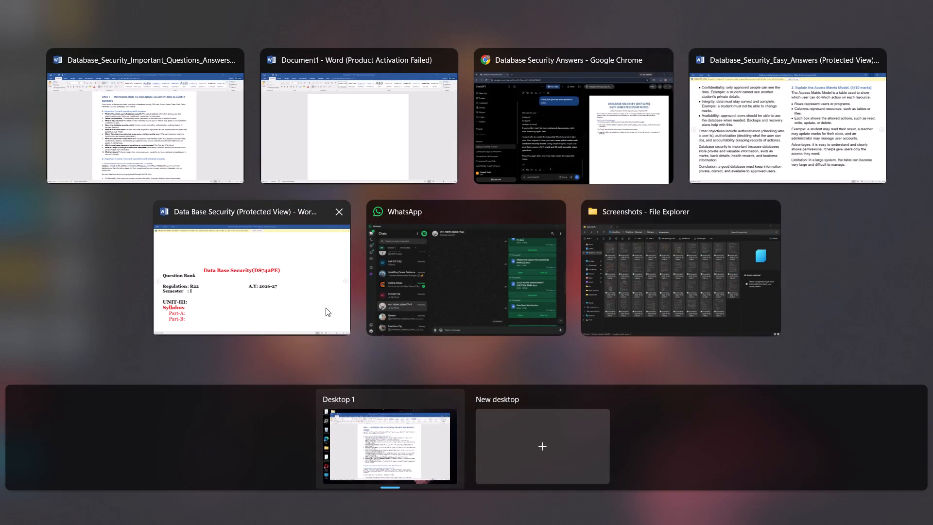
In the new blank document, set the font size to 18 and paste the copied Unit I questions and answers.
click(370, 167)
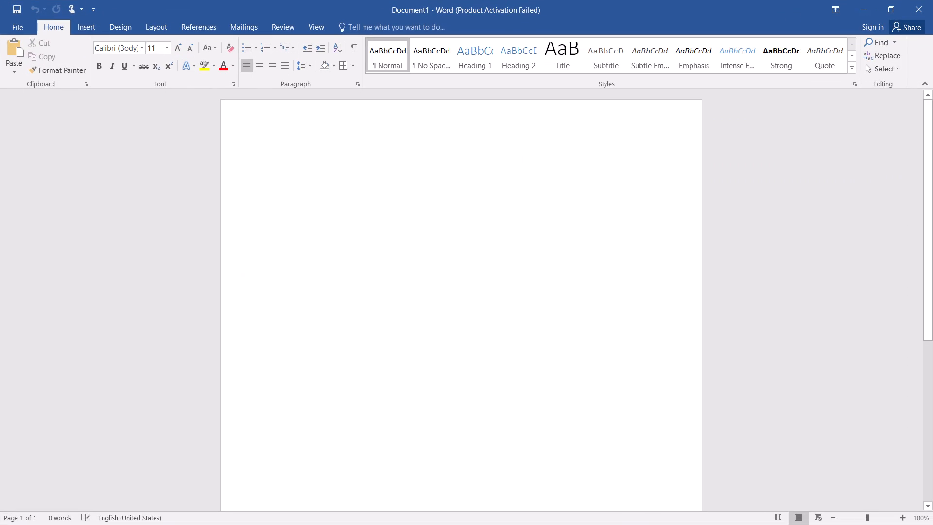
click(168, 47)
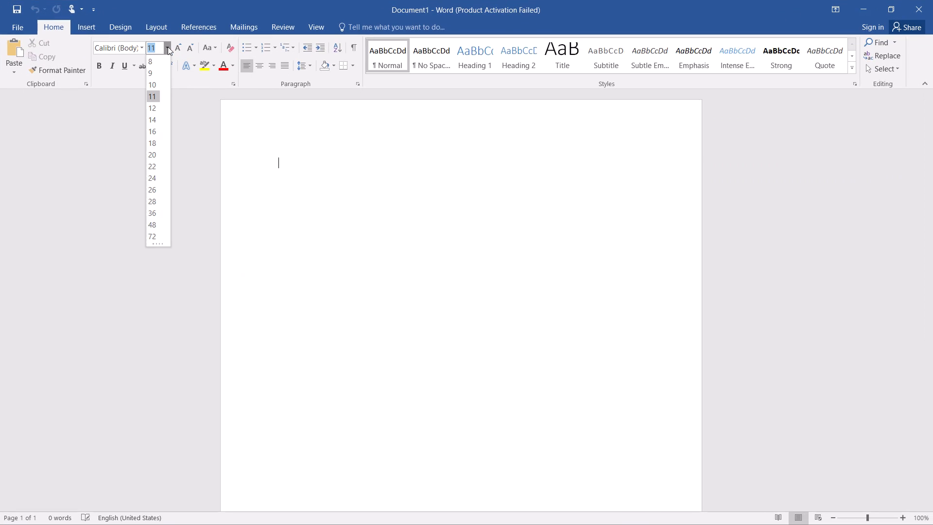
click(154, 141)
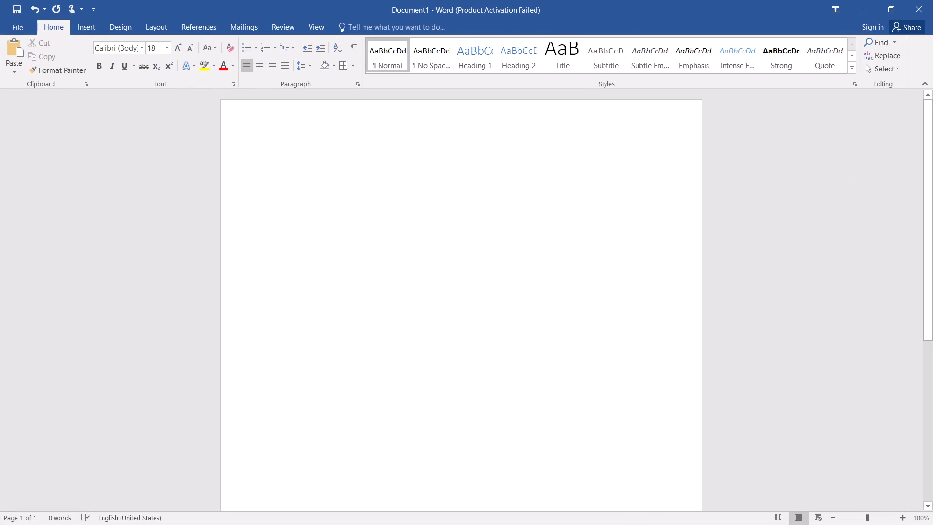
key(ctrl+v)
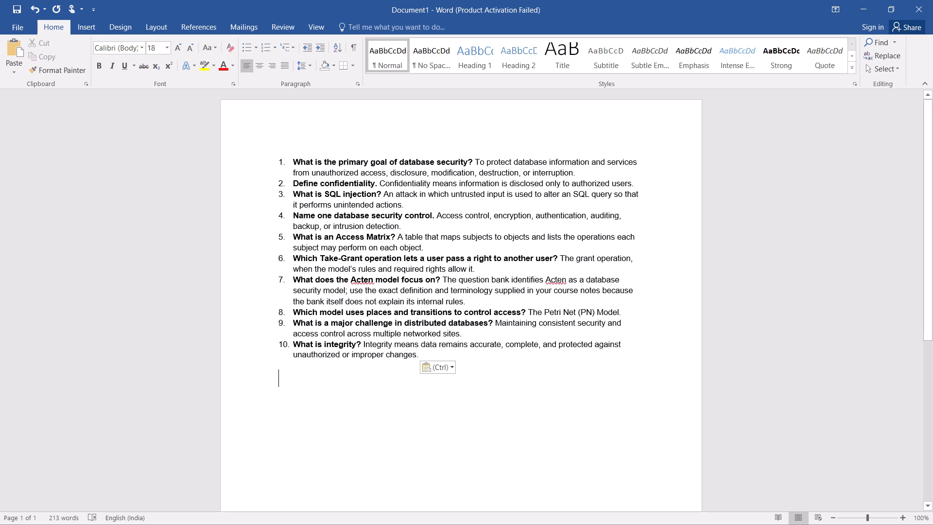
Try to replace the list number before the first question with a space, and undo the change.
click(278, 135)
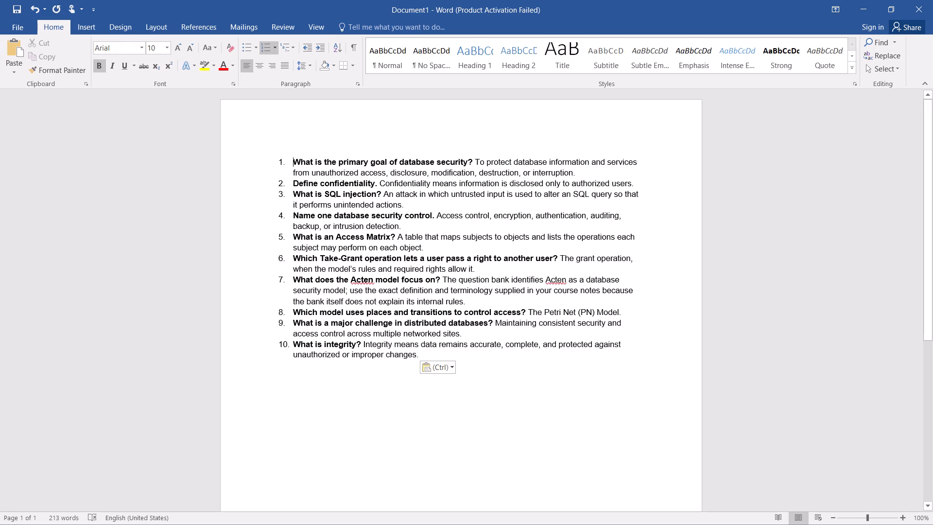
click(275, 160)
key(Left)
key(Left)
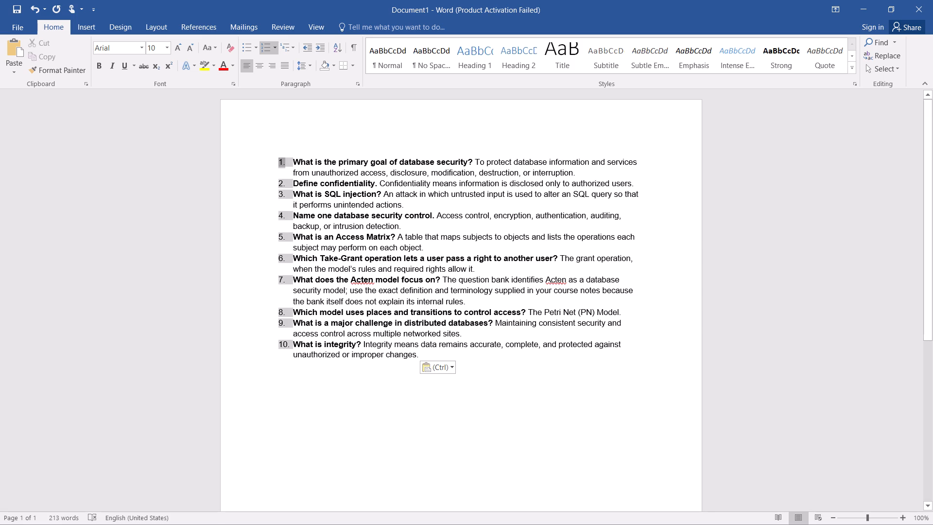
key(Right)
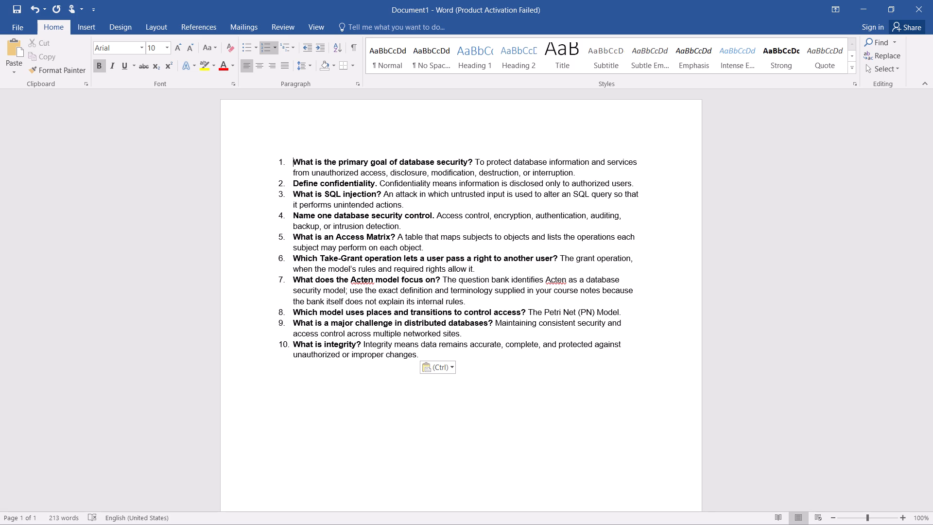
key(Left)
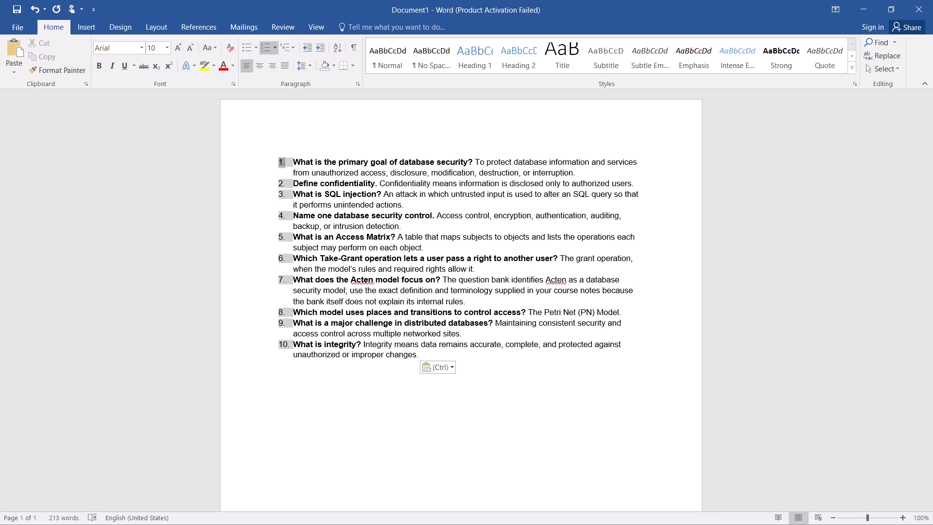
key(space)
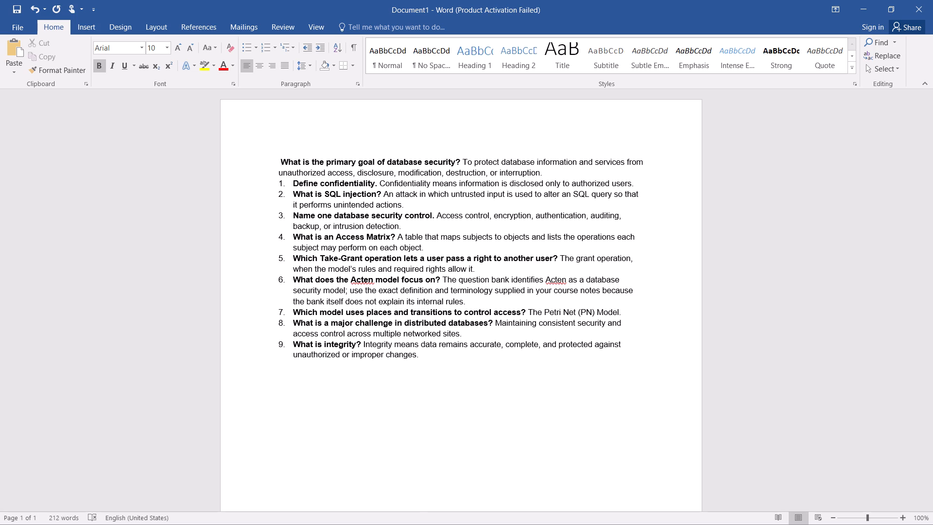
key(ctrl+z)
Undo the paste of the Unit I questions and answers.
click(275, 160)
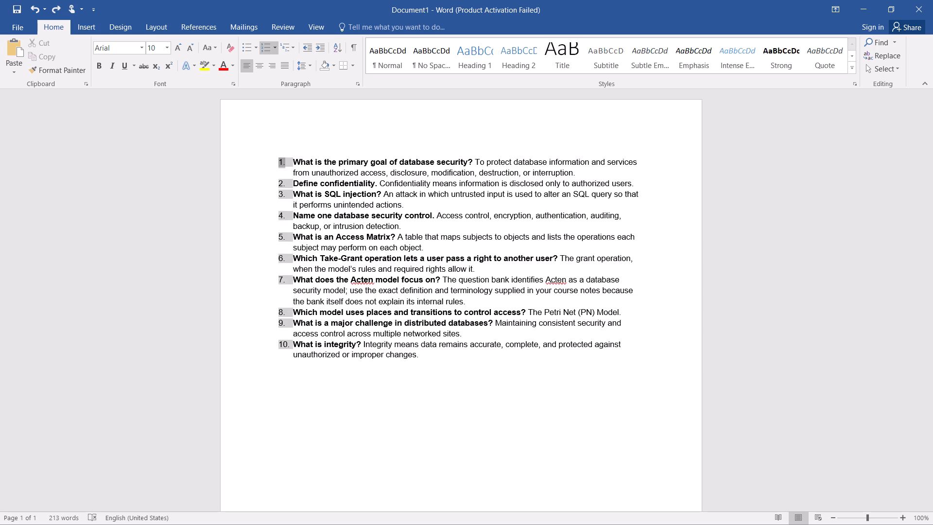
key(ctrl+z)
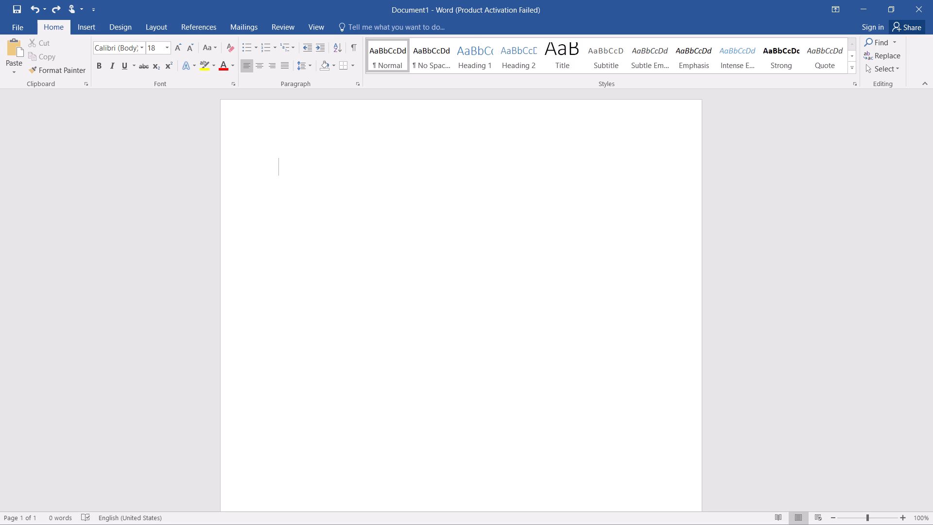
Enter the heading "Unit -1" and paste the copied questions and answers on the line below it.
text(unit)
key(space)
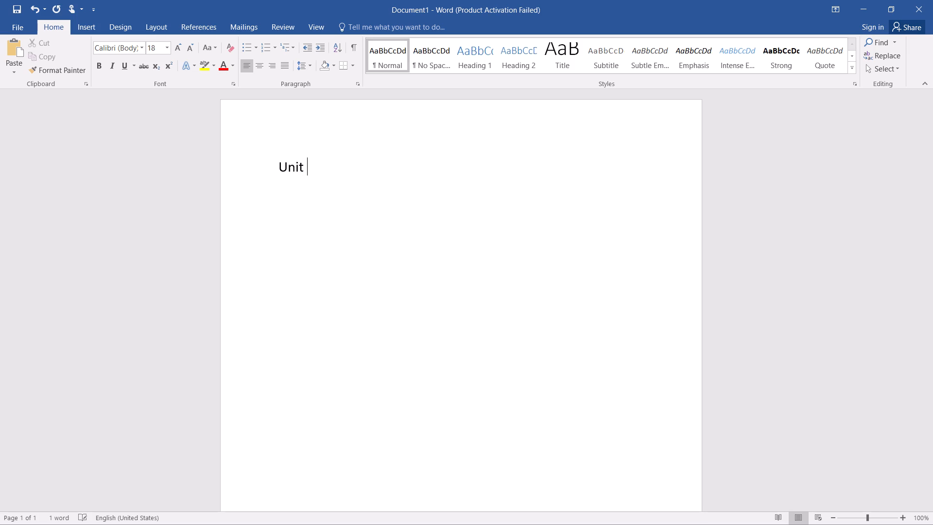
text(-1)
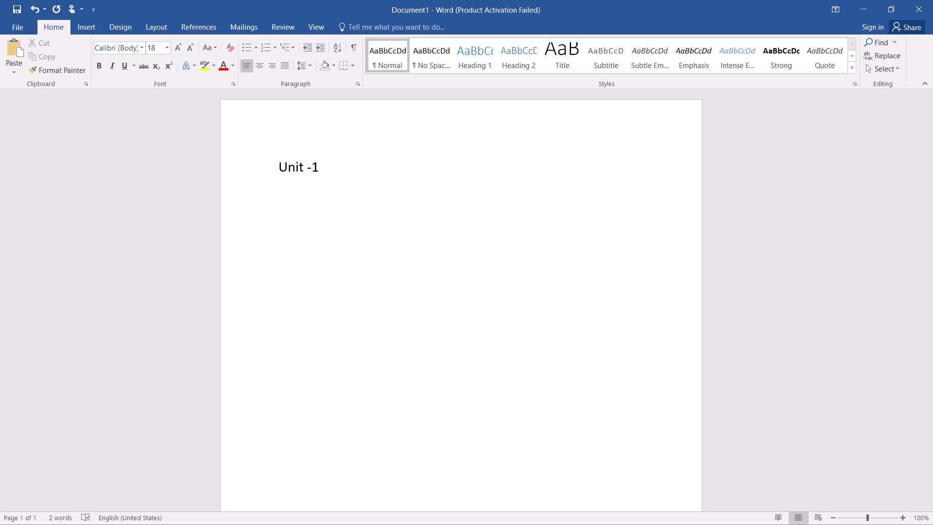
key(Return)
key(ctrl+v)
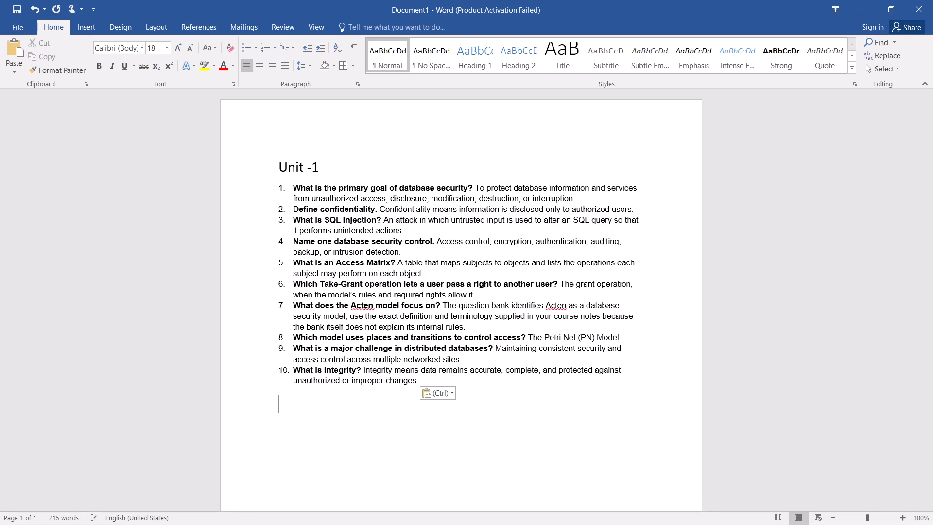
Set the font size of all ten pasted questions and answers to 16.
click(276, 187)
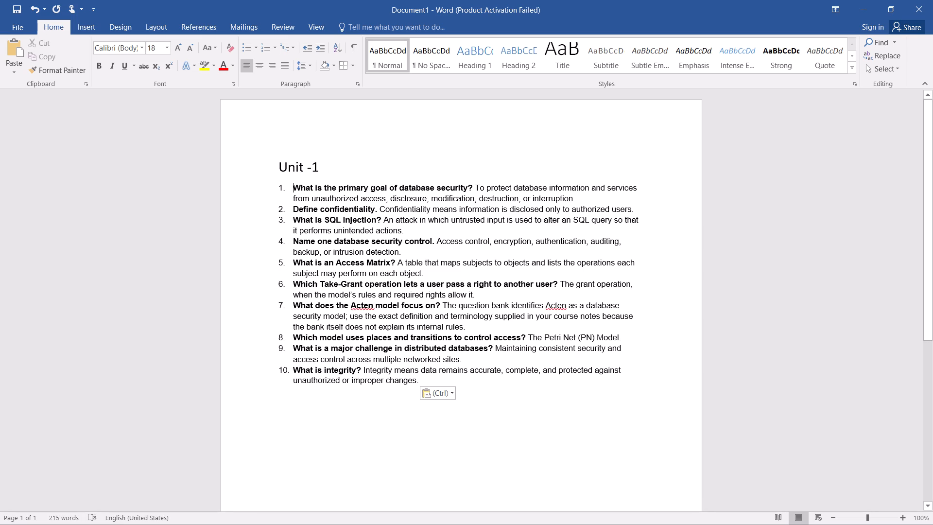
drag(276, 187, 337, 273)
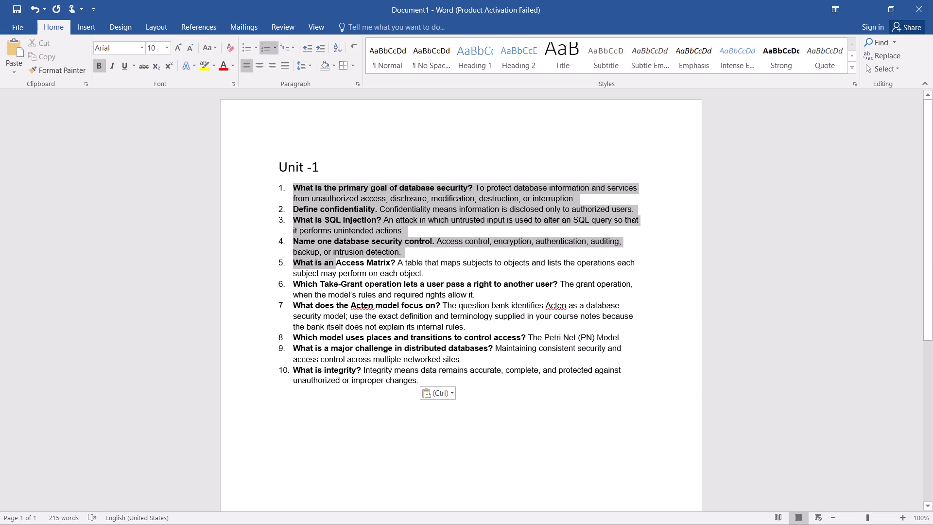
drag(337, 273, 415, 386)
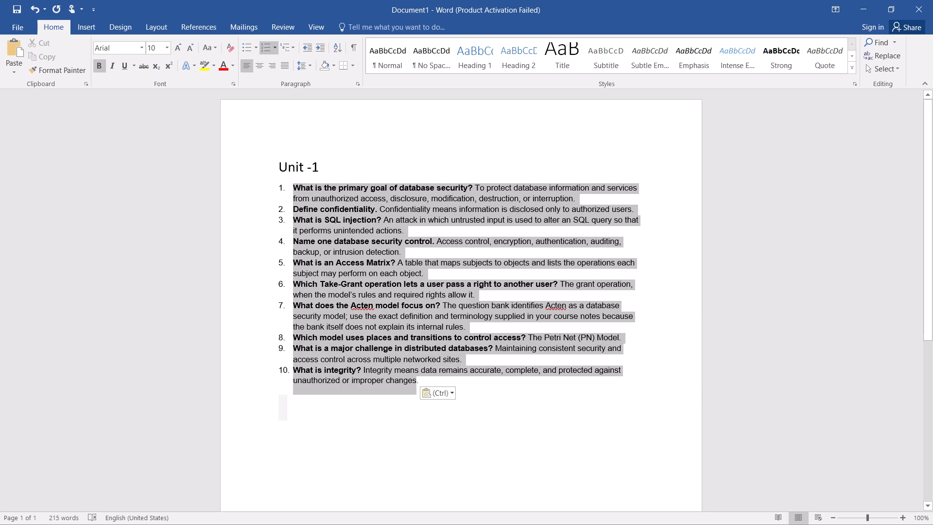
drag(415, 386, 421, 382)
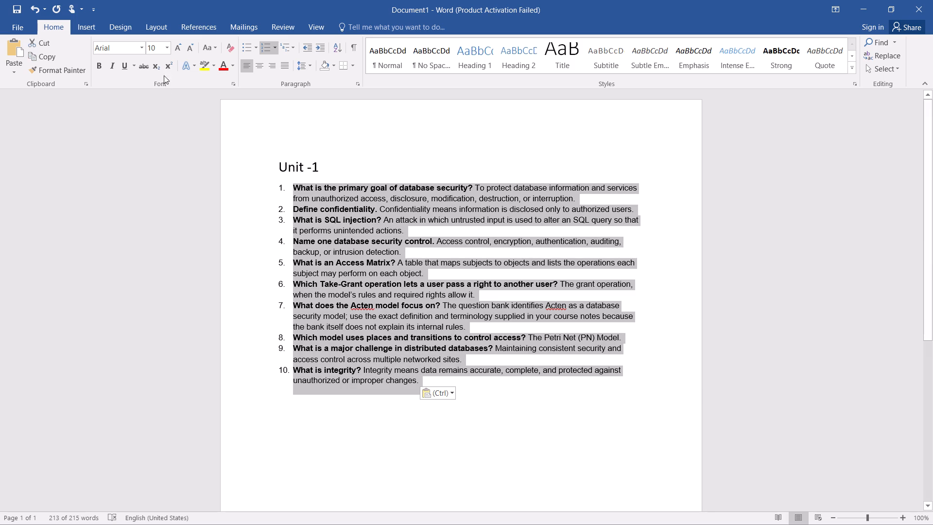
click(166, 50)
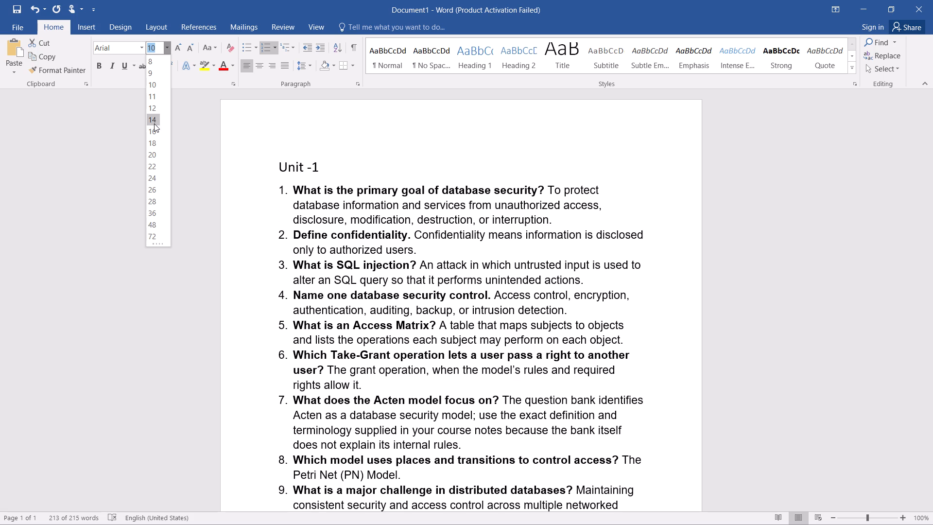
click(153, 129)
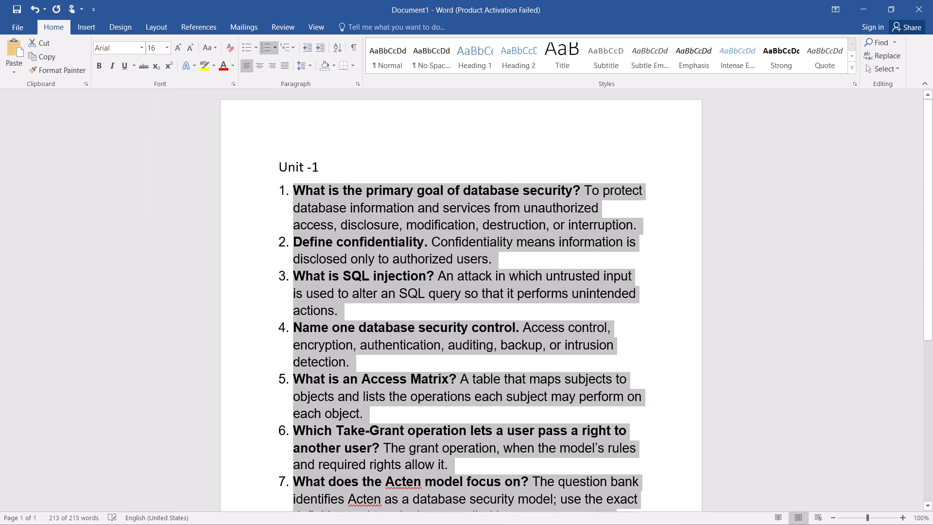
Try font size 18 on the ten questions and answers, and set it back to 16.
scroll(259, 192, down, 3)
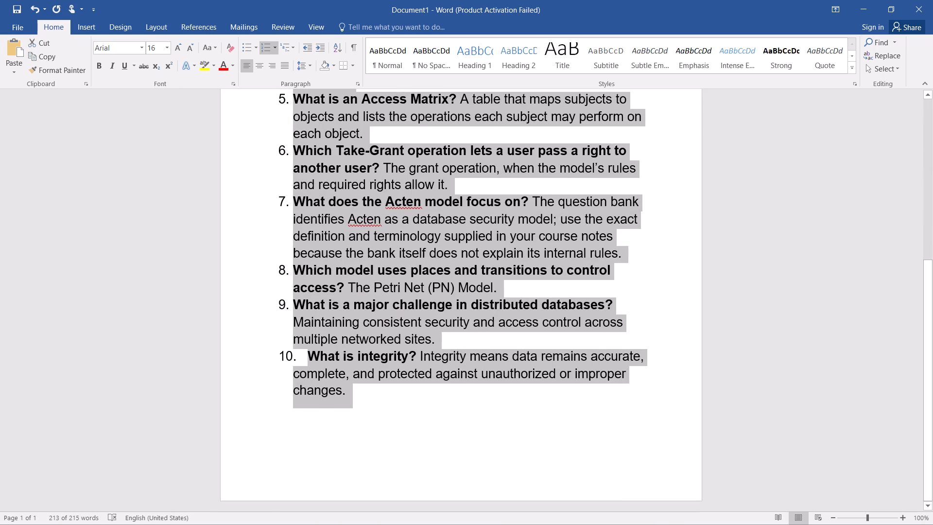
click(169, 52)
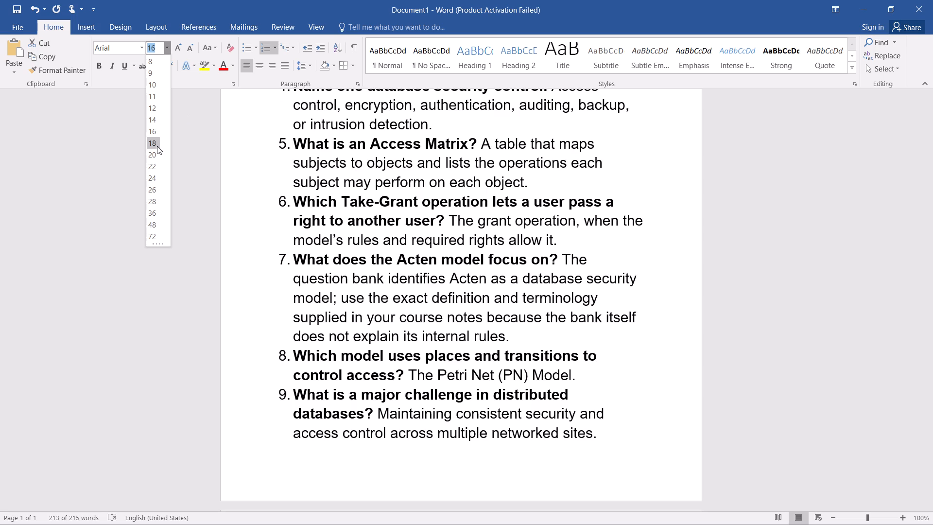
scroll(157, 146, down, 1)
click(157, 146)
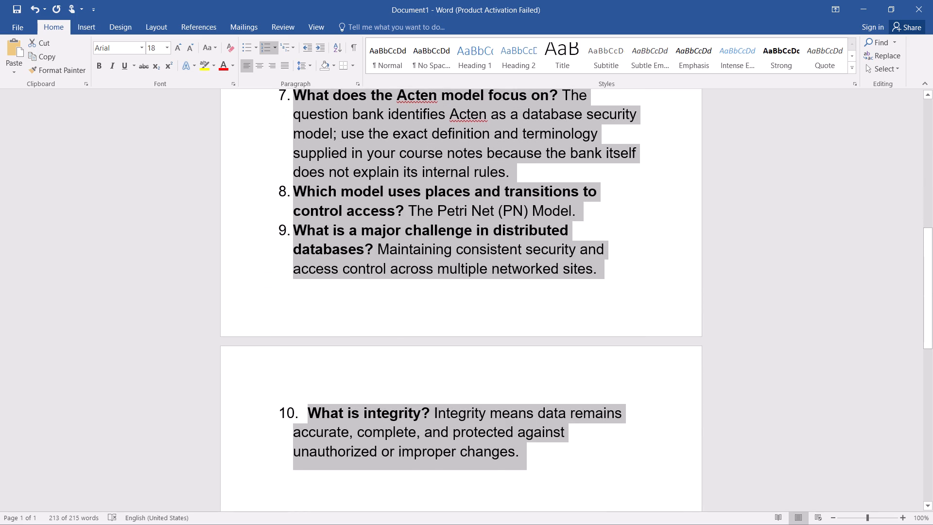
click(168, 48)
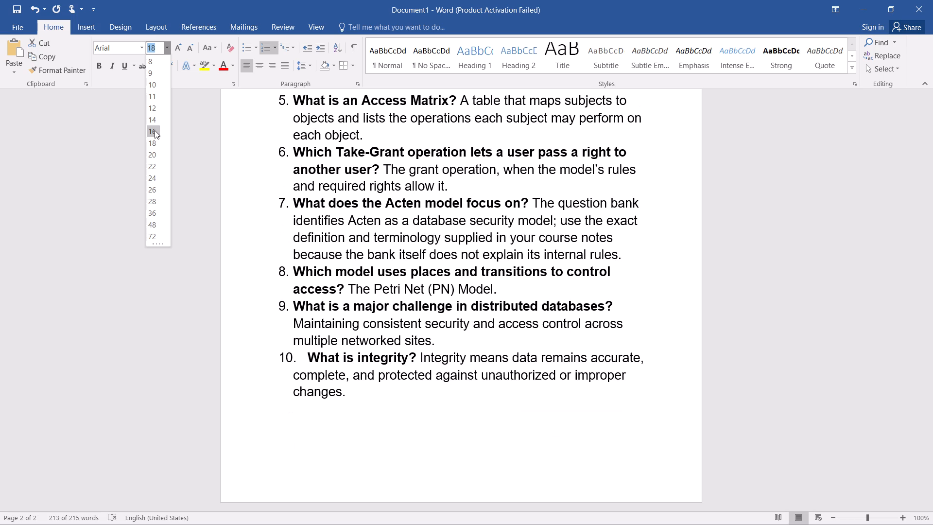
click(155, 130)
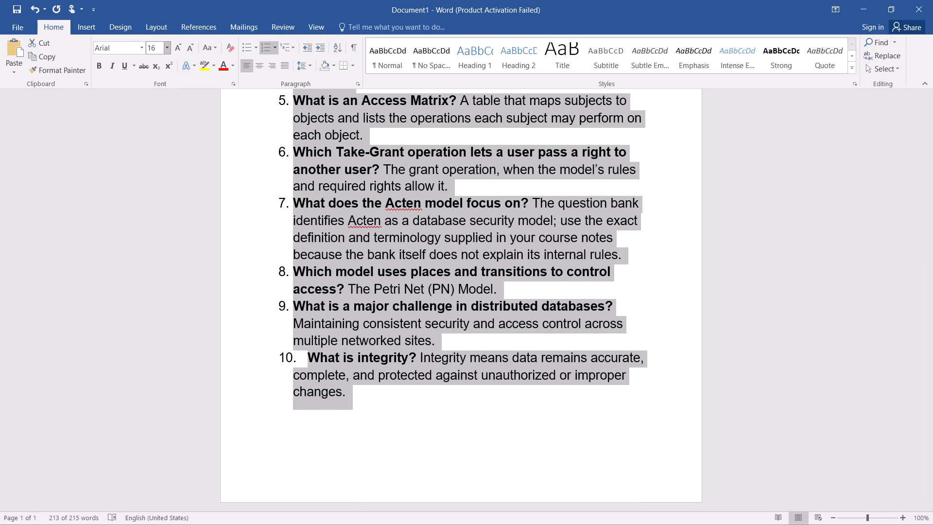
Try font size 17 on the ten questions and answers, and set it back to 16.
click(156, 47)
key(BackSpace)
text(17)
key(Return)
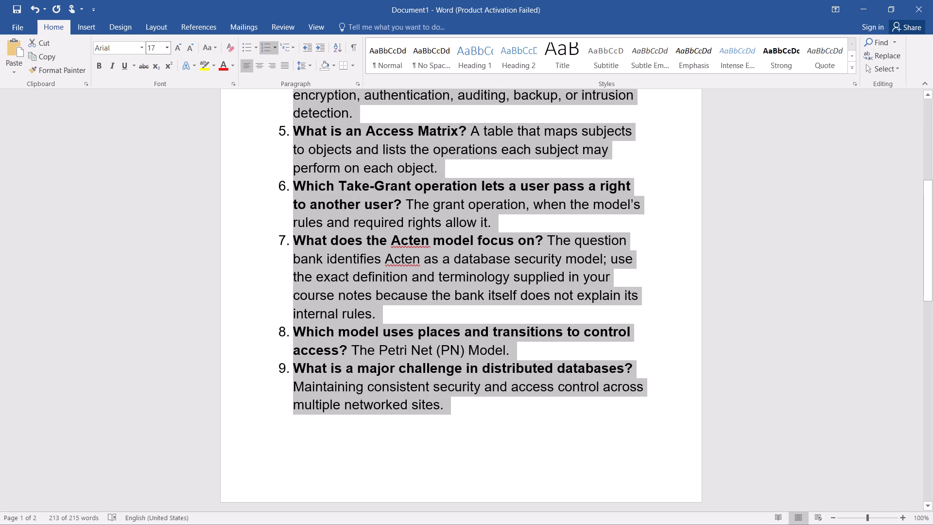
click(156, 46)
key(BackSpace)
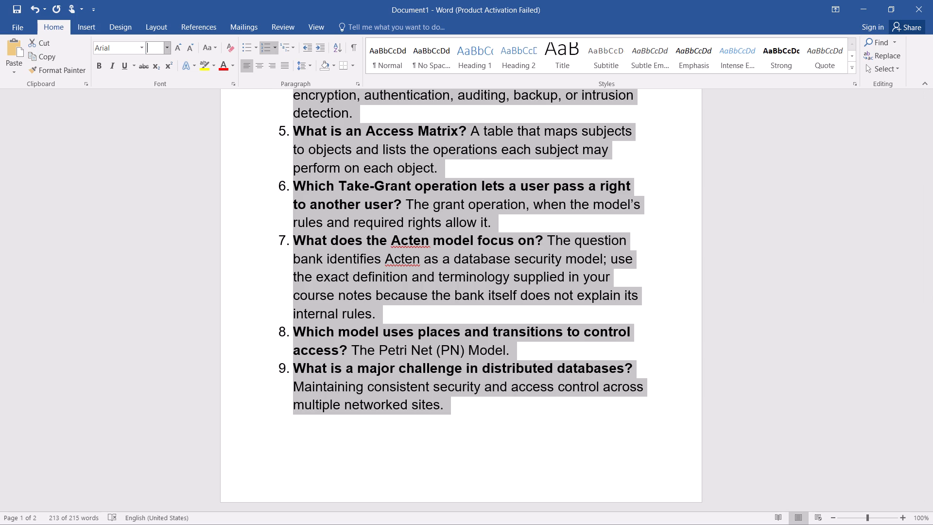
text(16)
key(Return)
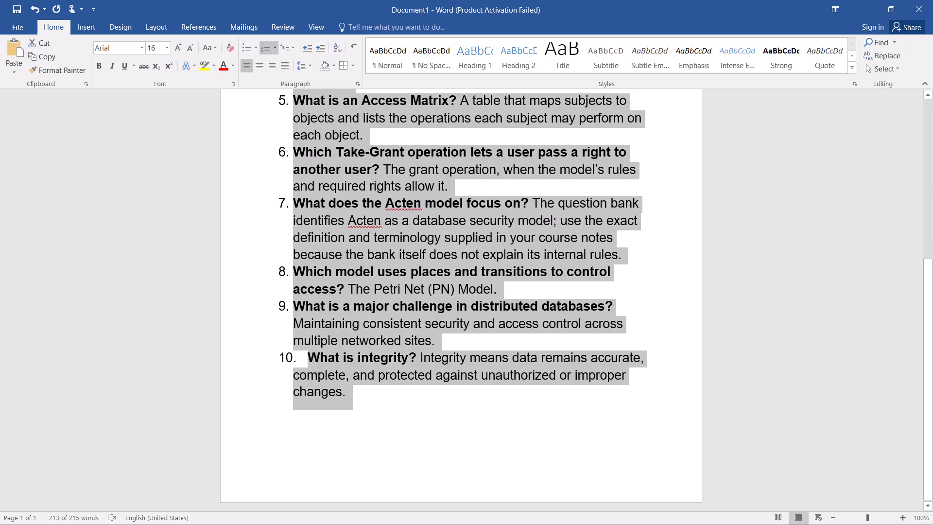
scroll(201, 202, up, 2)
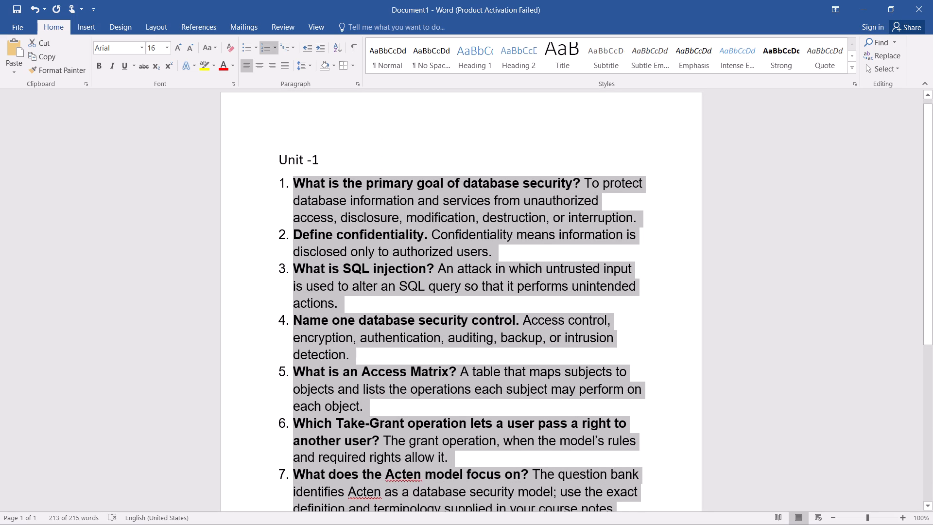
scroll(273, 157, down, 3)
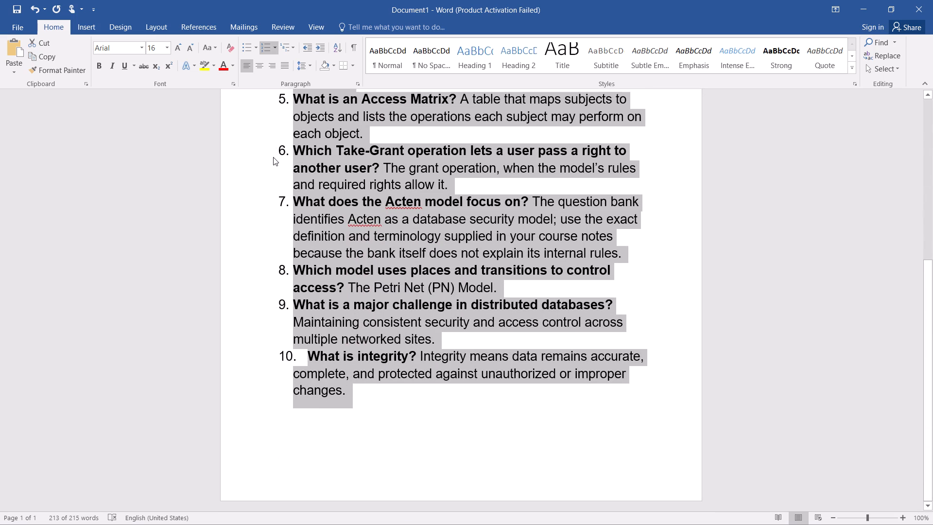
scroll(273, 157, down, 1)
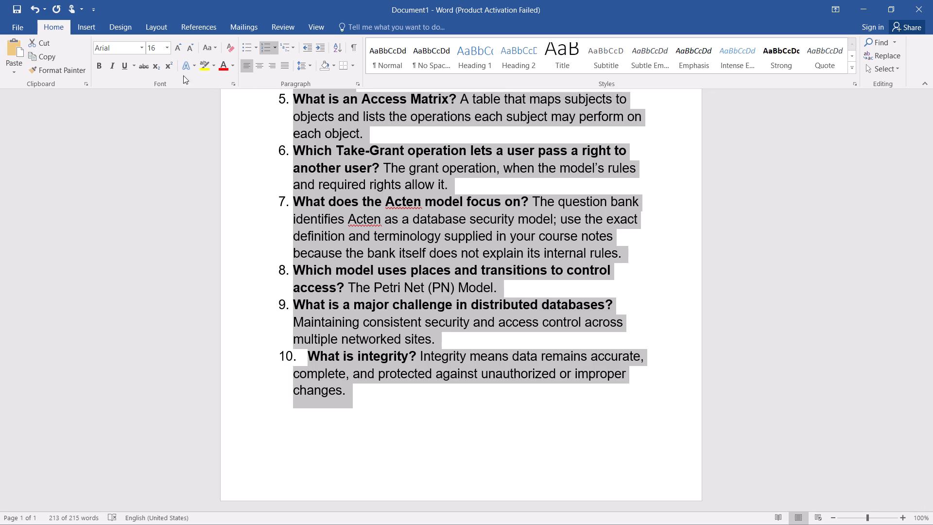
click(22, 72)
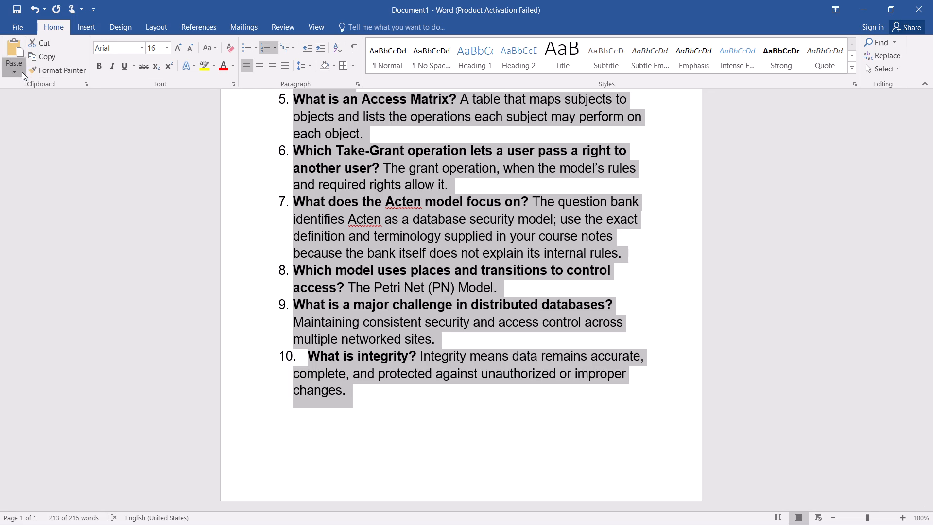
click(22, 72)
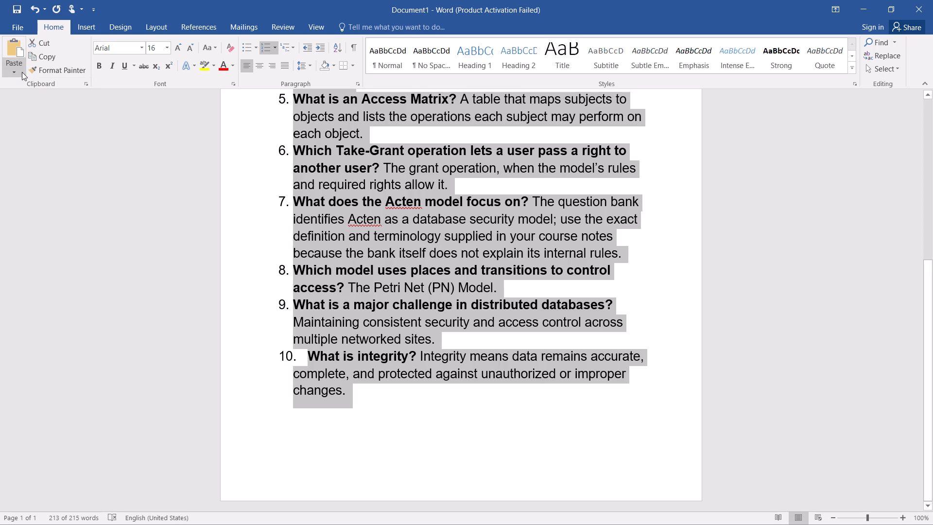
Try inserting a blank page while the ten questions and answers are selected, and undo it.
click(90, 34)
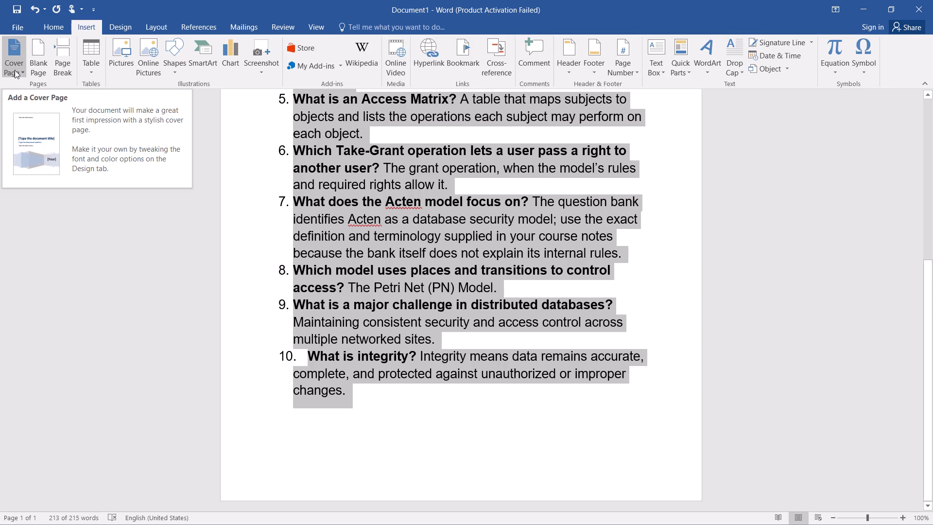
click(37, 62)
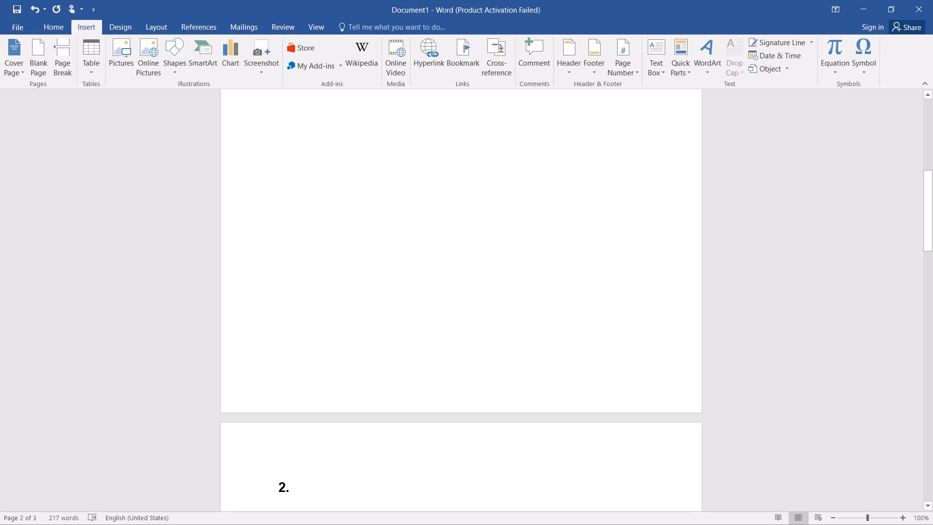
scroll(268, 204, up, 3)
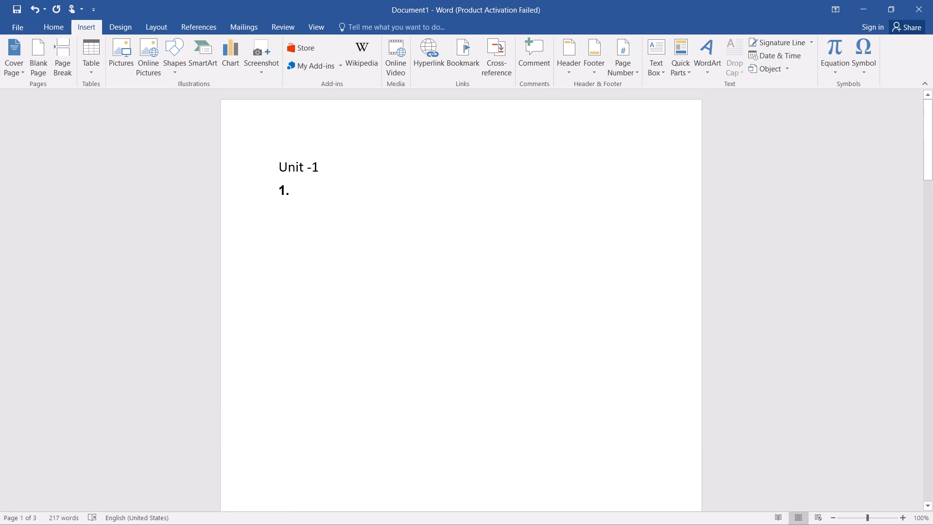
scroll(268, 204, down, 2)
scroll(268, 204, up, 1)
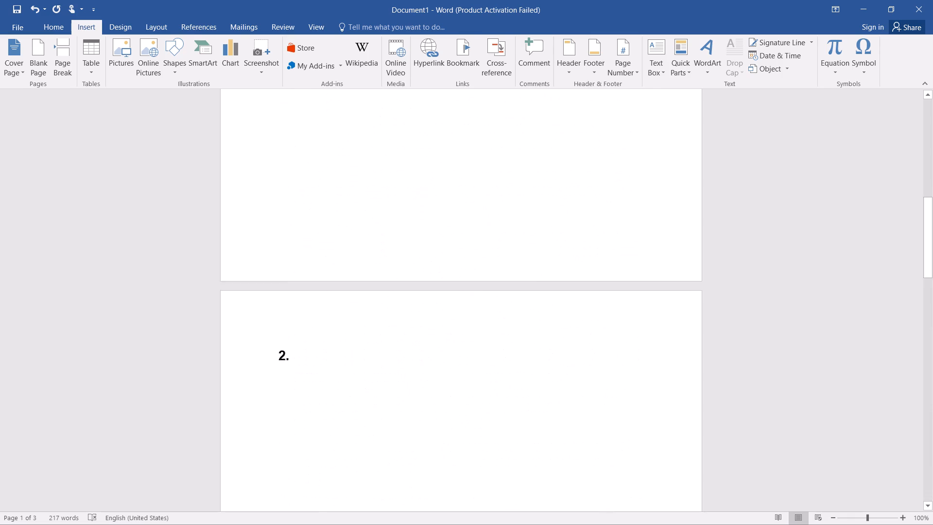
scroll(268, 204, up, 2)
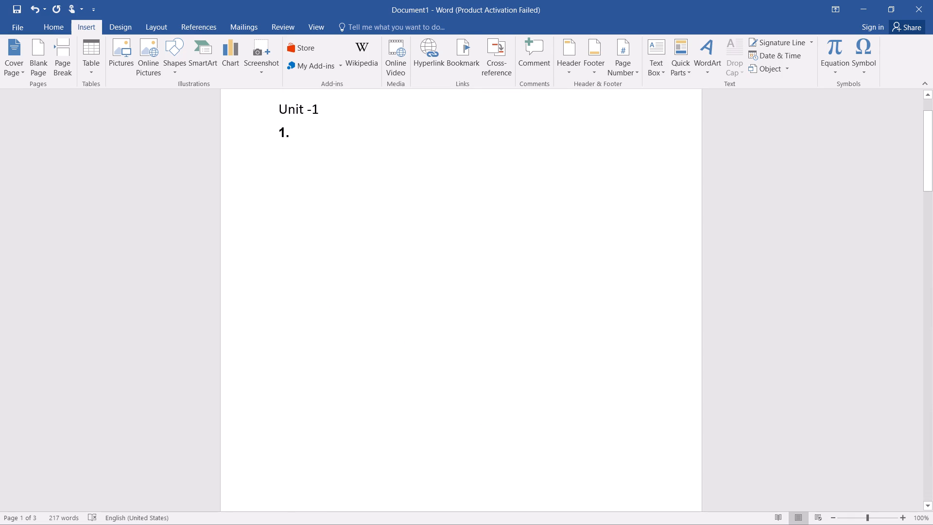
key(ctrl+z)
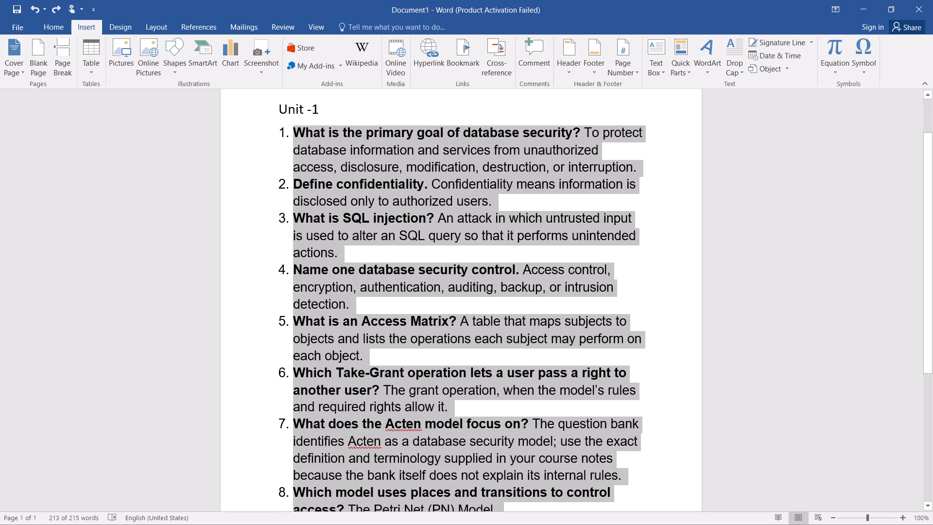
Insert a page break after the answer to question 10 and remove the automatic list number from the new page.
scroll(268, 204, down, 2)
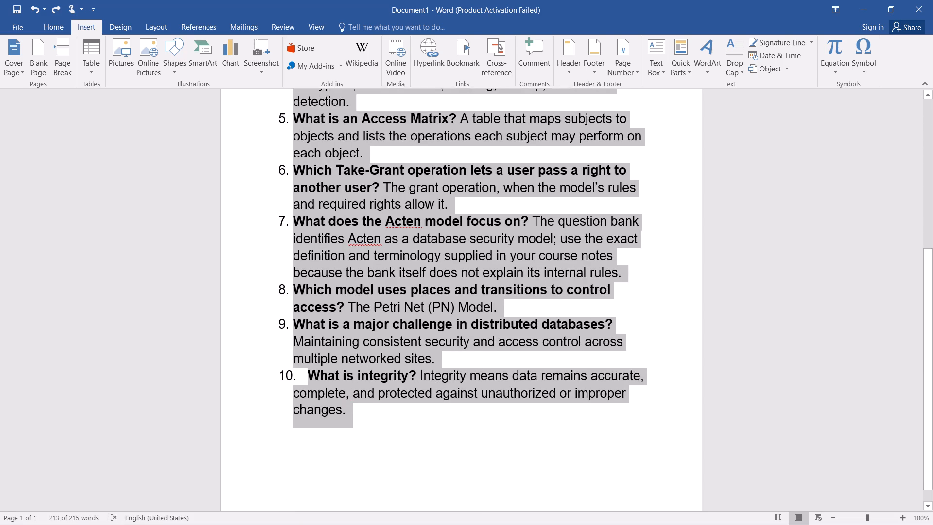
scroll(268, 204, down, 1)
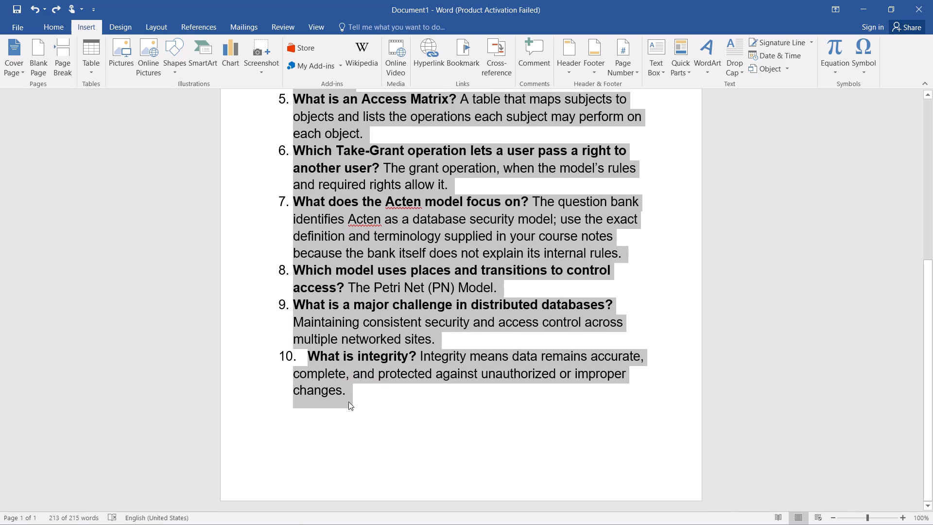
click(351, 395)
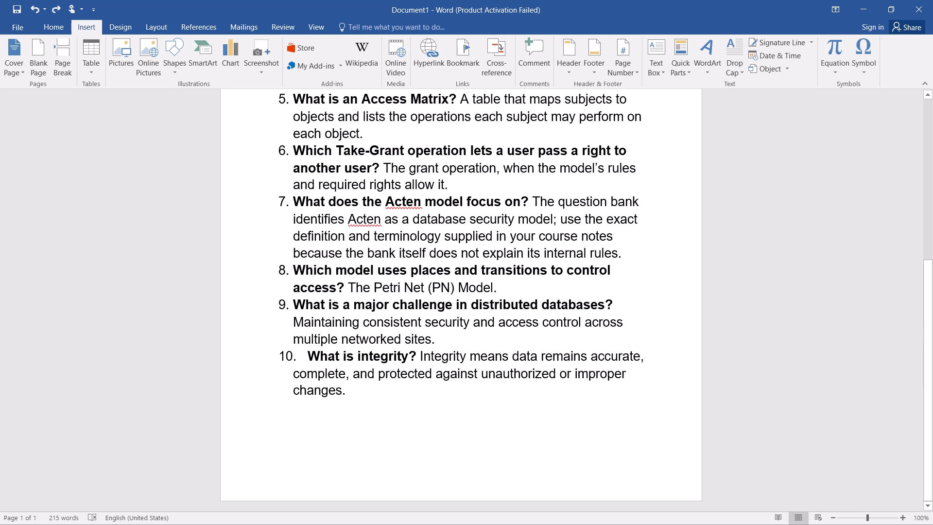
click(57, 68)
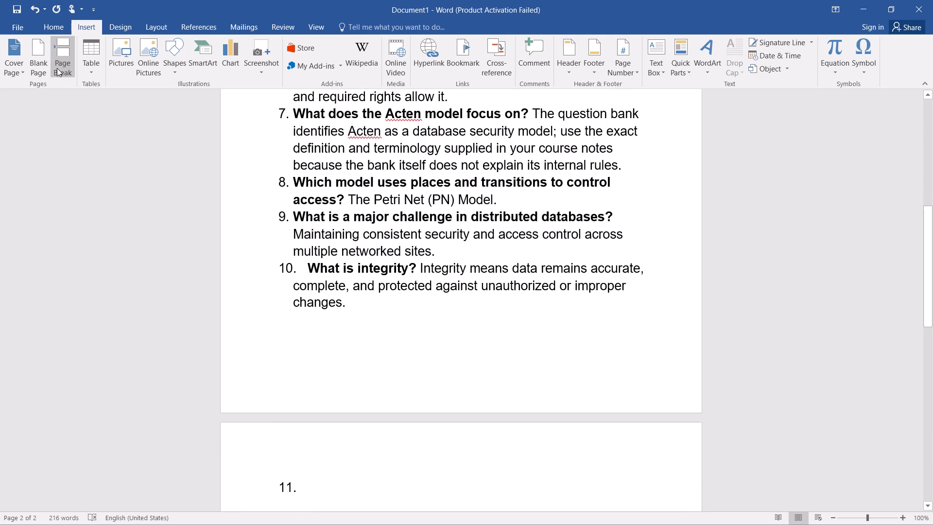
scroll(256, 399, down, 1)
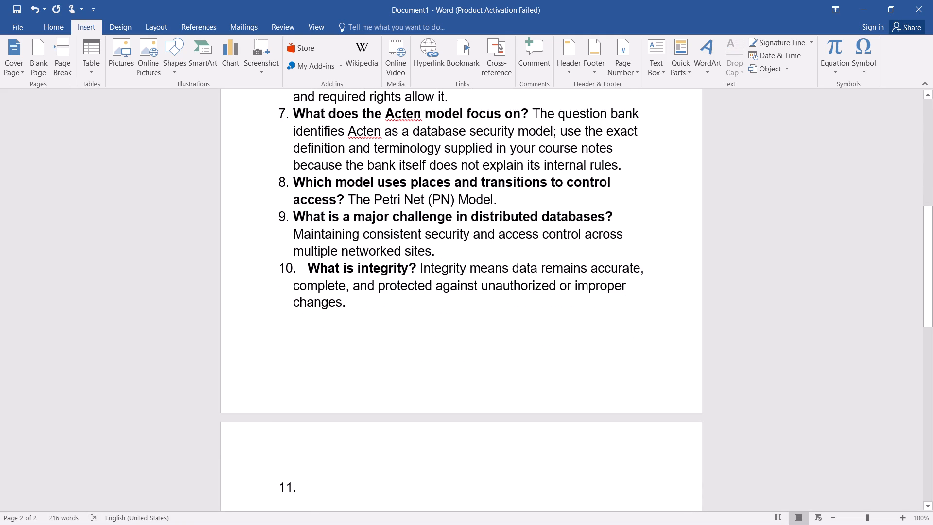
scroll(256, 399, down, 1)
scroll(256, 399, up, 1)
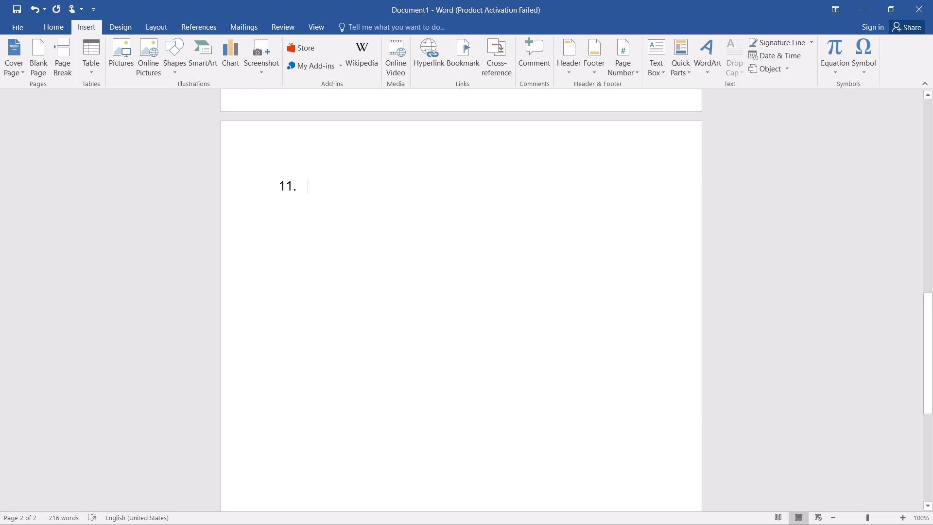
key(BackSpace)
key(BackSpace)
key(BackSpace)
Enter the heading "Unit-2" in font size 18 at the top of the second page and start a new line below.
click(14, 33)
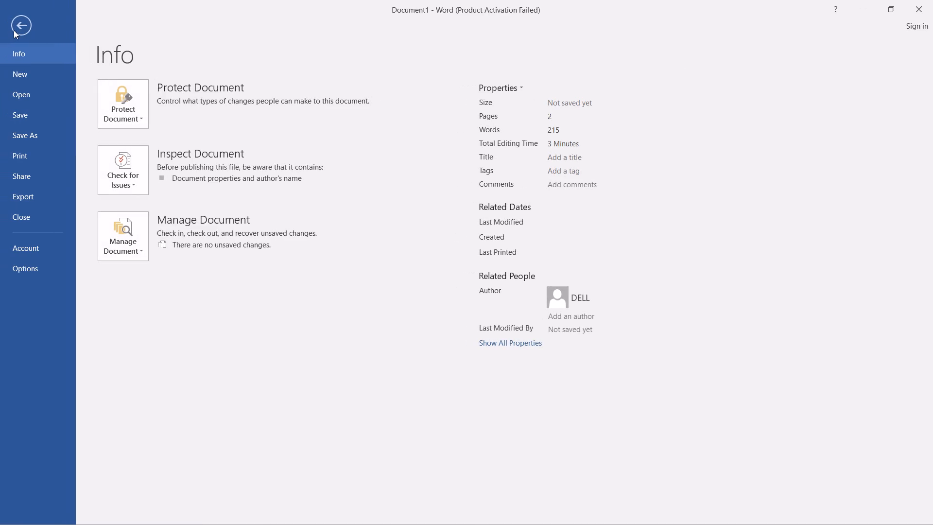
click(17, 21)
click(52, 28)
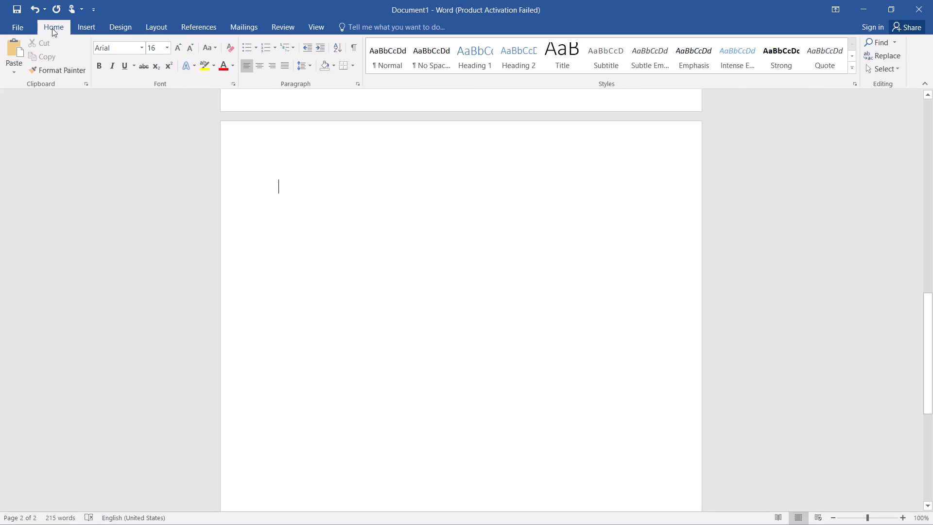
scroll(288, 220, up, 5)
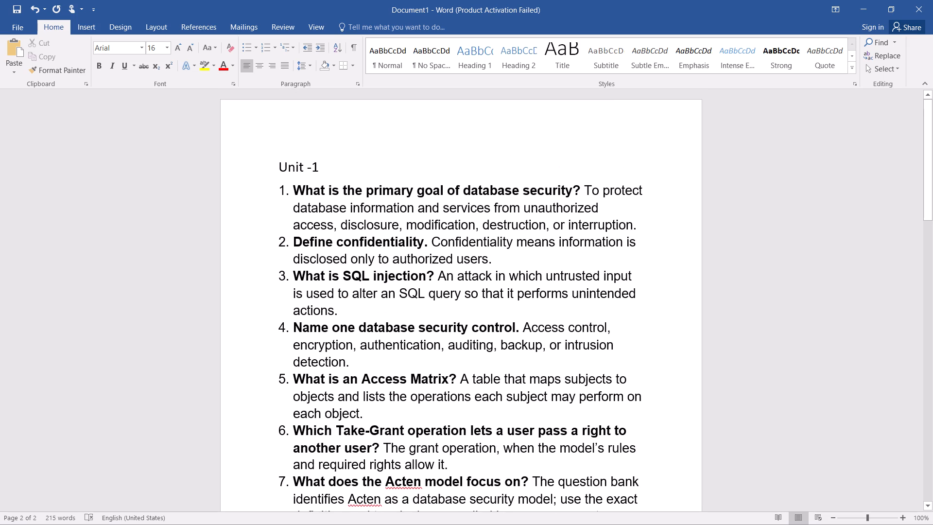
click(287, 168)
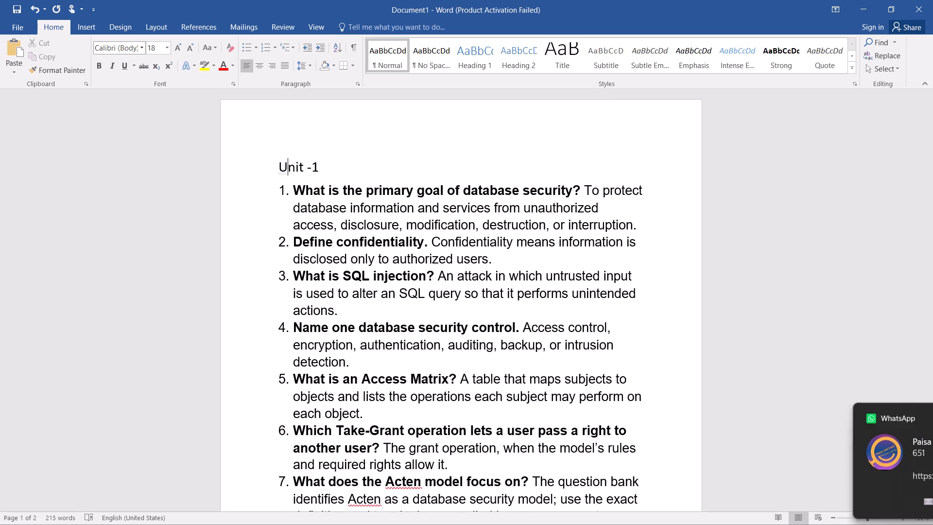
scroll(355, 266, down, 2)
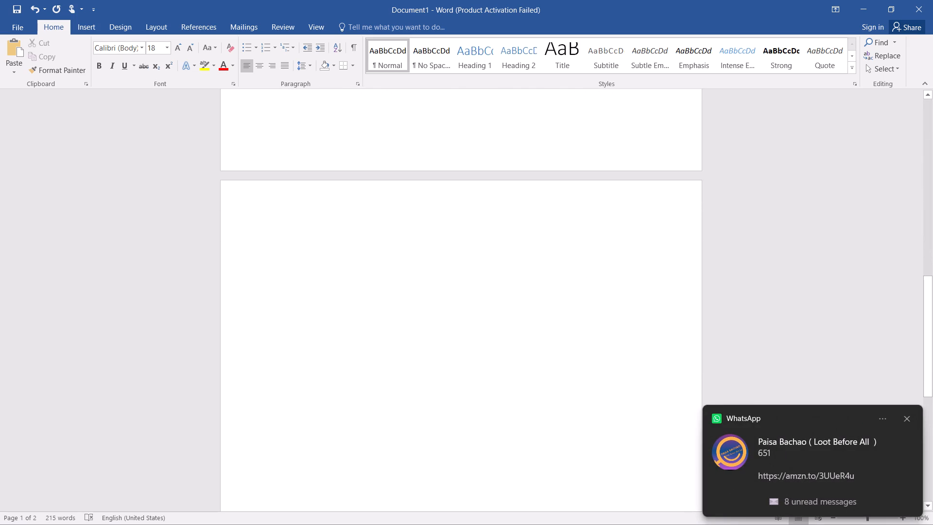
click(287, 237)
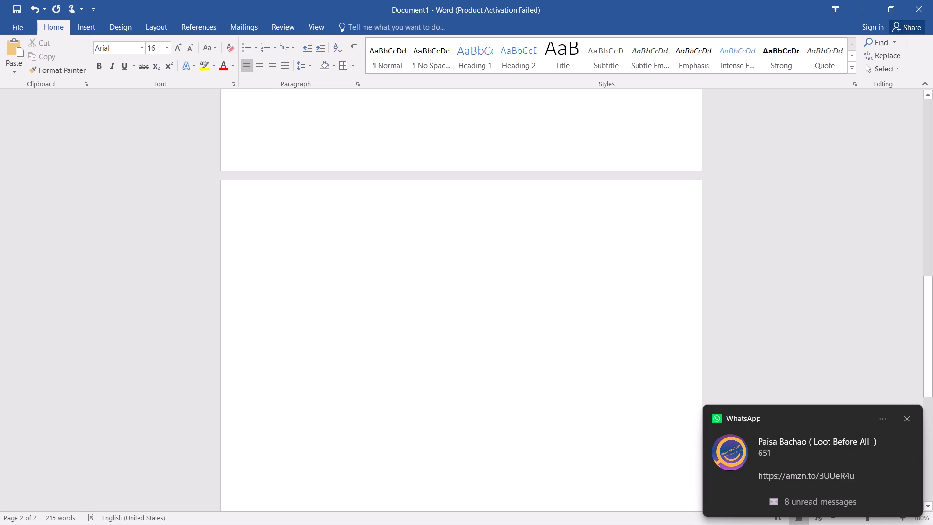
click(166, 47)
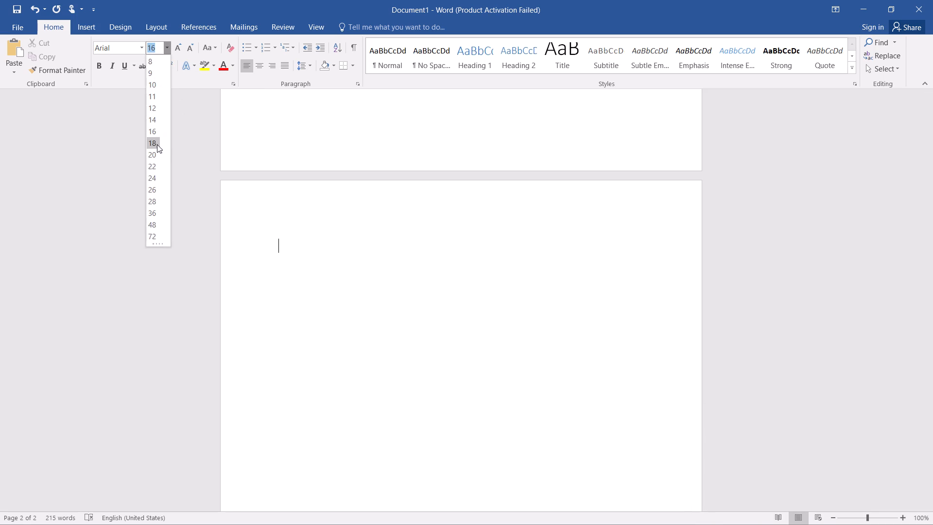
click(156, 143)
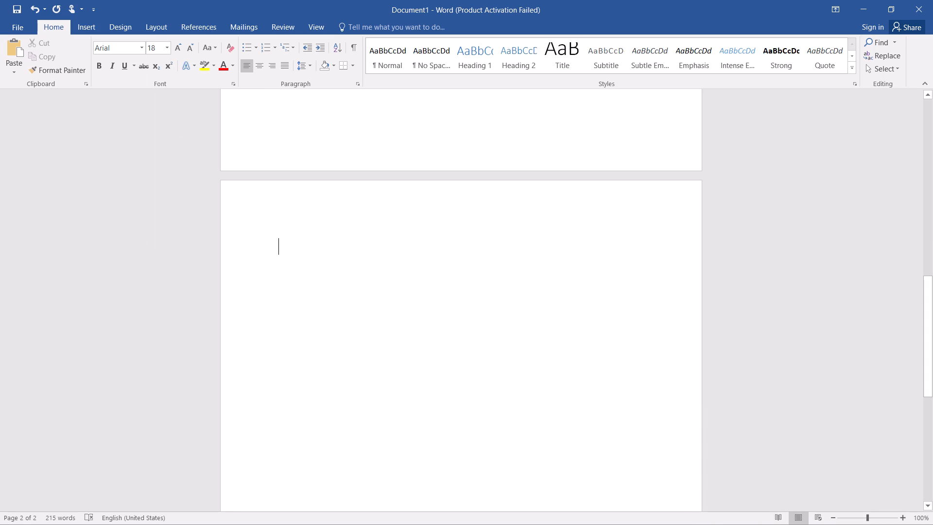
text(unit)
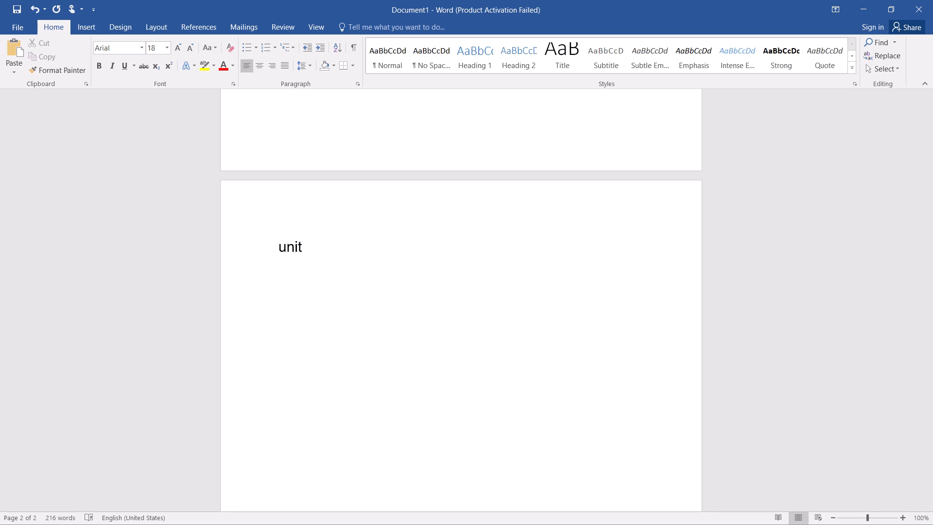
text(-2)
key(Return)
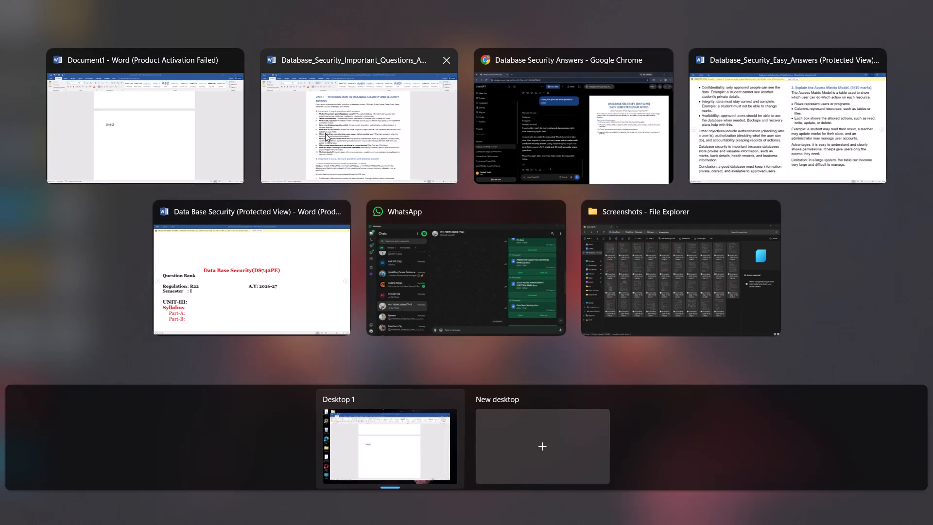
Switch to the Database_Security_Important_Questions_Answers document and find the 1-mark questions with answers of Unit II.
click(327, 133)
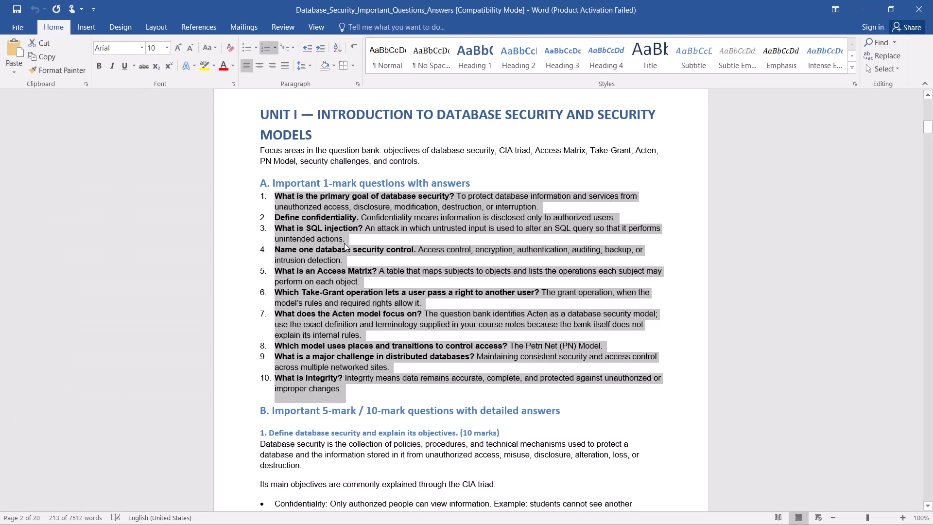
scroll(344, 243, down, 4)
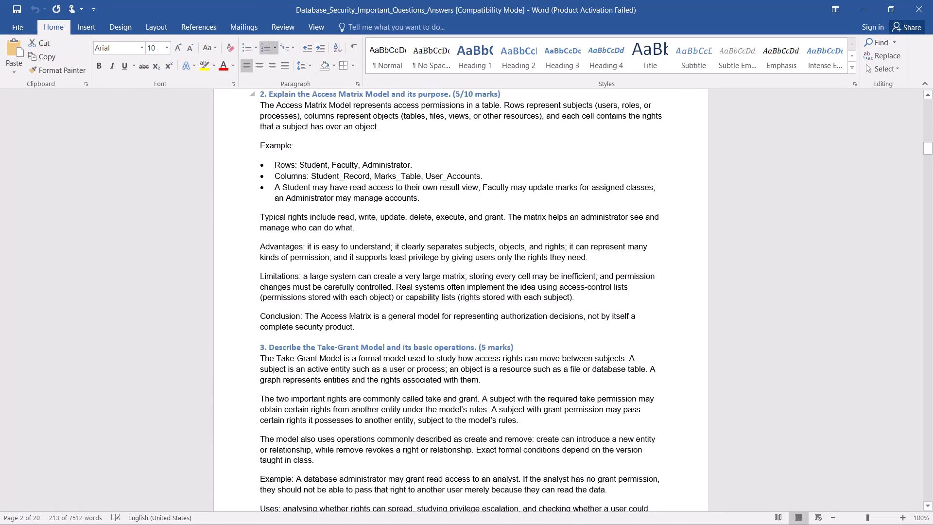
scroll(344, 243, down, 2)
scroll(344, 243, right, 1)
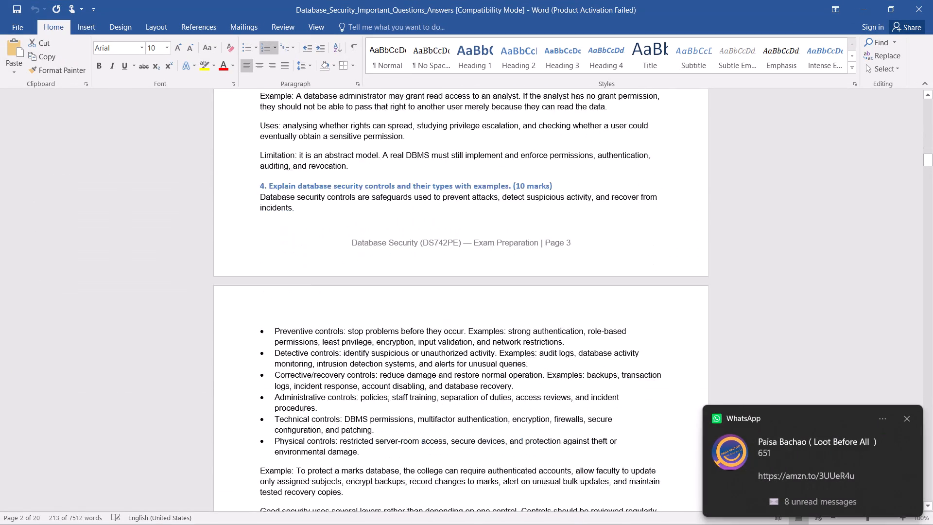
scroll(344, 243, right, 1)
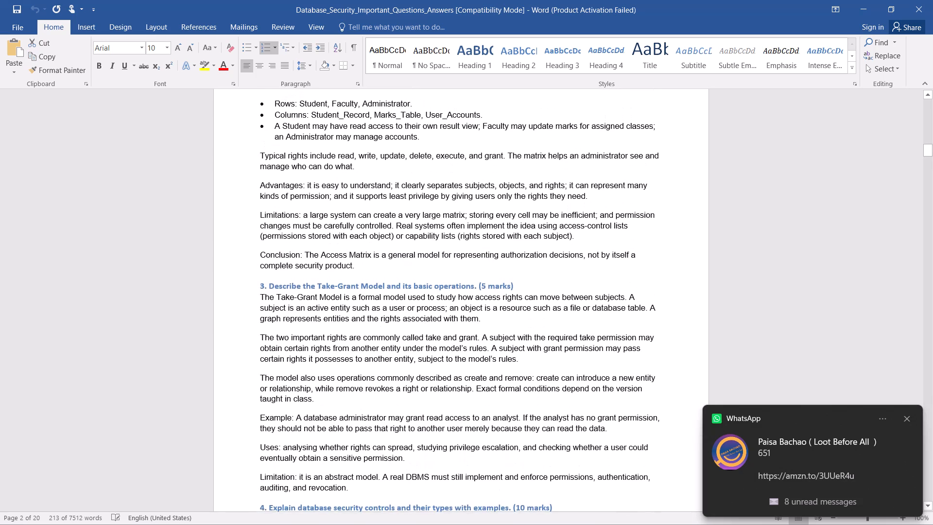
scroll(350, 265, up, 2)
scroll(350, 265, right, 1)
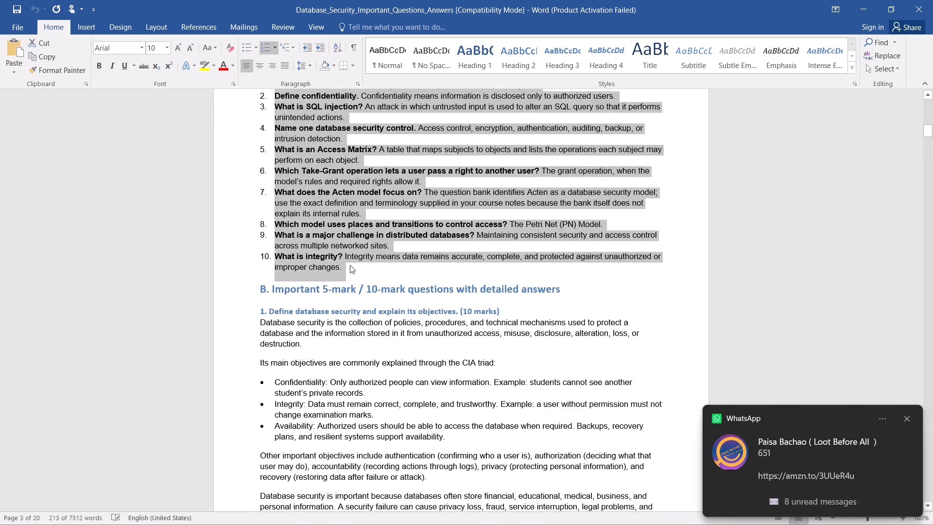
scroll(350, 265, right, 1)
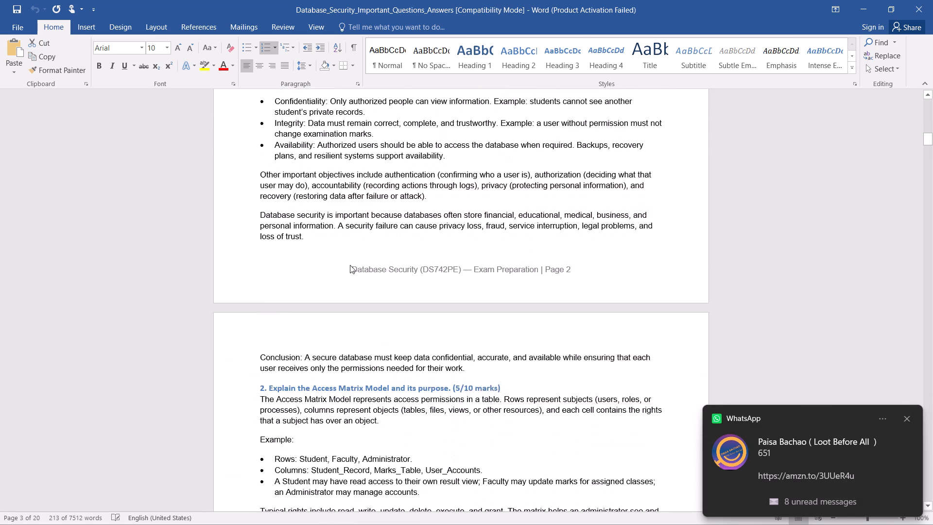
scroll(350, 265, right, 1)
scroll(350, 265, down, 3)
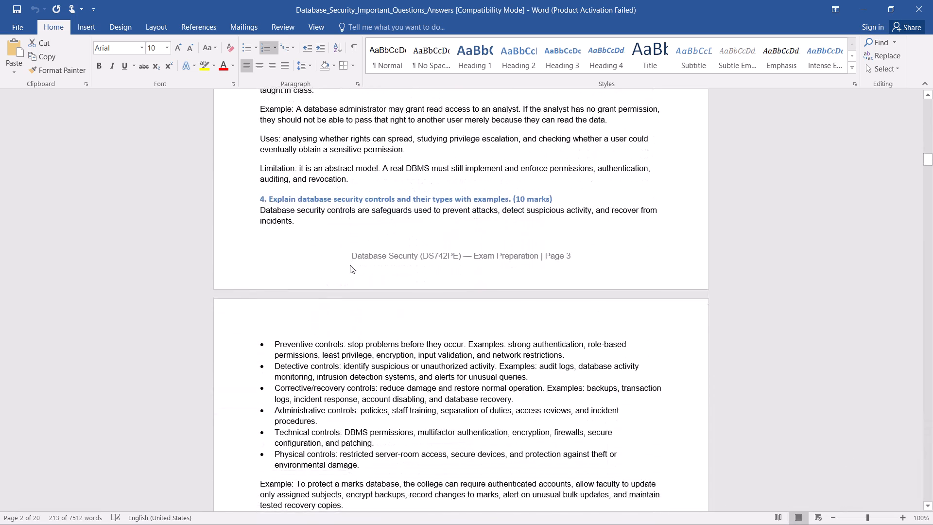
scroll(350, 265, down, 4)
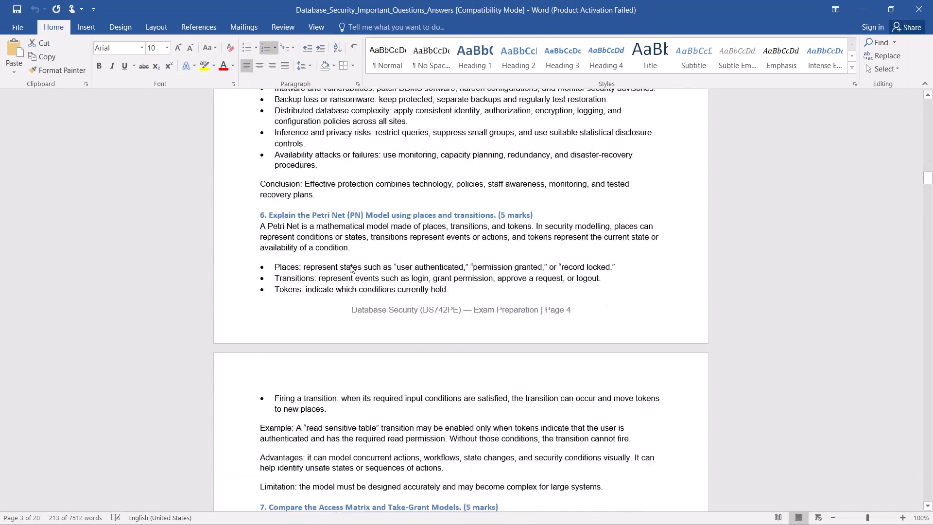
scroll(350, 265, down, 1)
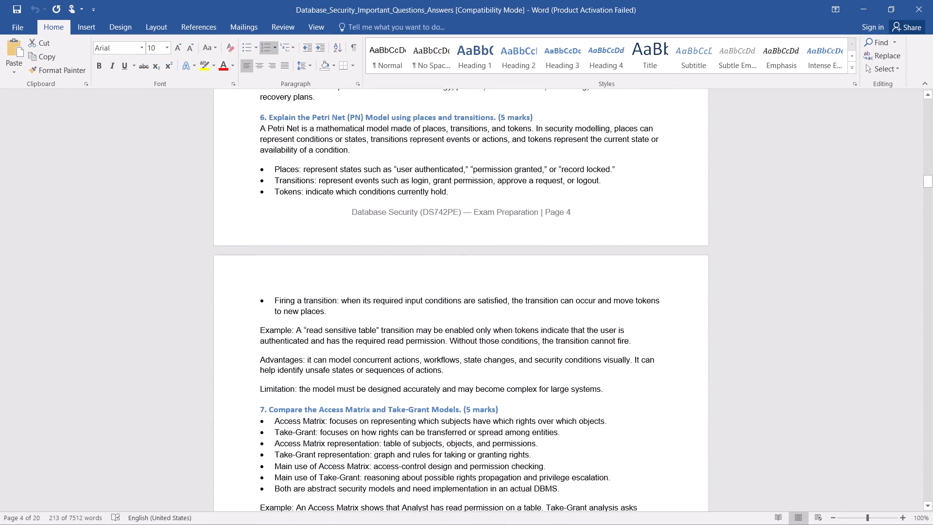
scroll(350, 265, down, 1)
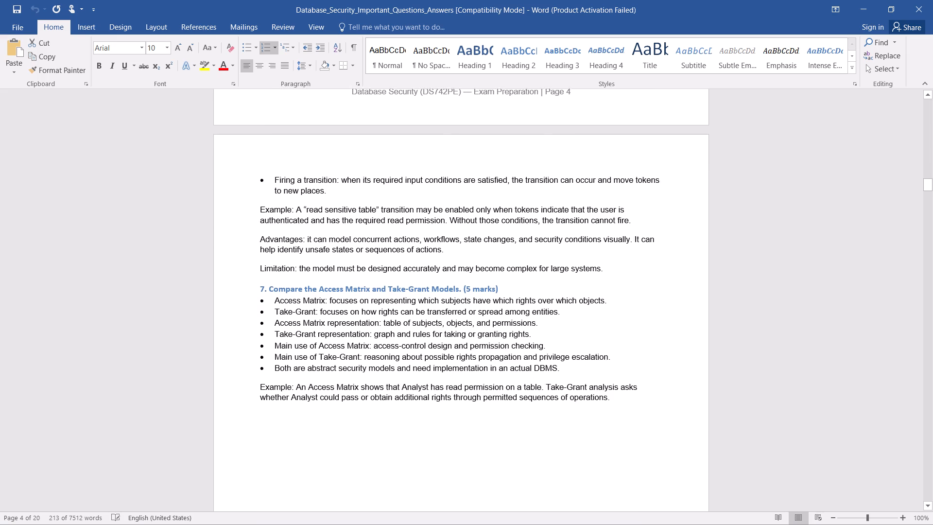
scroll(350, 265, down, 3)
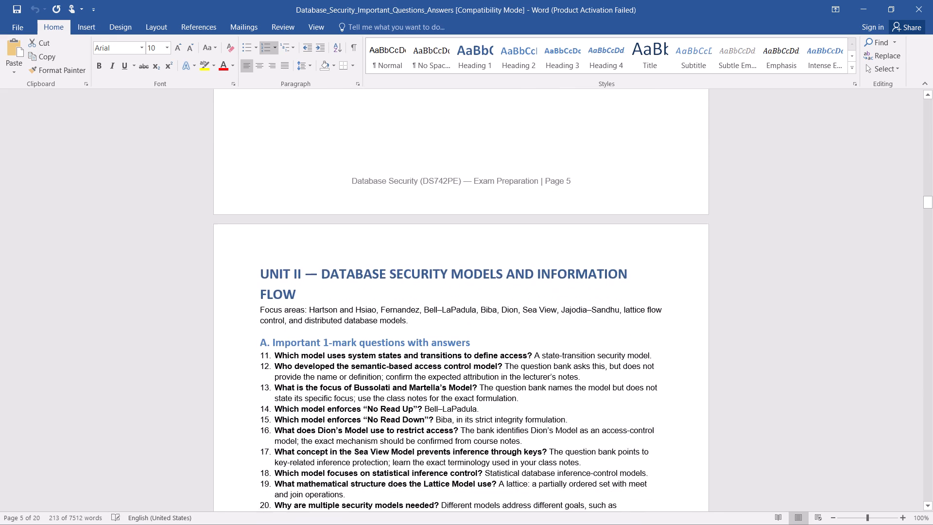
scroll(350, 265, down, 2)
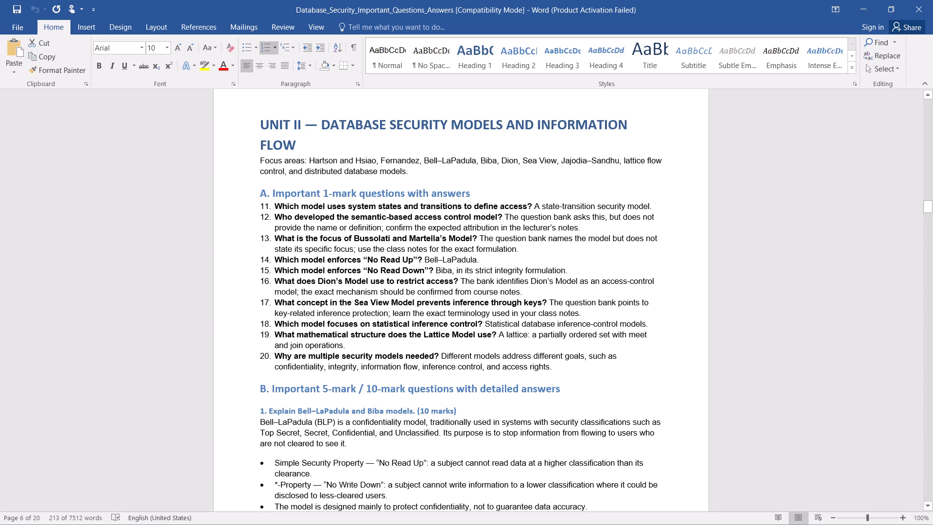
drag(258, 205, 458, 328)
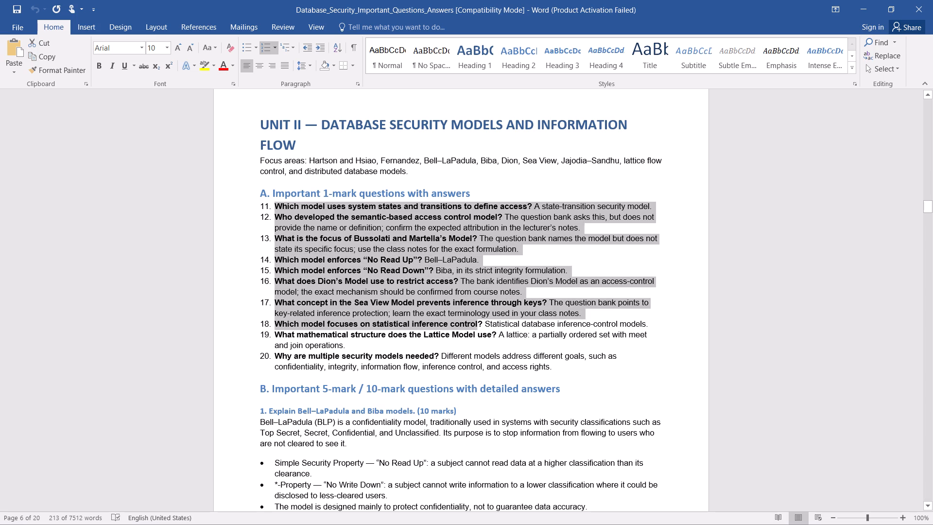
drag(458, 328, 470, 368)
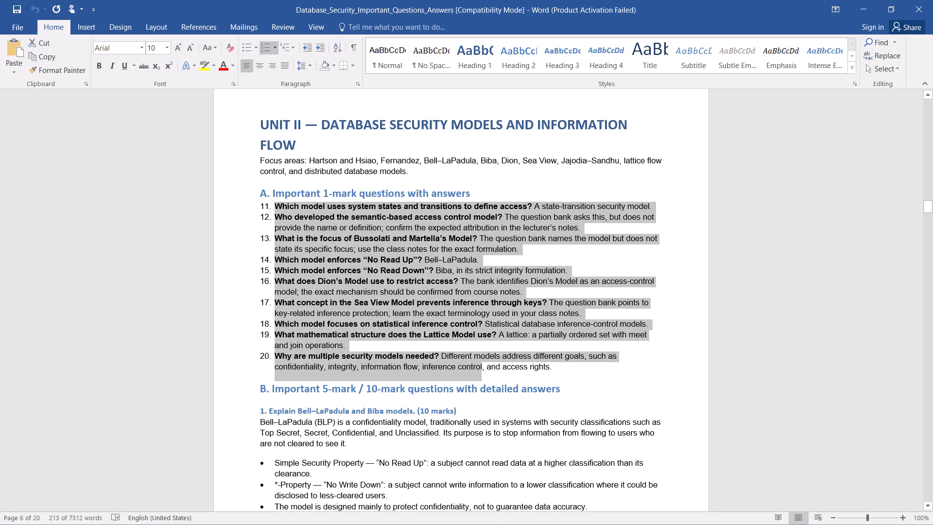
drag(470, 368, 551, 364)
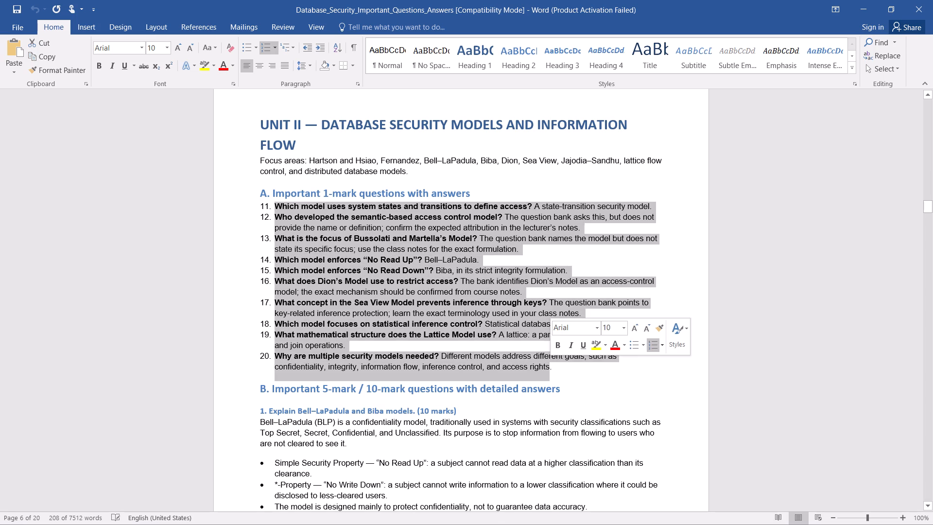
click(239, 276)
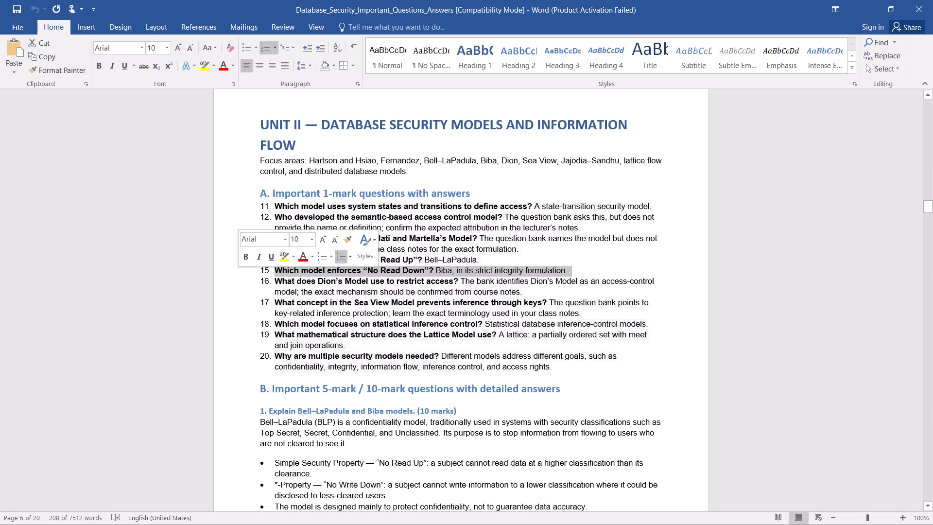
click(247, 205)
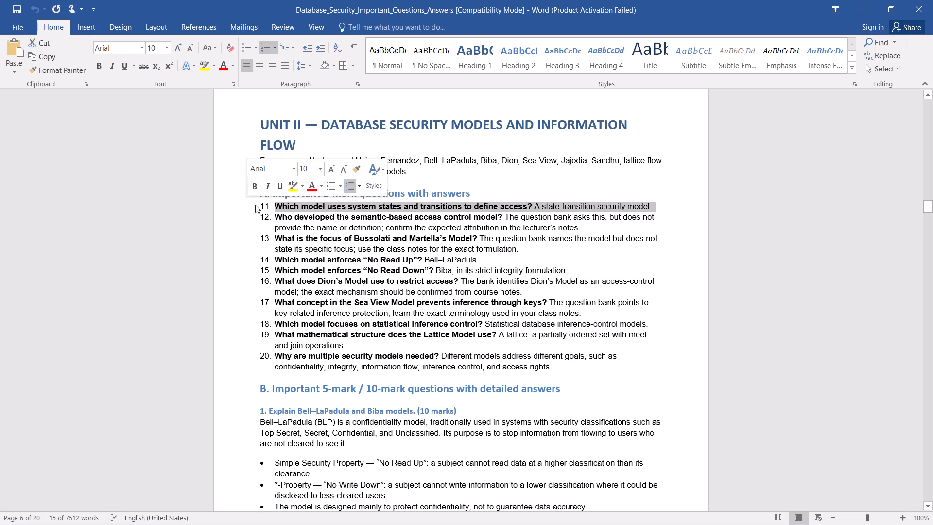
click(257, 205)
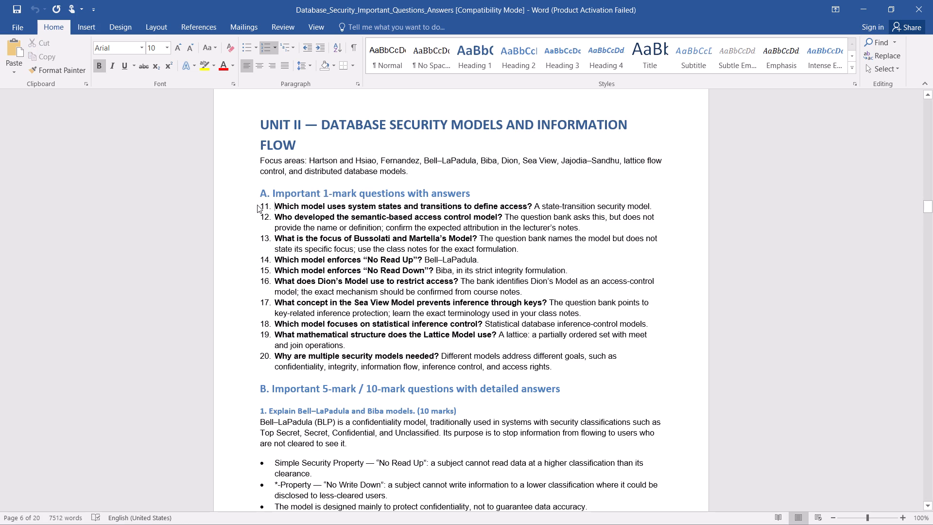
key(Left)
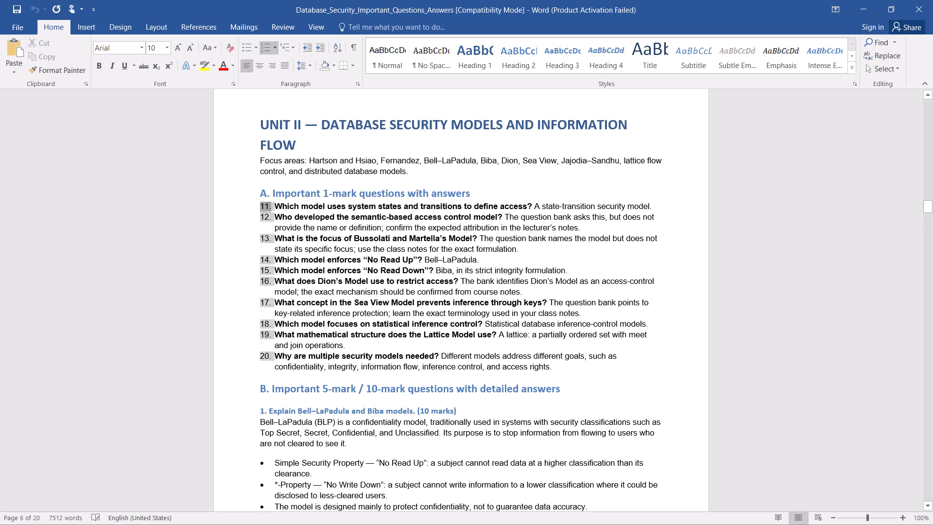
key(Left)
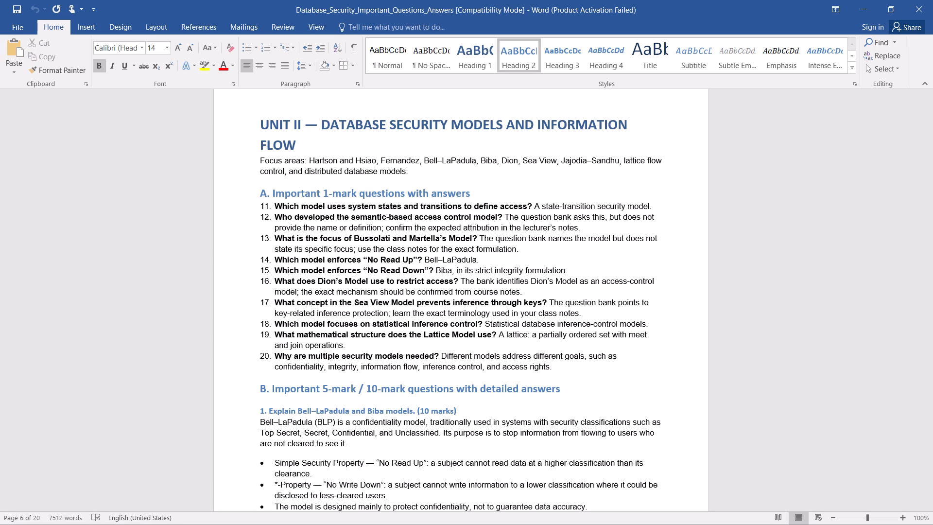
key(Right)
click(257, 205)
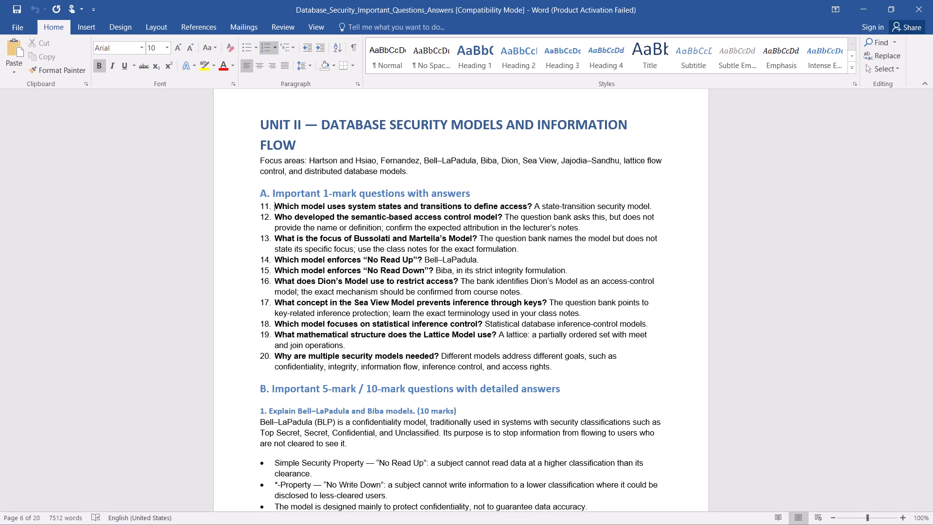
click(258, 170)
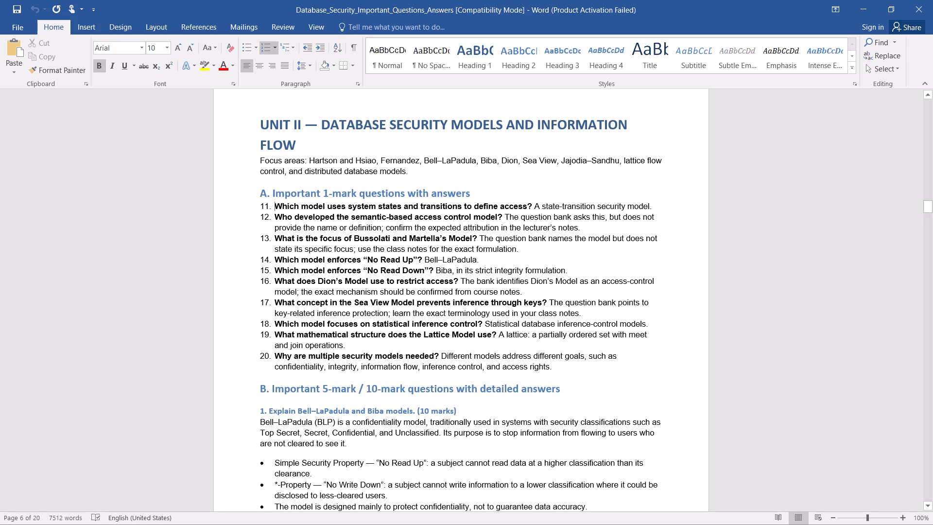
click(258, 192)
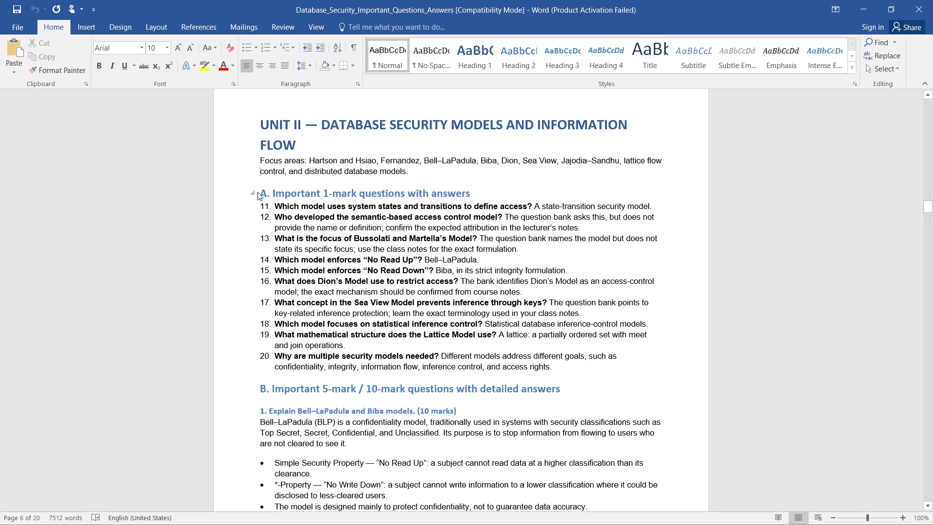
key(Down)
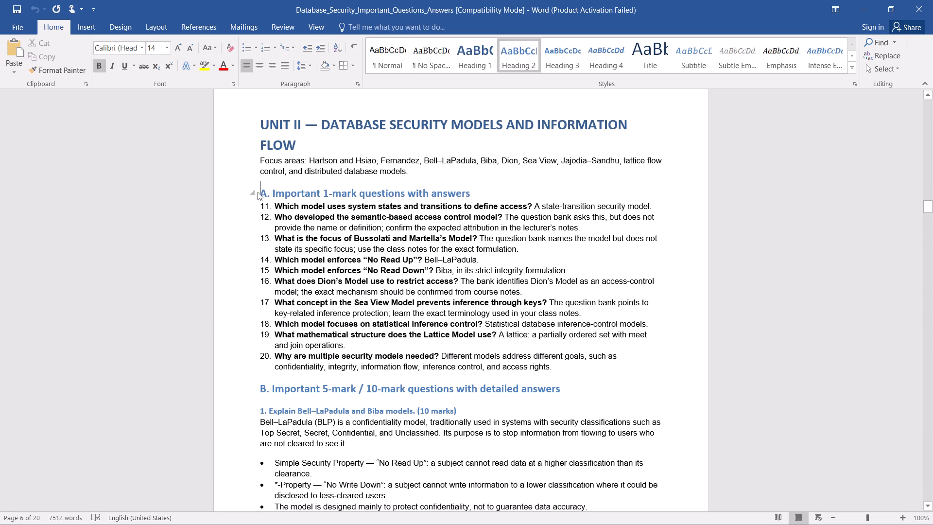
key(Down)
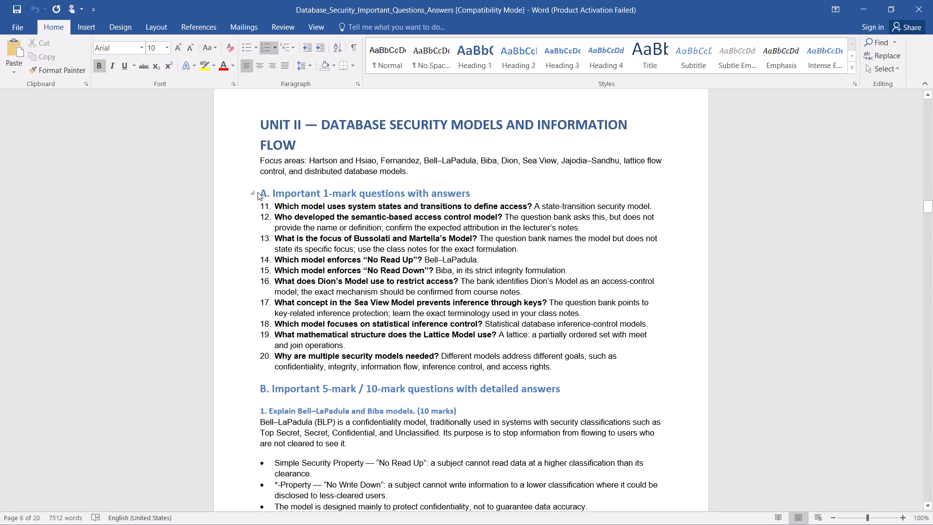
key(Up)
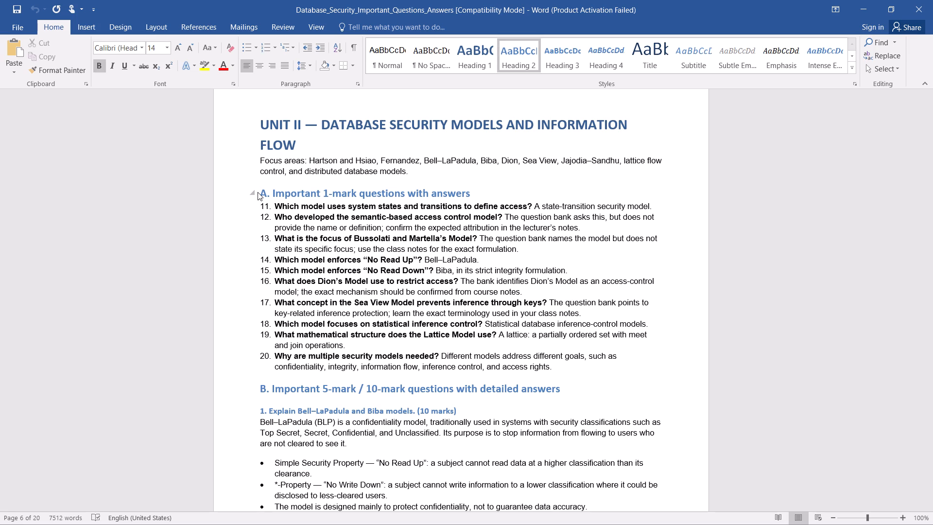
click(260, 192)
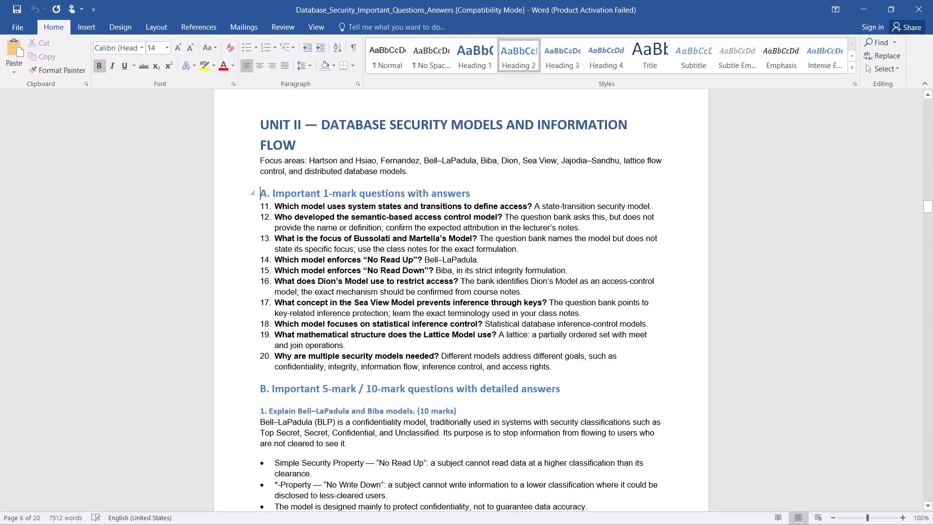
Copy Unit II's "A. Important 1-mark questions with answers" heading with questions 11 to 20, and paste them below "Unit-2" in Document1.
drag(259, 195, 394, 335)
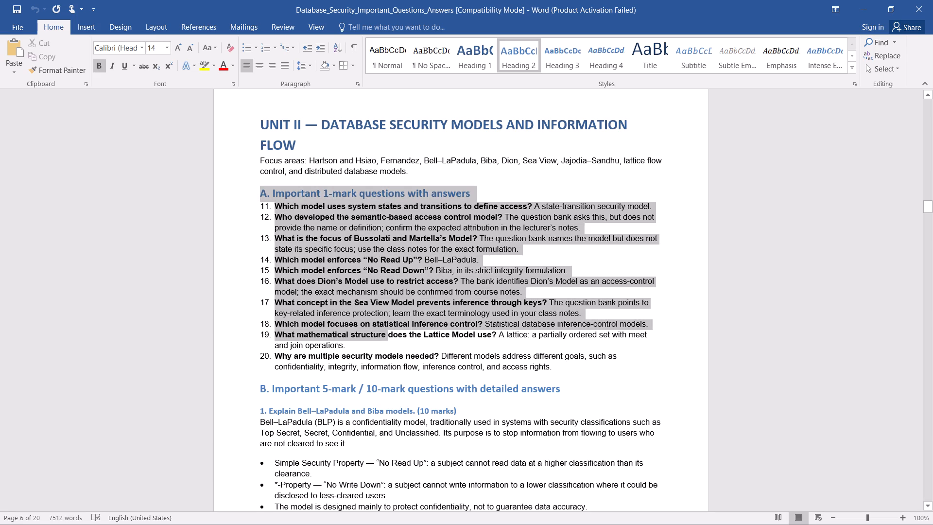
drag(394, 335, 573, 370)
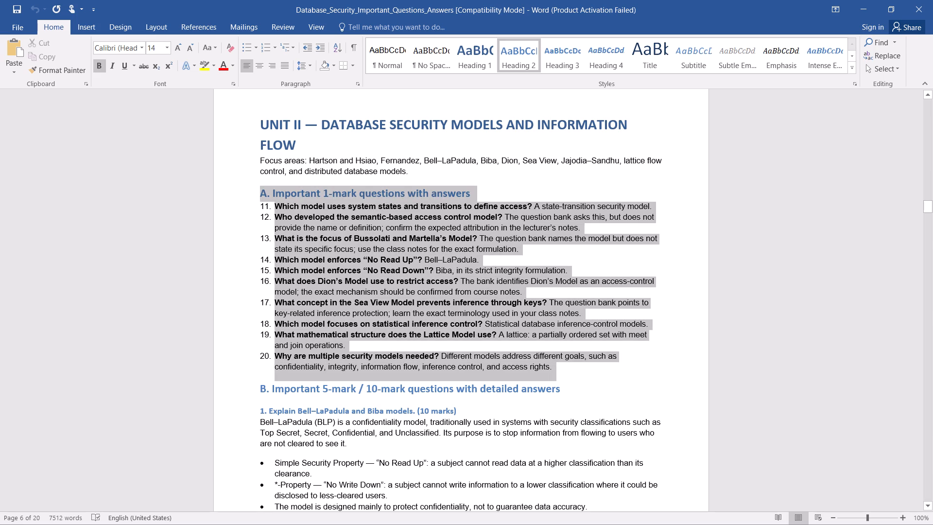
drag(573, 370, 553, 369)
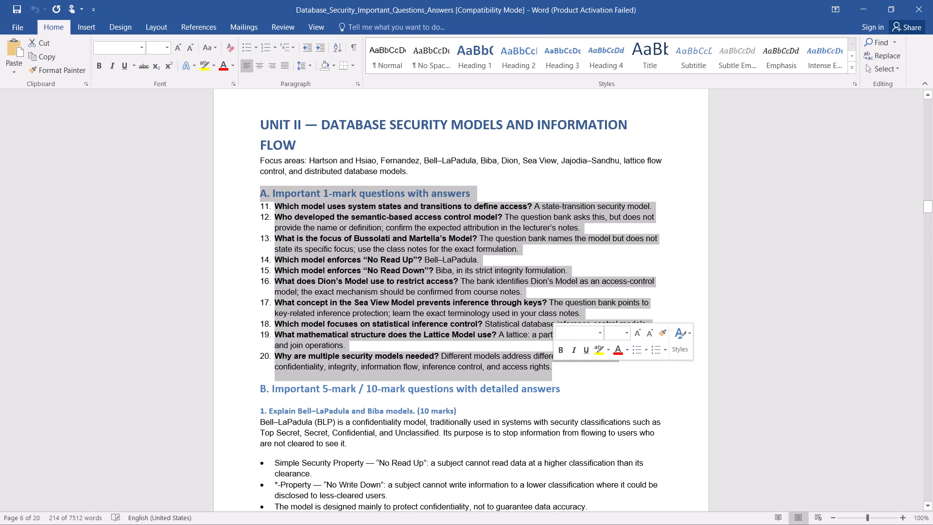
key(ctrl+c)
key(ctrl+c)
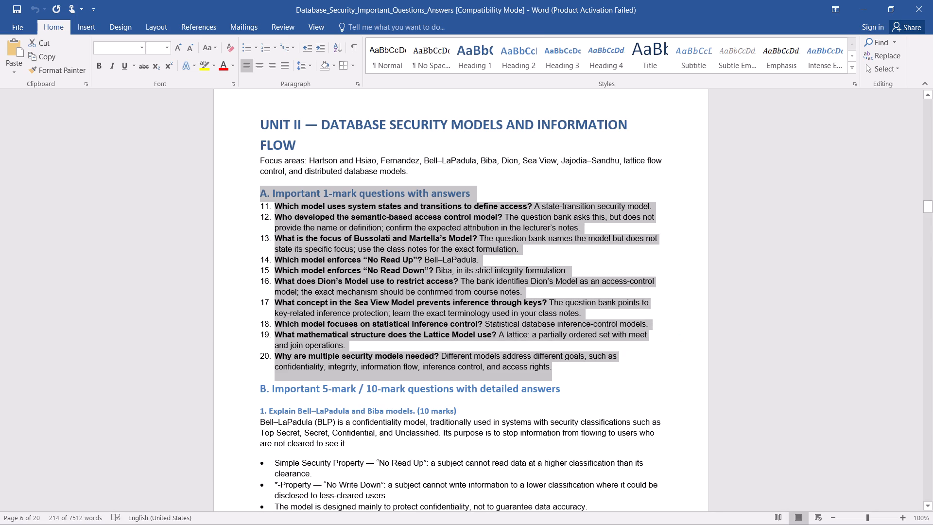
key(alt+Tab)
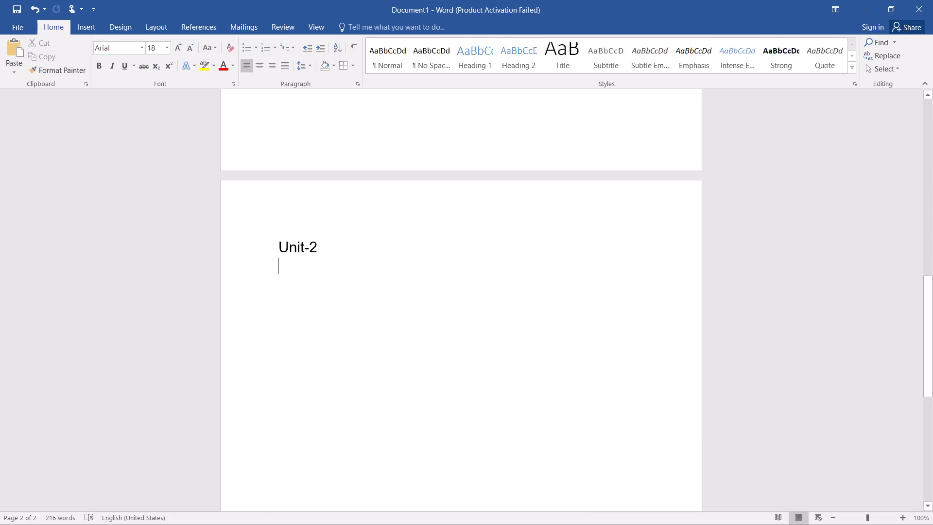
key(ctrl+v)
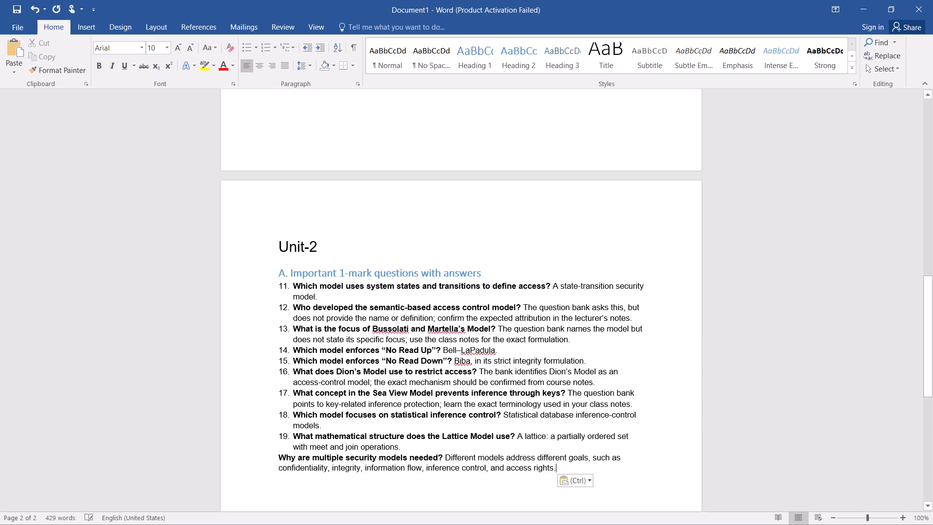
Delete the "A. Important 1-mark questions with answers" heading line so question 11 directly follows the "Unit-2" heading.
click(483, 272)
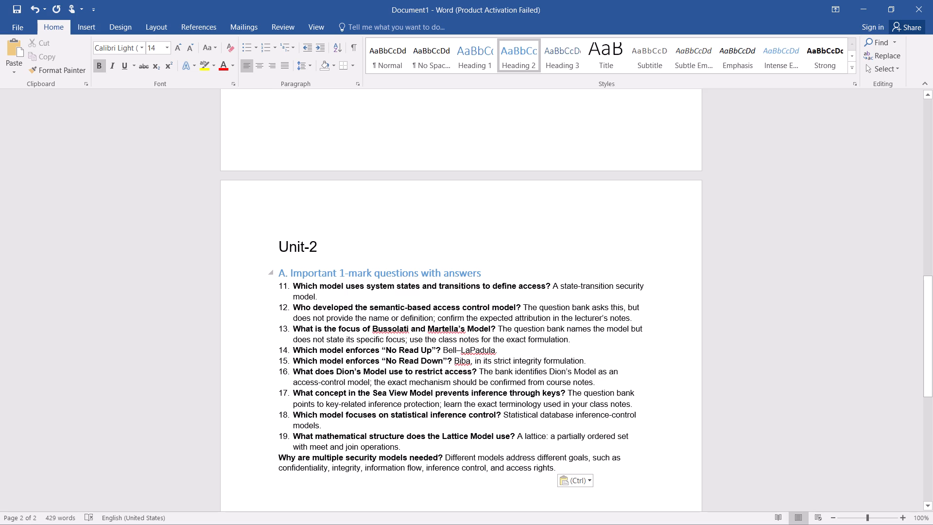
key(BackSpace)
key(BackSpace)
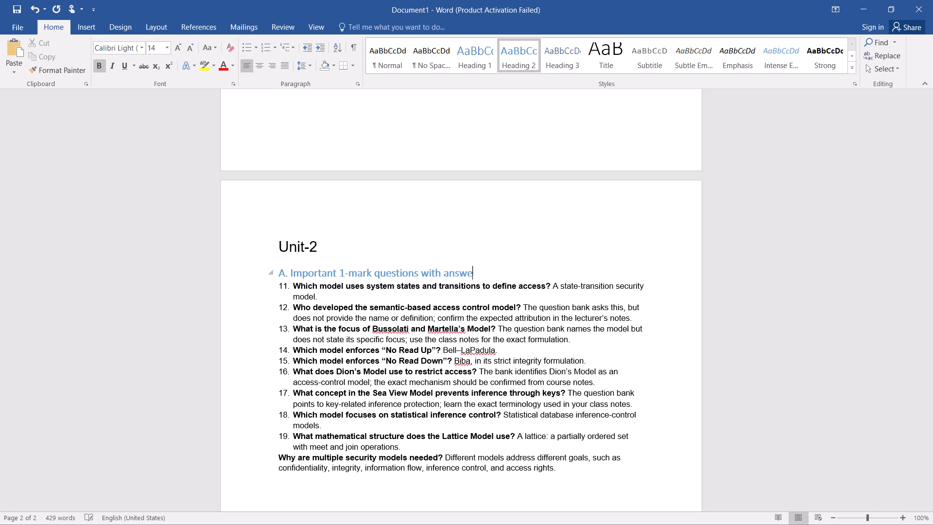
key(BackSpace)
key(BackSpace)
key(BackSpace)
key(BackSpace)
key(BackSpace)
key(BackSpace)
key(BackSpace)
key(BackSpace)
key(BackSpace)
key(BackSpace)
key(BackSpace)
key(BackSpace)
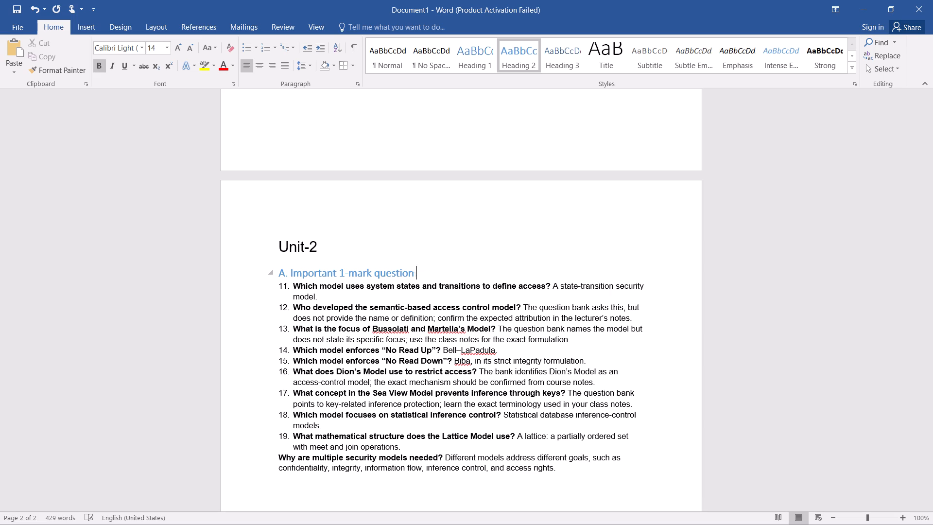
key(BackSpace)
key(BackSpace)
key(BackSpace)
key(BackSpace)
key(BackSpace)
key(BackSpace)
key(BackSpace)
key(BackSpace)
key(BackSpace)
key(BackSpace)
key(BackSpace)
key(BackSpace)
key(BackSpace)
key(BackSpace)
key(BackSpace)
key(BackSpace)
key(BackSpace)
key(BackSpace)
key(BackSpace)
key(BackSpace)
key(BackSpace)
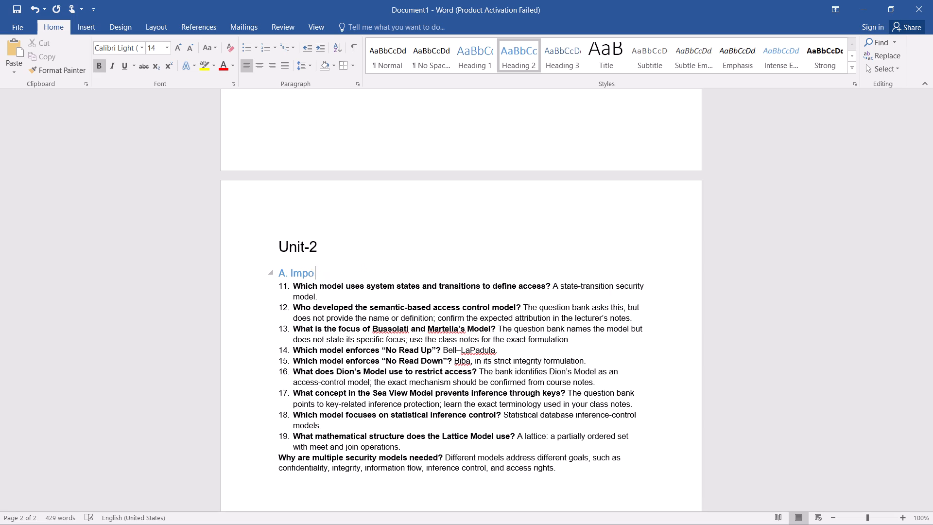
key(BackSpace)
key(BackSpace)
key(BackSpace)
key(BackSpace)
key(BackSpace)
key(BackSpace)
key(BackSpace)
key(BackSpace)
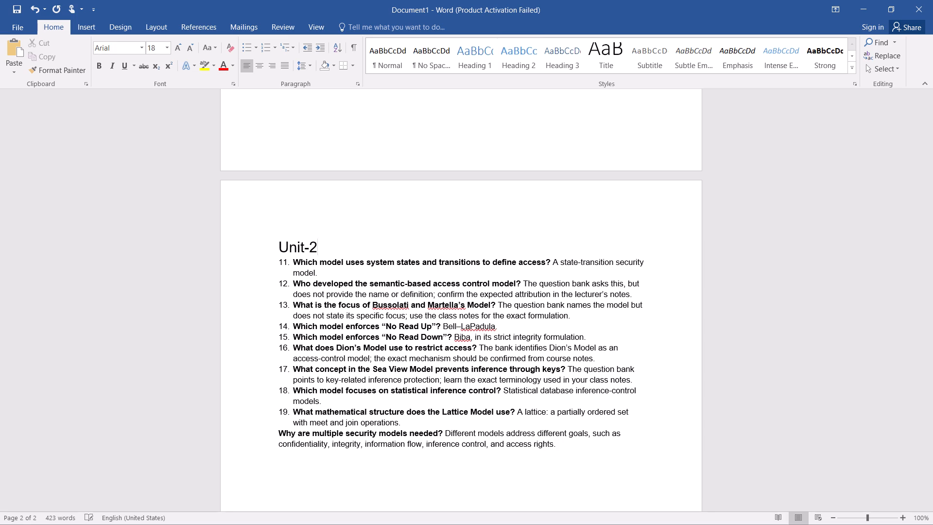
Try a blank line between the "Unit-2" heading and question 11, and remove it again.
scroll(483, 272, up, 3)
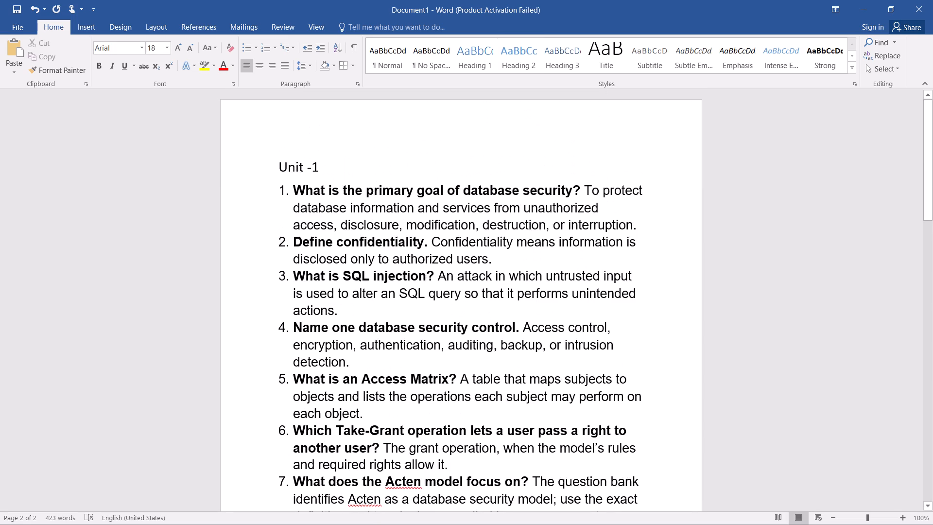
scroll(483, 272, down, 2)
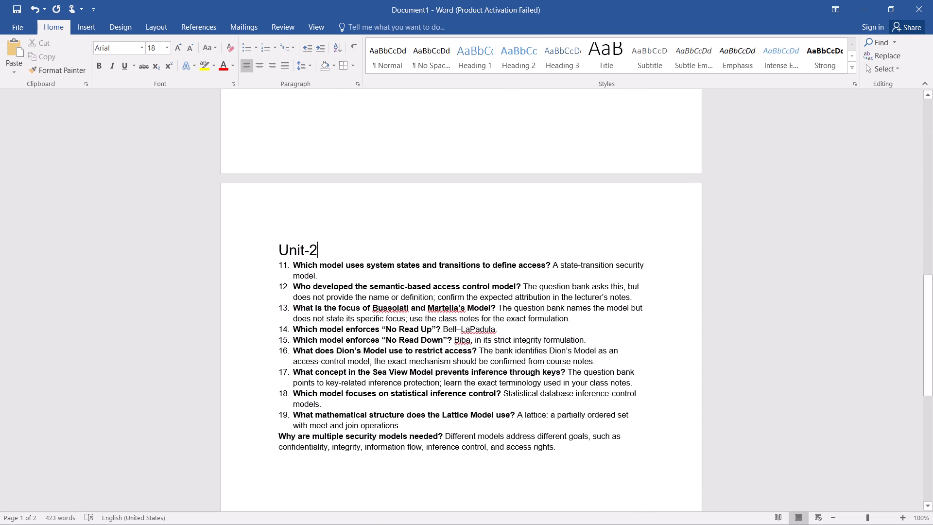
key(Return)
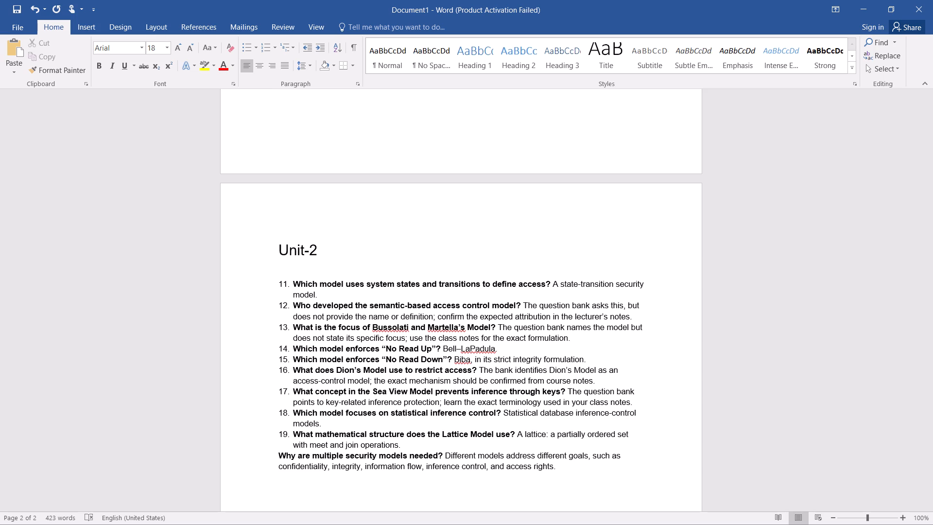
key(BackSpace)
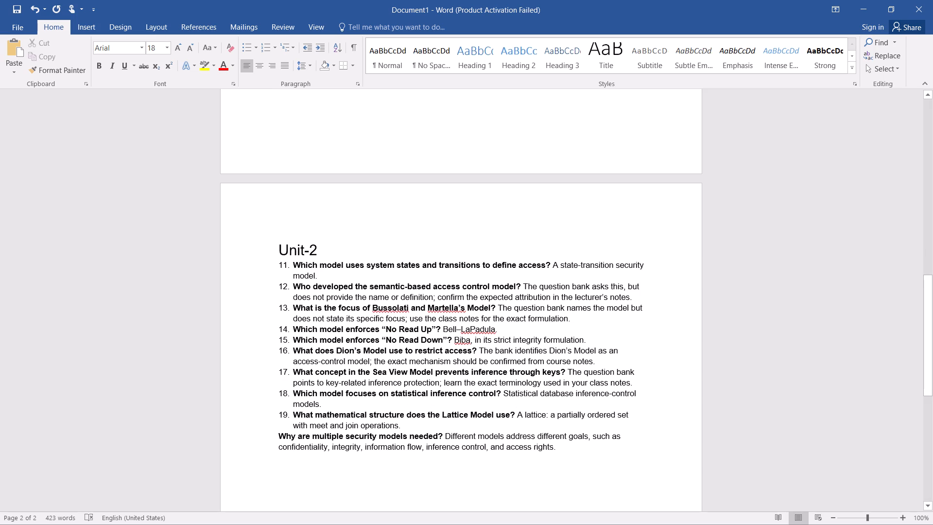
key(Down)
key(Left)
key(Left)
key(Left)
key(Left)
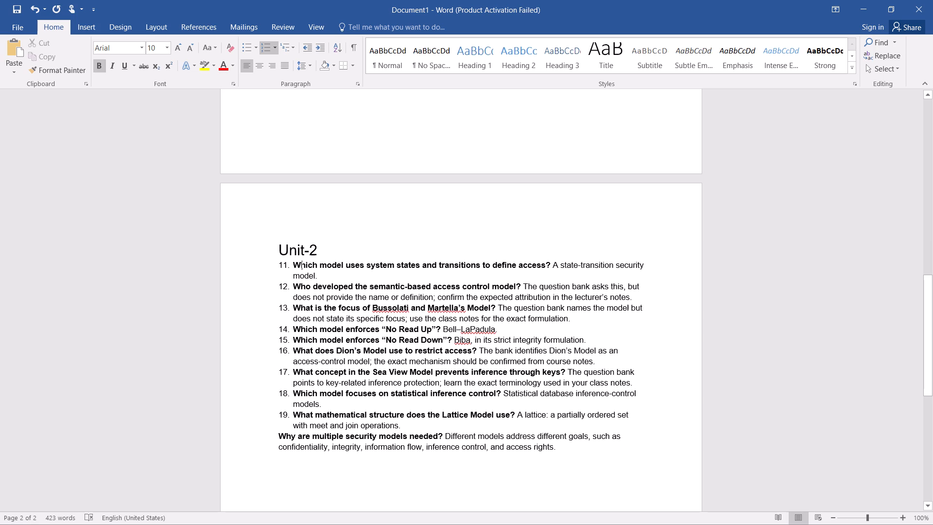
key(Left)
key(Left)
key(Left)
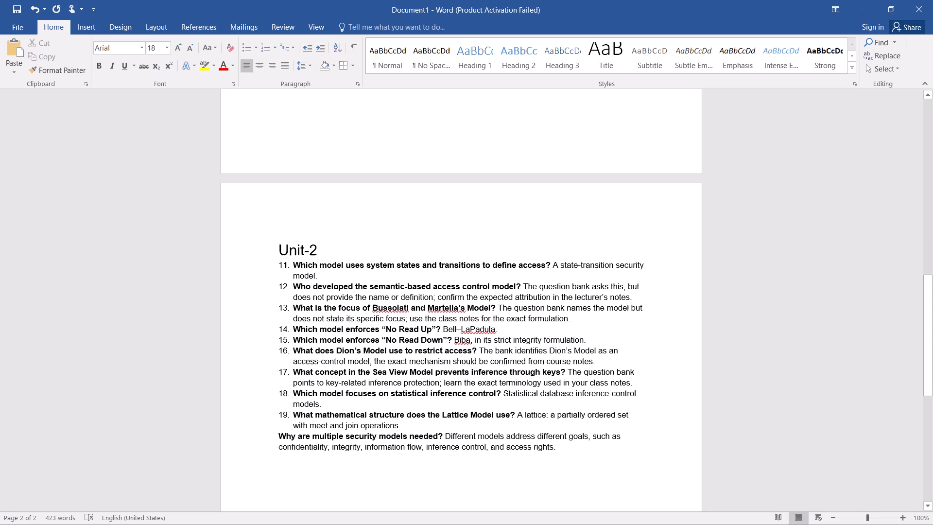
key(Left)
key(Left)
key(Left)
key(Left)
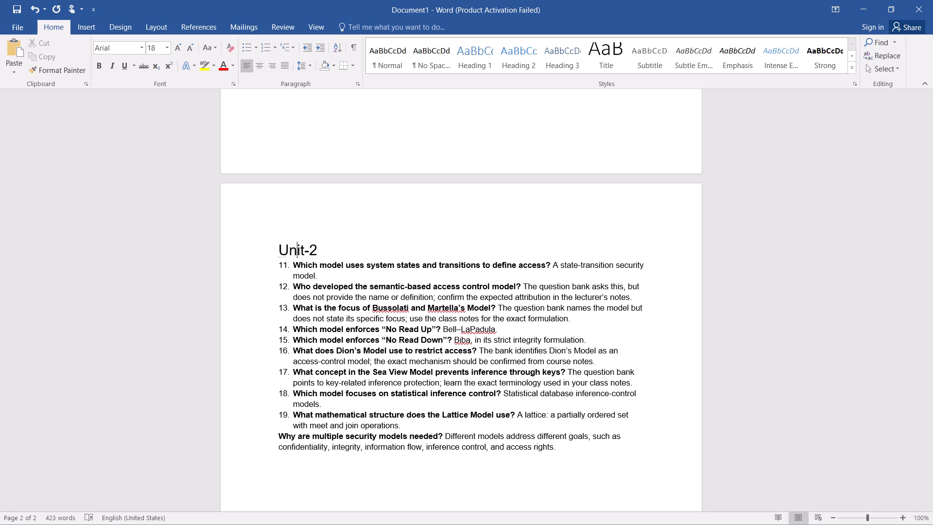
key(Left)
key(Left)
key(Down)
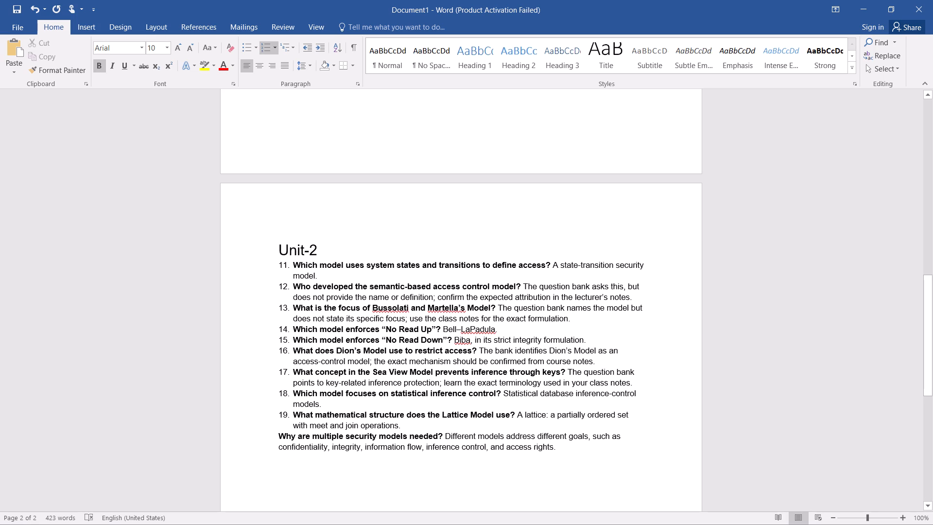
Set the font size of all Unit-2 questions and answers, from question 11 to the last paragraph, to 16.
drag(276, 265, 426, 418)
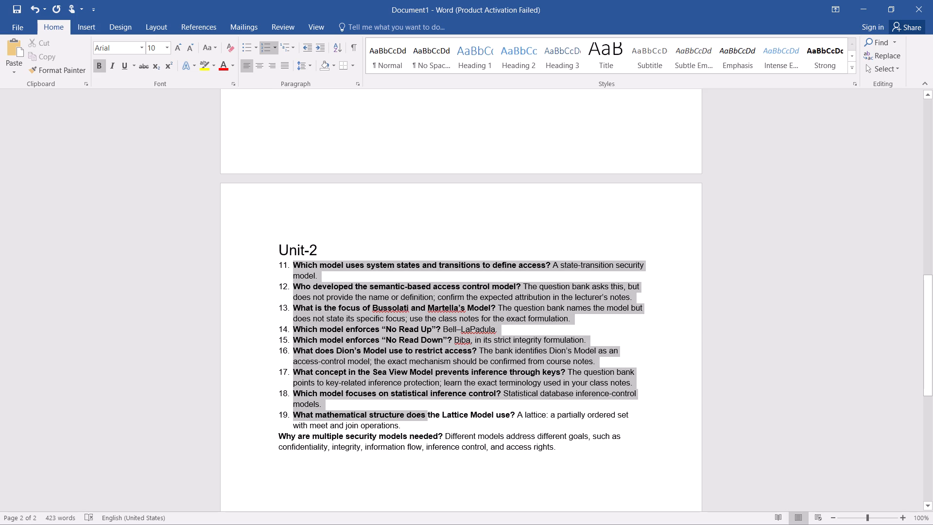
drag(426, 418, 555, 450)
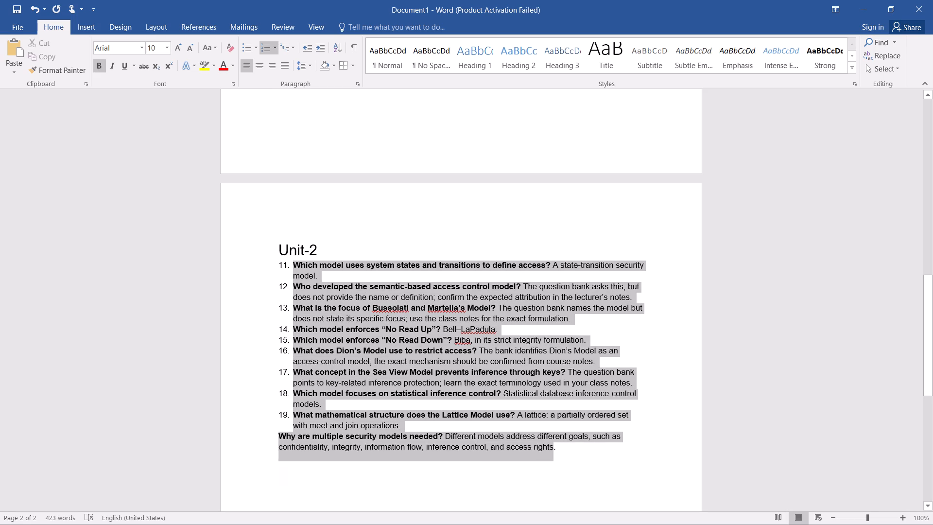
drag(555, 450, 615, 449)
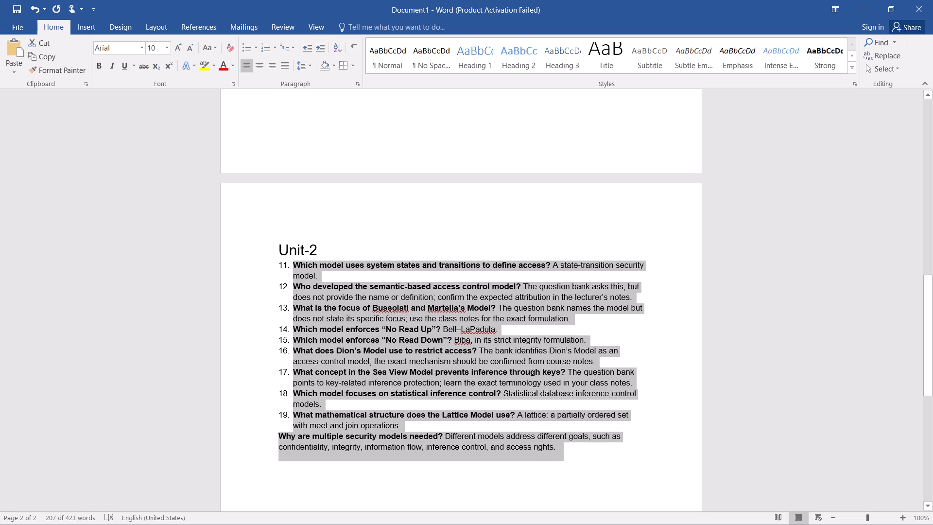
click(165, 47)
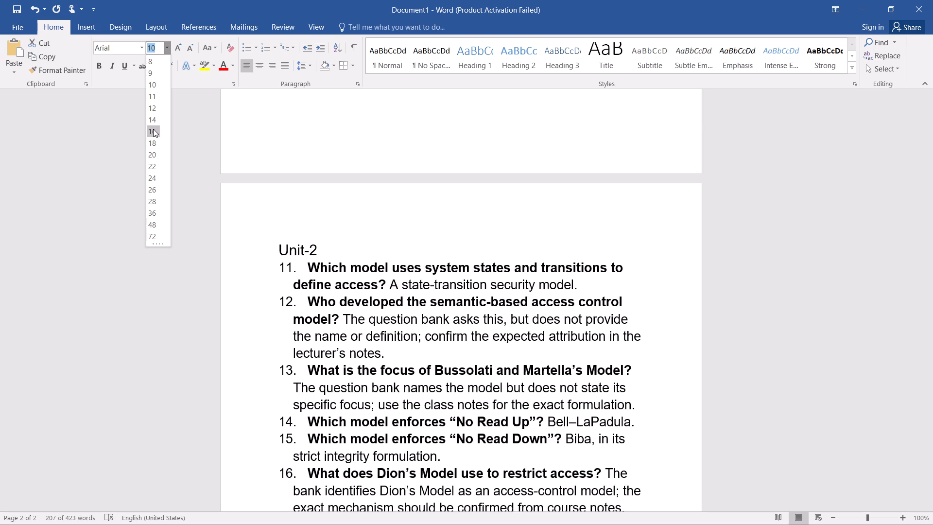
click(153, 129)
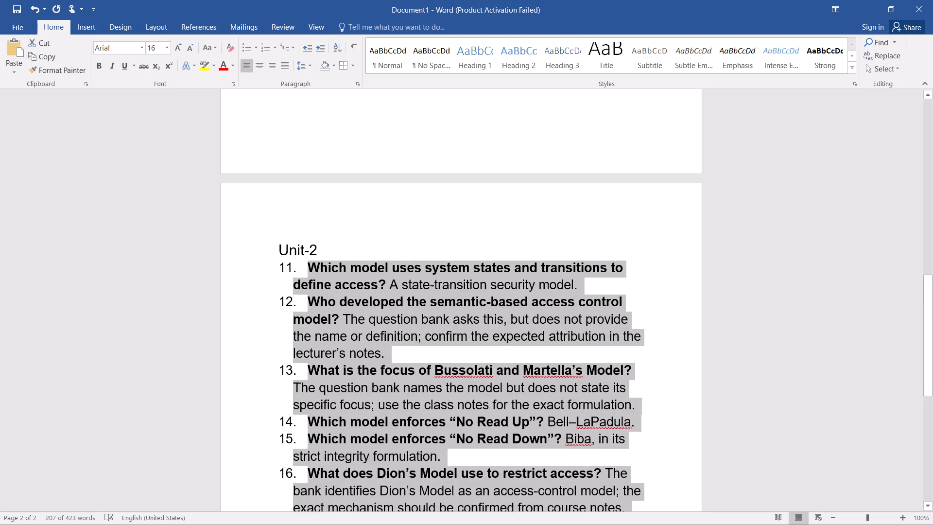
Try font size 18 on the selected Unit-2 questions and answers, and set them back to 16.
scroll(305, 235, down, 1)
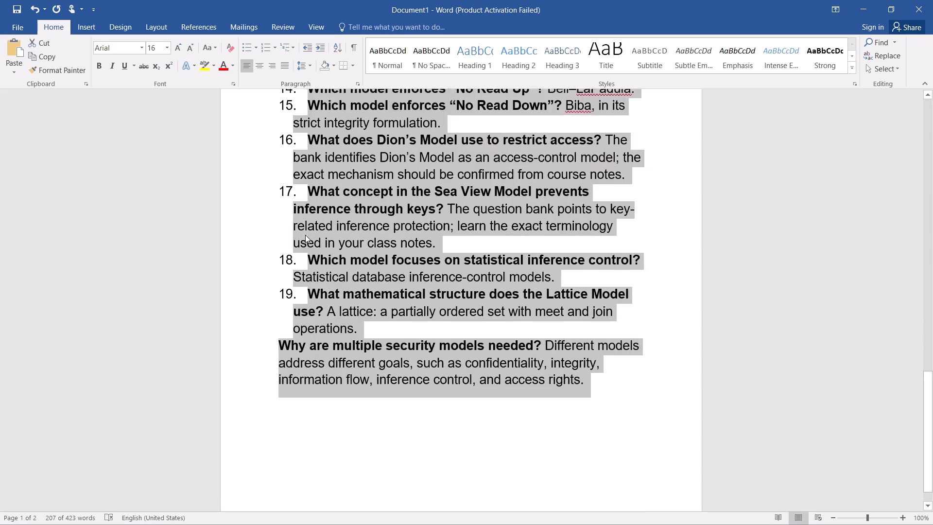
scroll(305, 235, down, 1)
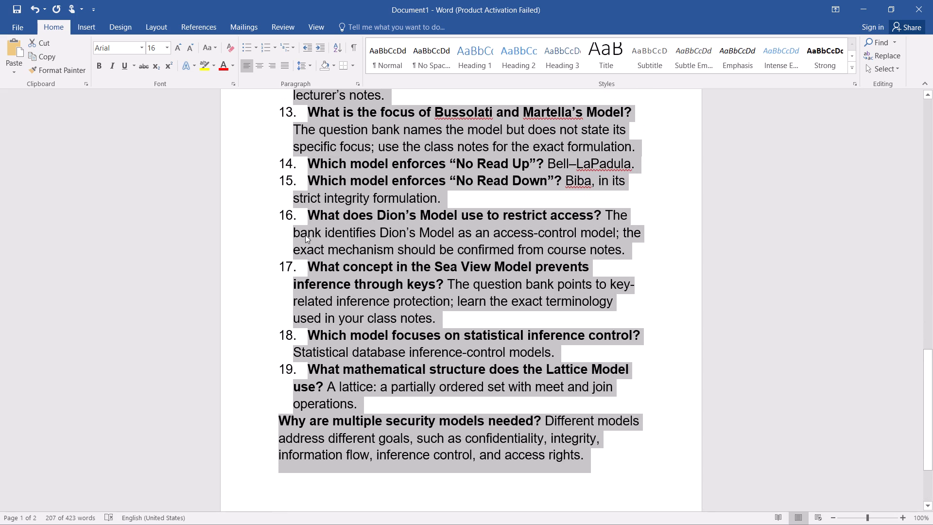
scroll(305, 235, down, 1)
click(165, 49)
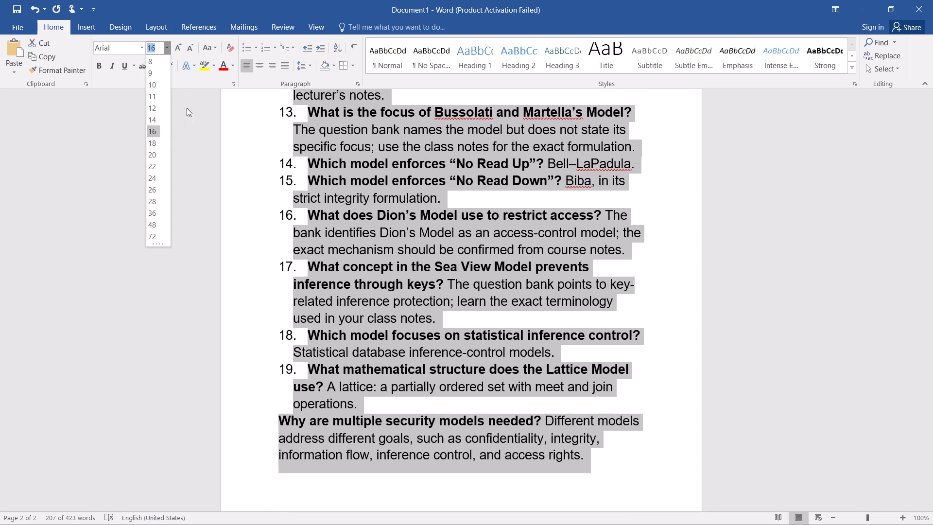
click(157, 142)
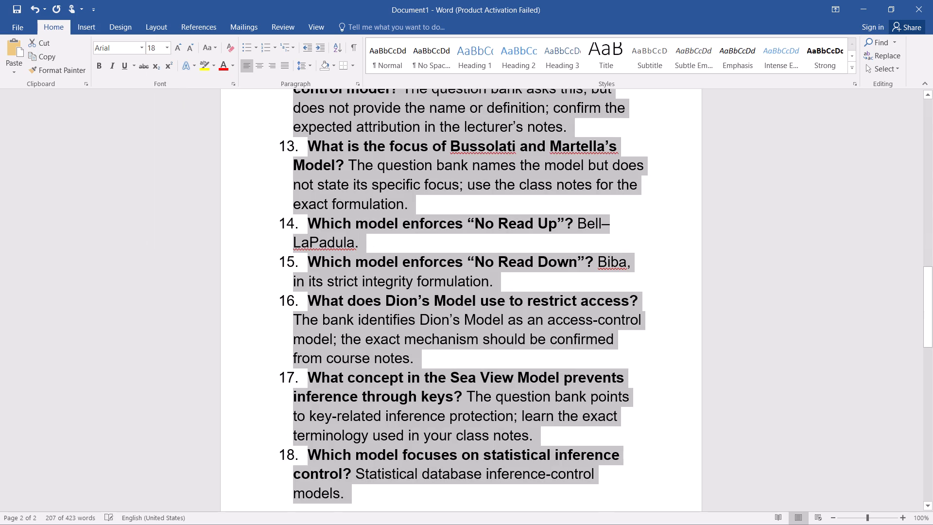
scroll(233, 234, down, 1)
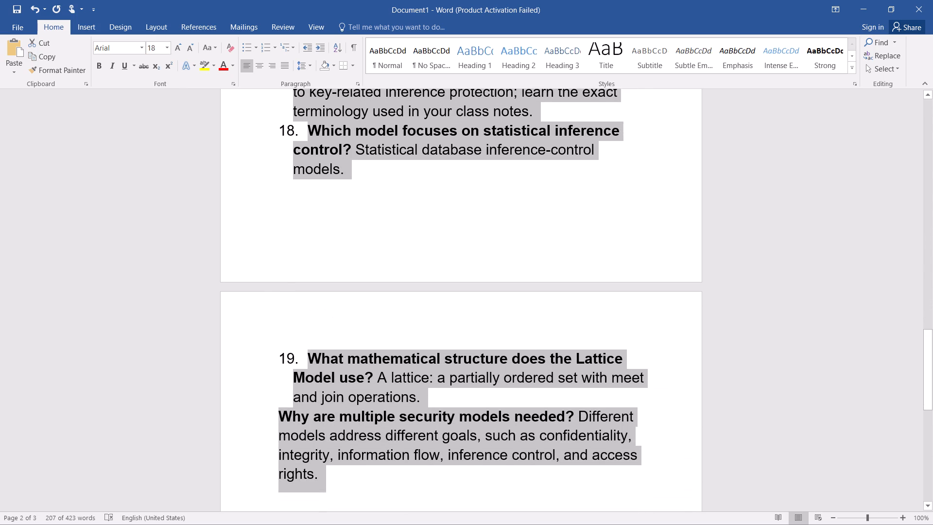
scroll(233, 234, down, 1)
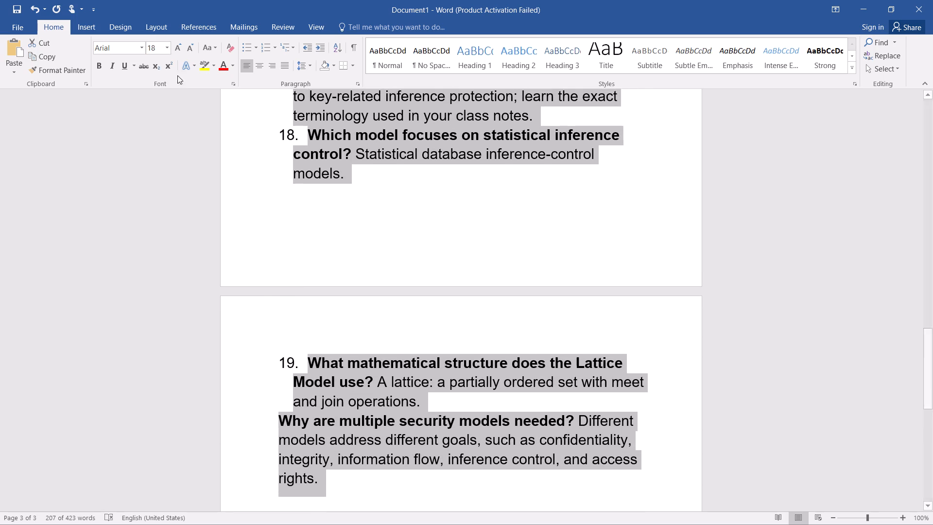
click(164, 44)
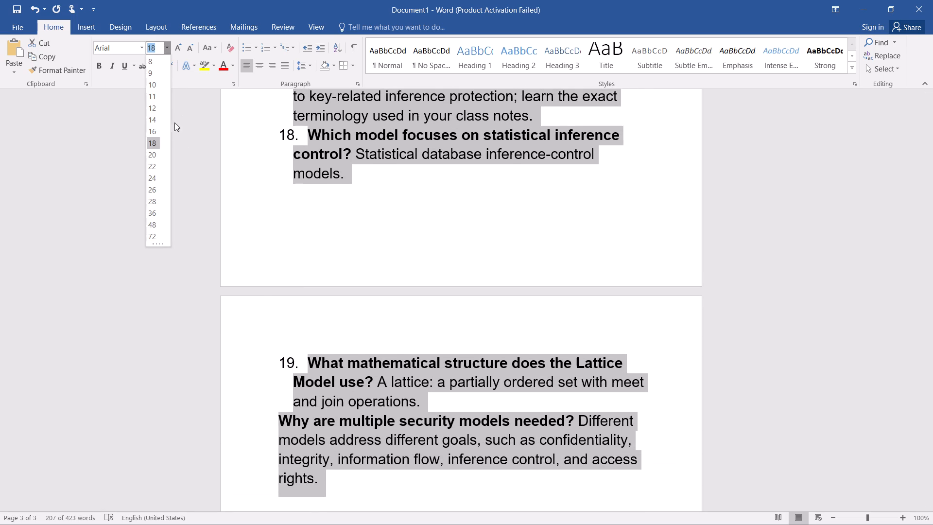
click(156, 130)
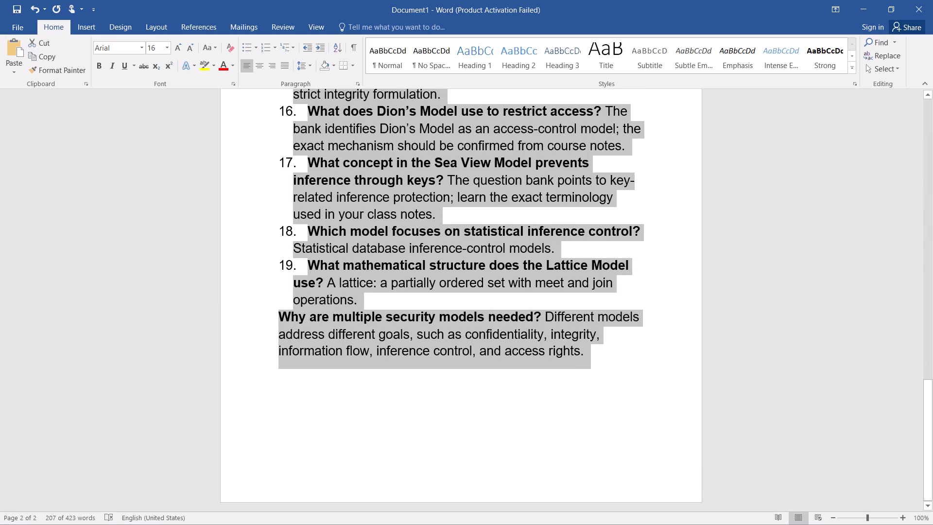
Add the number "20." in front of the unnumbered question "Why are multiple security models needed?".
click(275, 315)
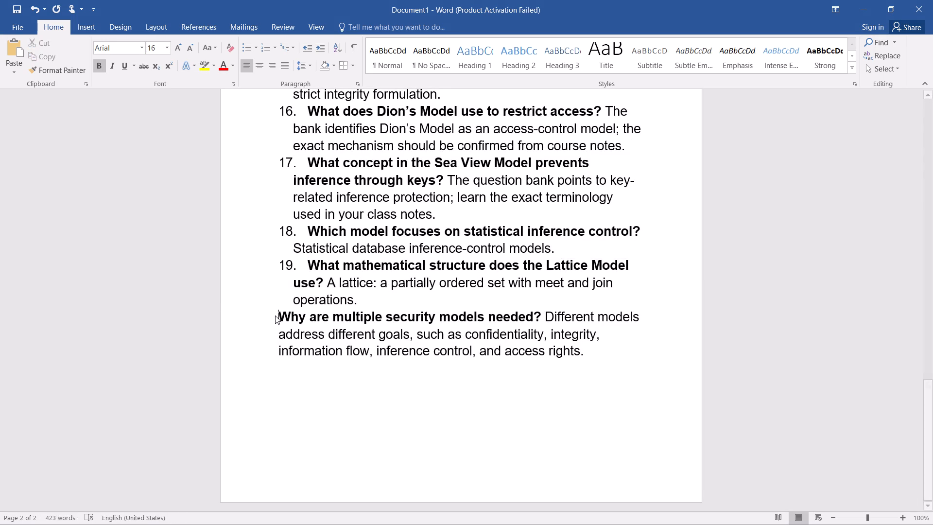
scroll(275, 315, up, 1)
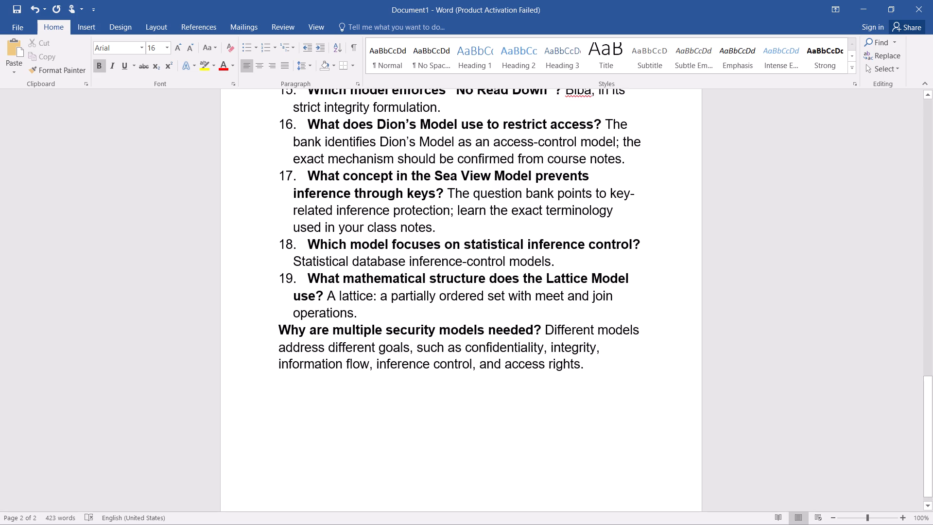
scroll(275, 315, up, 2)
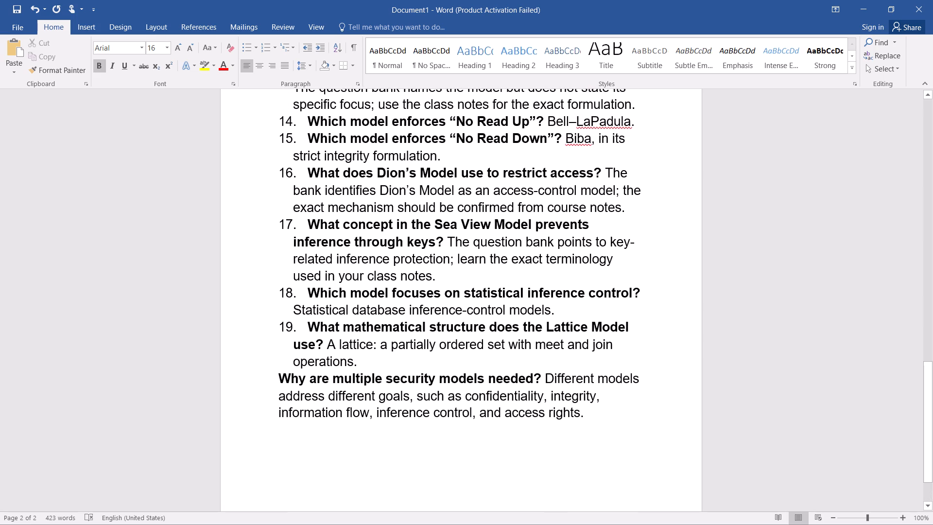
text(20)
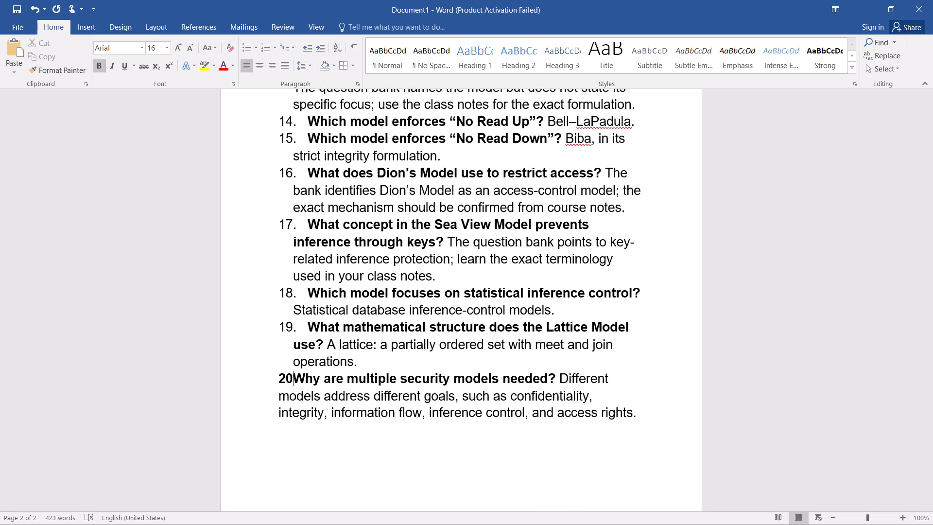
key(period)
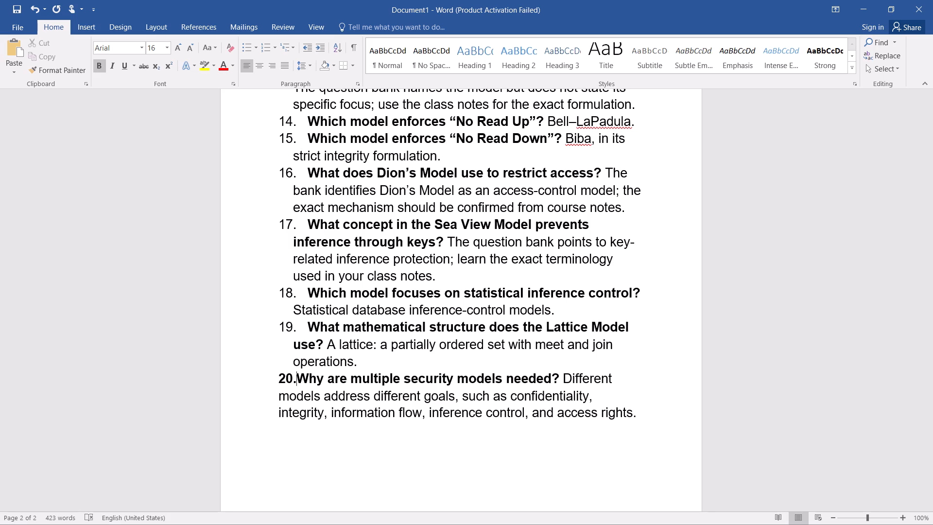
key(Down)
key(Left)
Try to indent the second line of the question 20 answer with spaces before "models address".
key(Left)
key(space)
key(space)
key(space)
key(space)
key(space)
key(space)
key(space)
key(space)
Remove the bold formatting from the number "20." so it matches the other question numbers.
click(276, 379)
drag(276, 379, 301, 376)
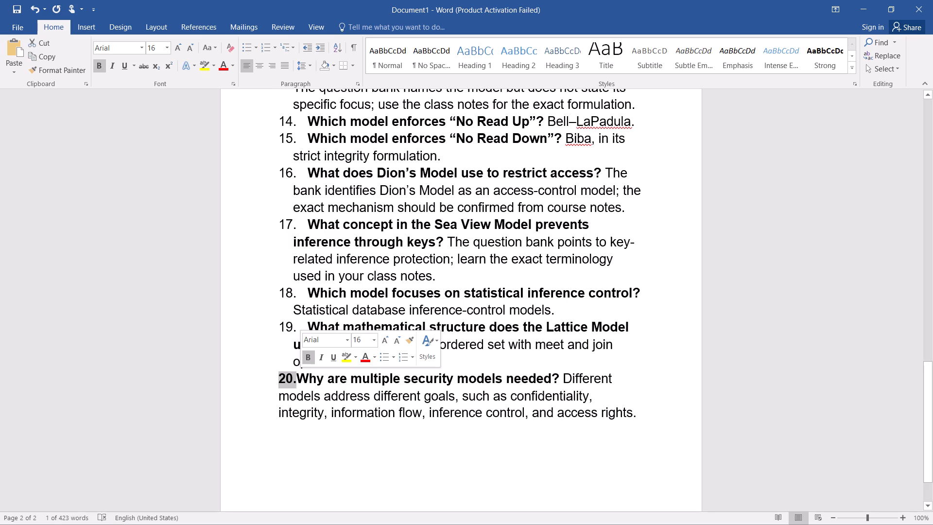
click(307, 362)
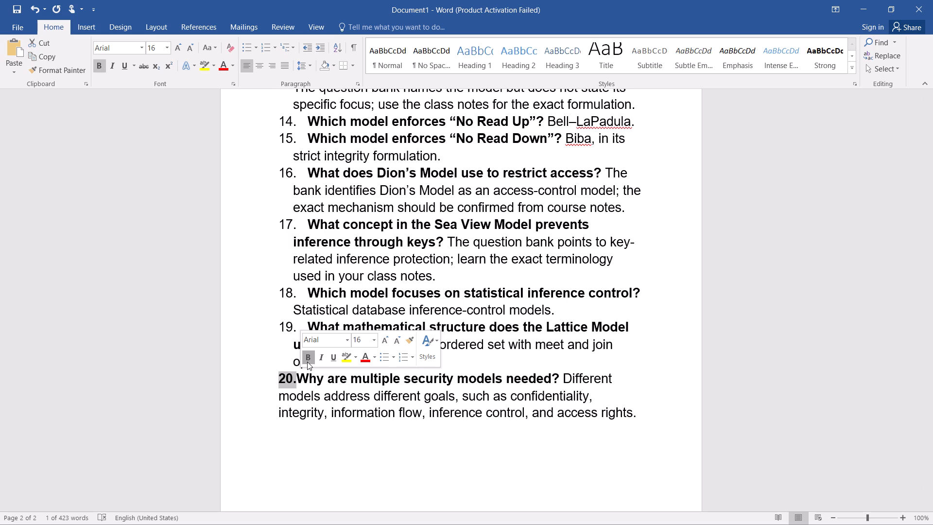
click(248, 400)
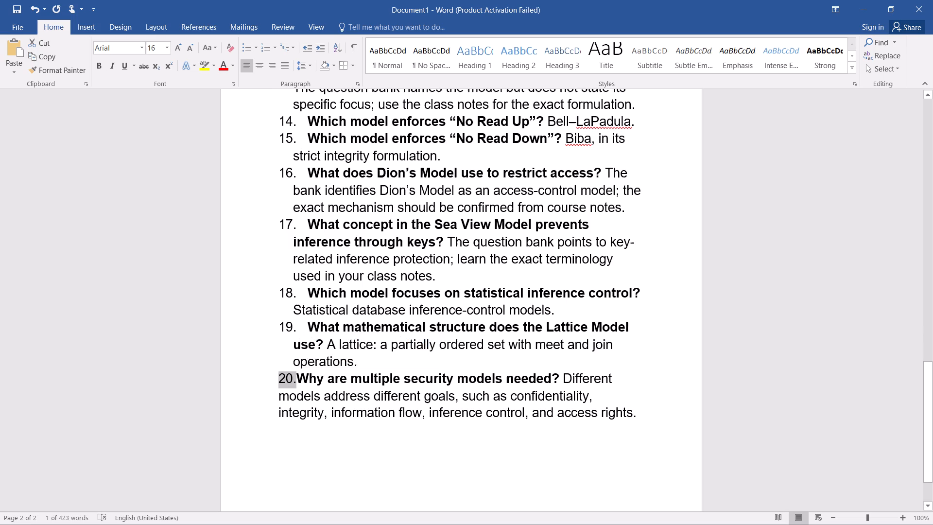
Insert a page break in answer 20 in place of the line "models address different goals, such as confidentiality,".
click(248, 400)
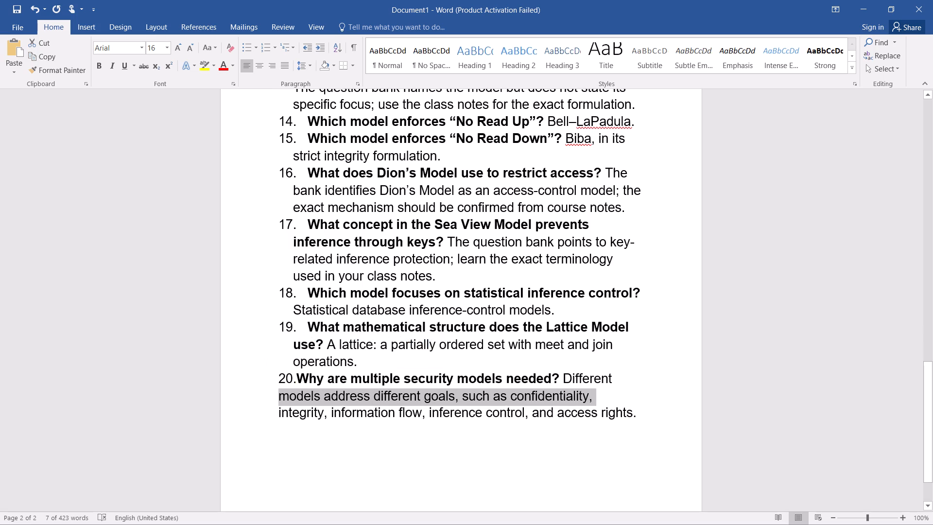
scroll(248, 400, down, 3)
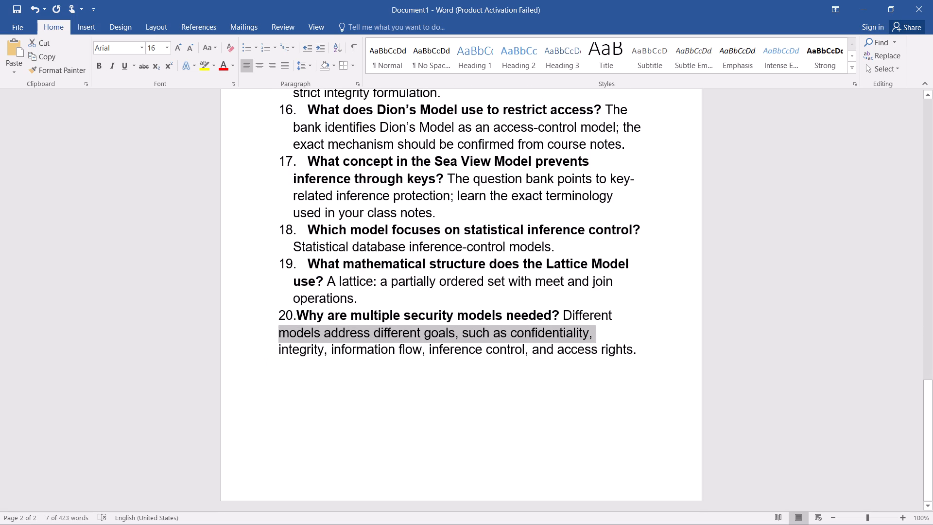
click(91, 23)
click(52, 65)
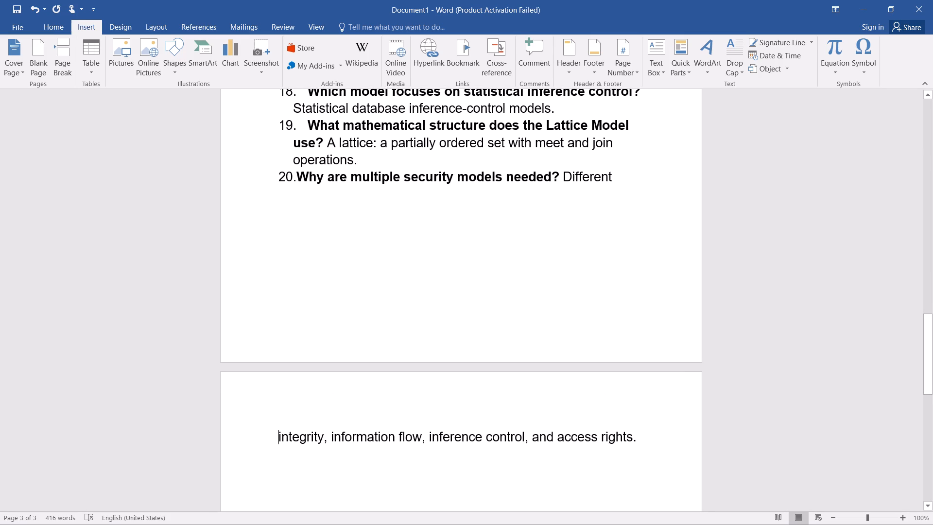
Copy the line "integrity, information flow, inference control, and access rights." from the new page and paste it, indented with spaces, below question 20.
drag(276, 435, 653, 426)
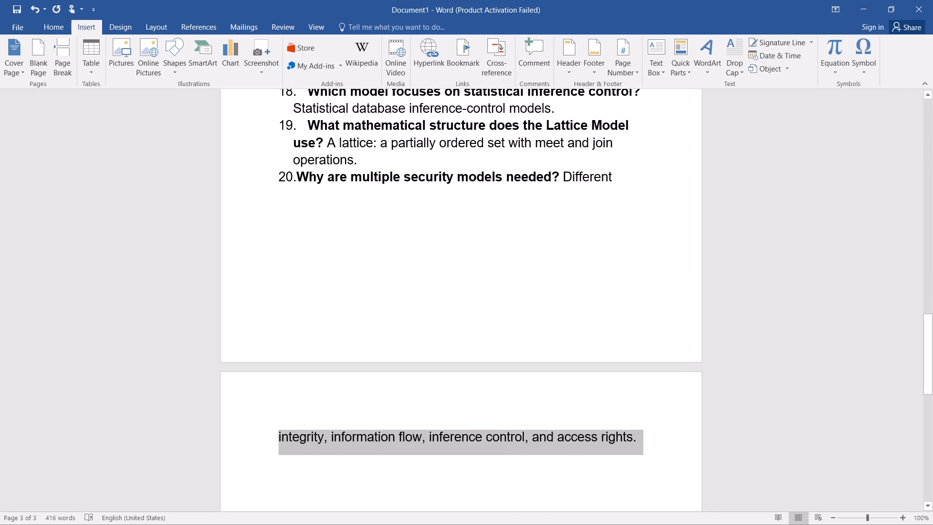
drag(653, 426, 654, 430)
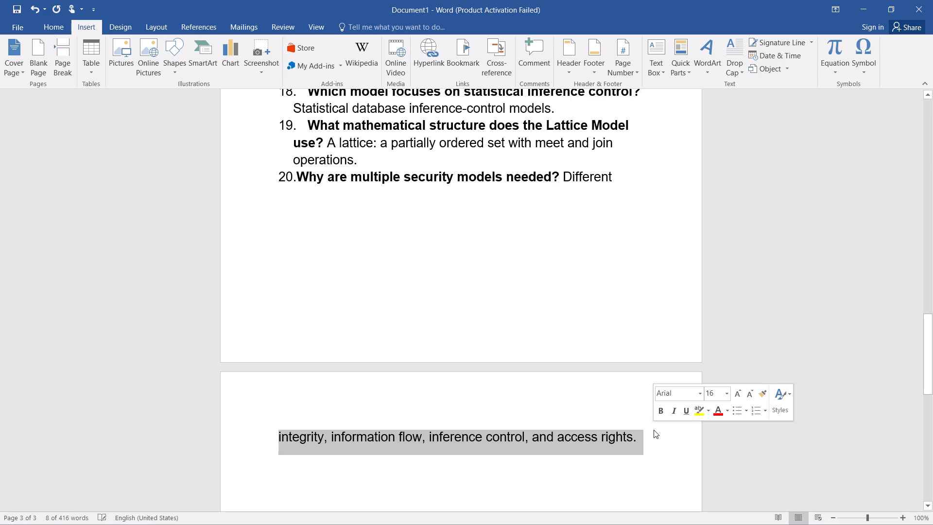
key(ctrl+c)
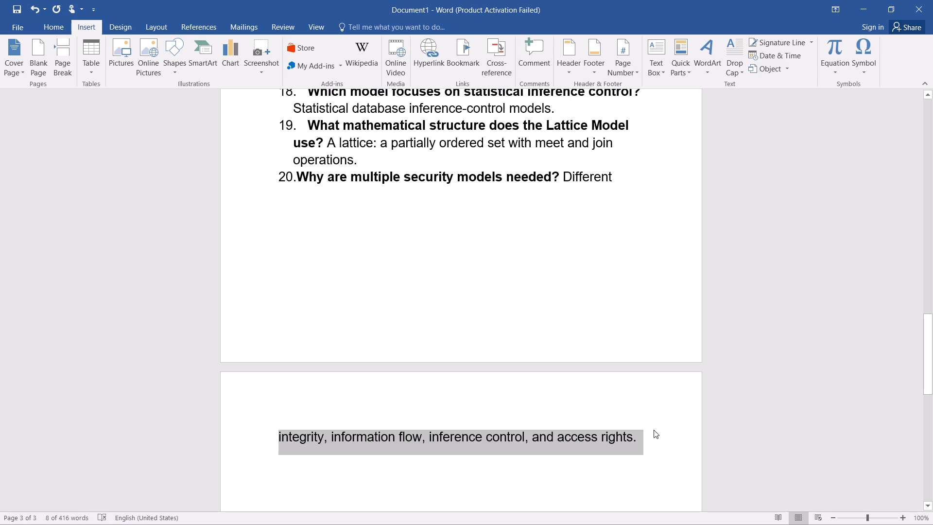
scroll(654, 430, down, 5)
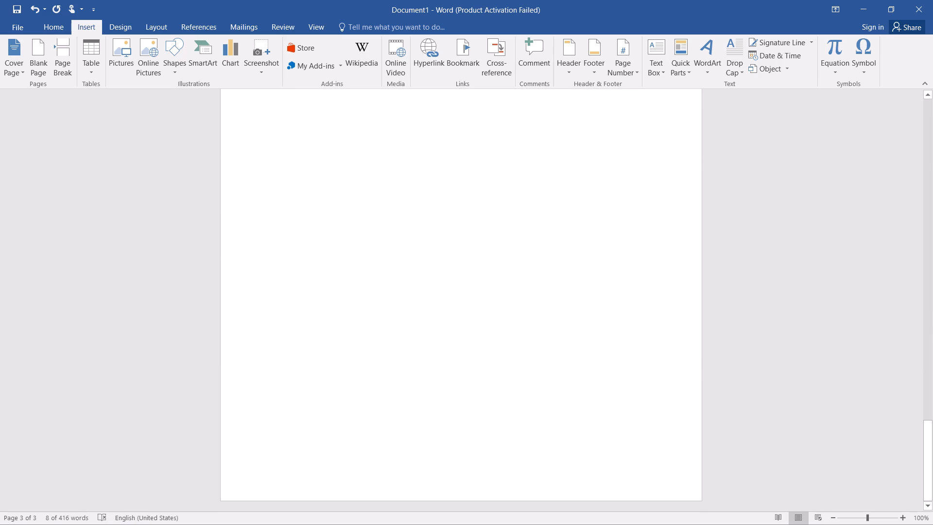
scroll(654, 430, down, 1)
scroll(654, 430, up, 2)
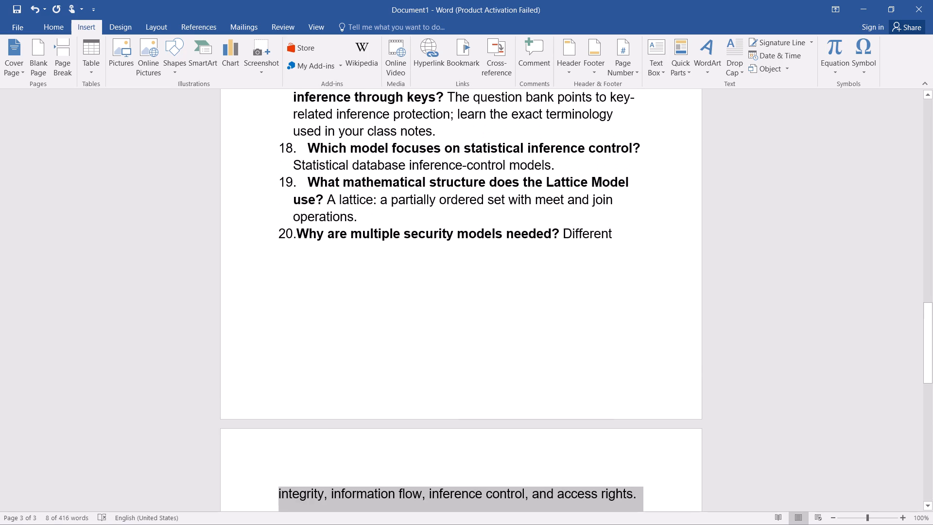
scroll(654, 430, up, 1)
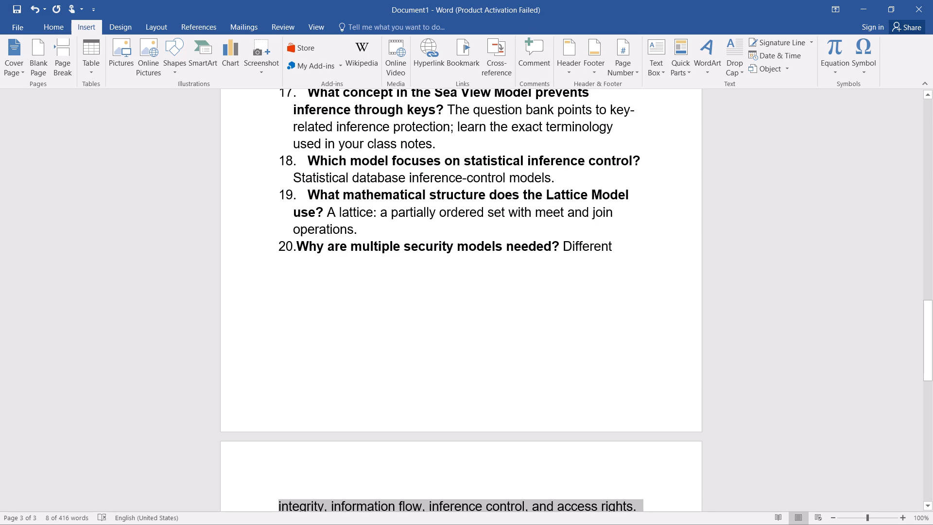
click(311, 262)
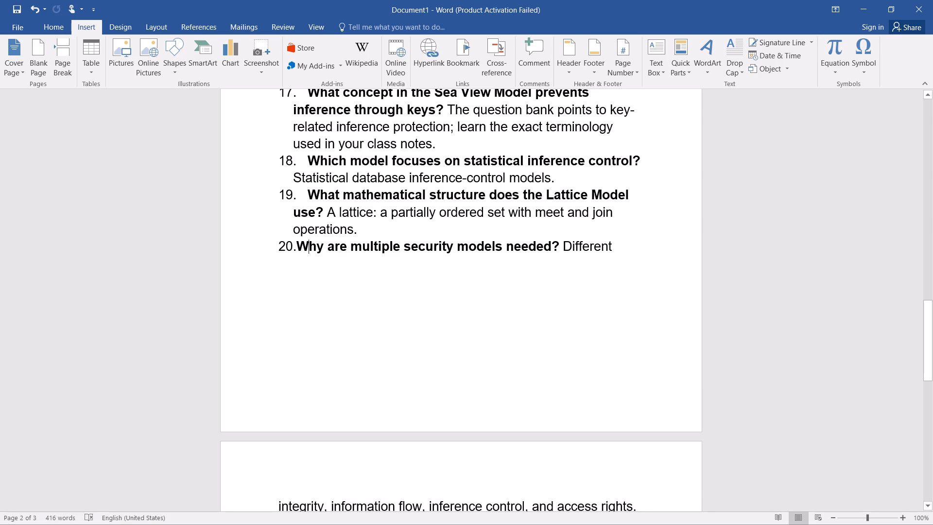
key(Down)
key(space)
key(space)
key(space)
key(space)
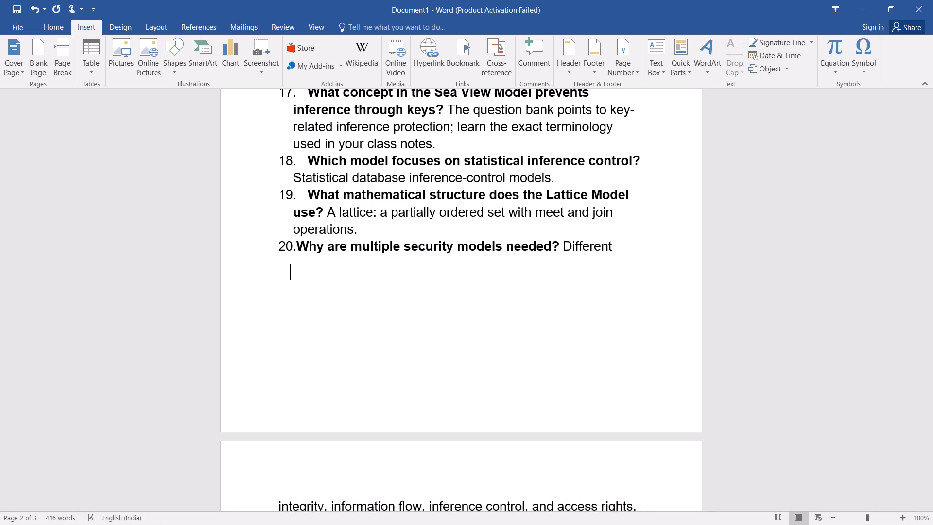
key(space)
key(ctrl+v)
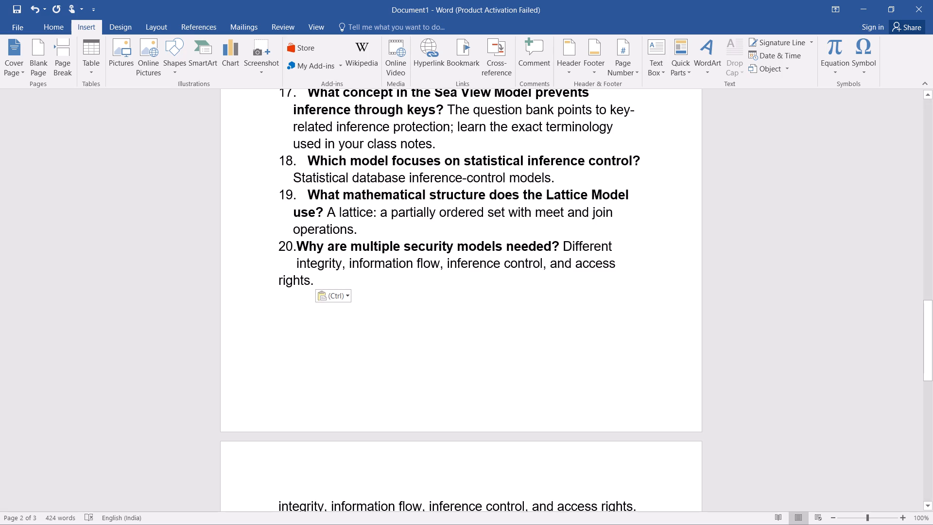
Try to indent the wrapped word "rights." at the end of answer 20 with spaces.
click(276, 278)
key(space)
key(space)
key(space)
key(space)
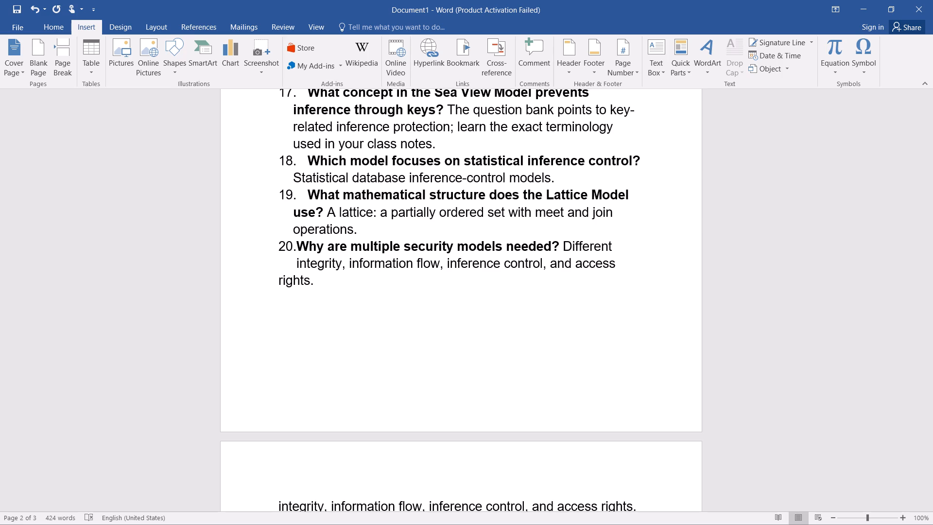
Delete the word "rights" from the end of the pasted line in answer 20.
click(311, 280)
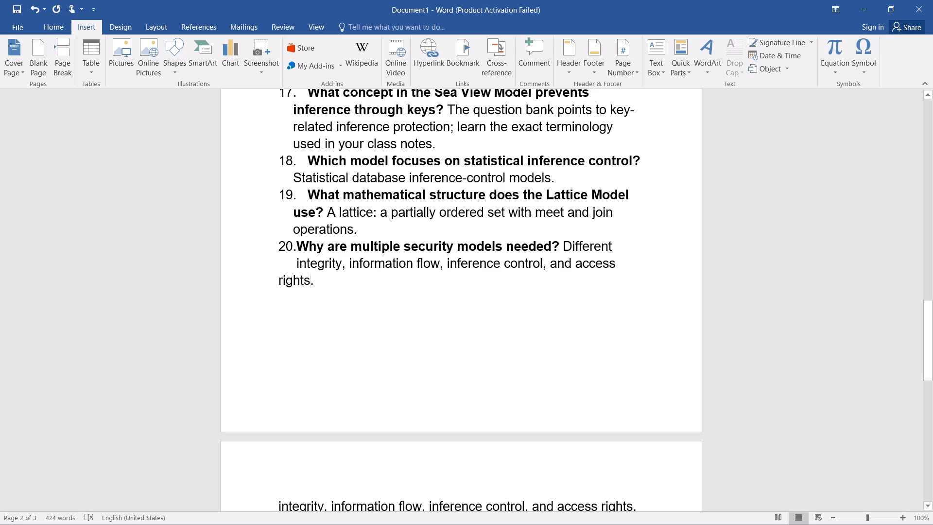
key(BackSpace)
key(BackSpace)
key(BackSpace)
key(BackSpace)
key(BackSpace)
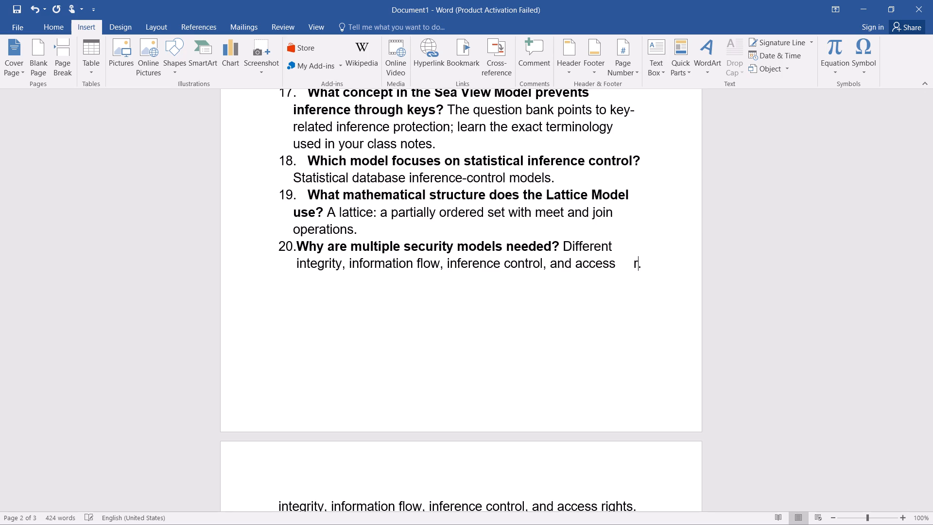
key(BackSpace)
key(BackSpace)
Indent the empty line below the pasted answer 20 text with seven spaces.
key(Right)
key(Right)
key(space)
key(space)
key(space)
key(space)
key(space)
key(space)
key(space)
Delete the leftover full stop and extra spaces after "and access" in answer 20.
key(Right)
key(Right)
key(Right)
key(Up)
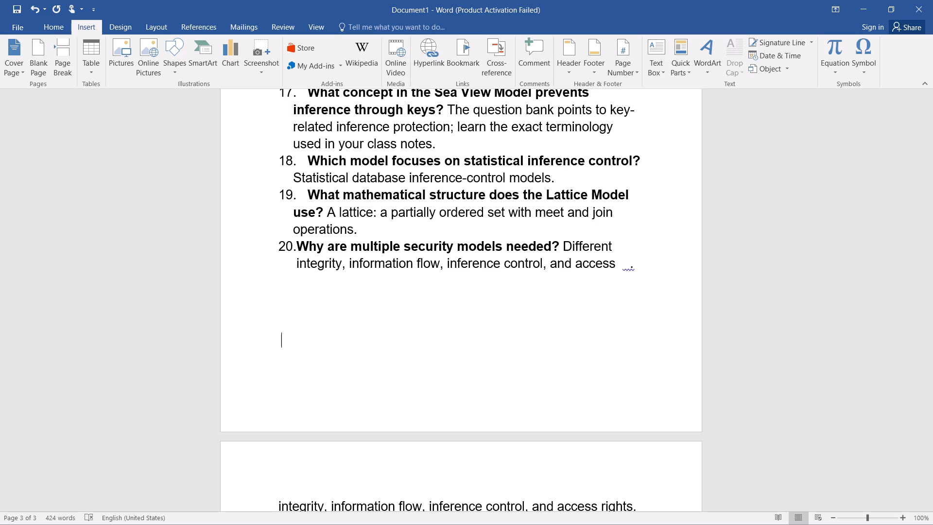
key(Up)
key(Right)
key(Right)
key(Right)
key(Right)
key(Right)
key(Right)
key(Right)
key(Right)
key(Right)
key(Right)
key(Right)
key(Right)
key(Right)
key(Right)
key(Right)
key(Right)
key(Right)
key(Right)
key(Right)
key(Right)
key(Right)
key(Right)
key(Right)
key(Right)
key(BackSpace)
key(BackSpace)
key(BackSpace)
Enter "right" on the indented line below "and access" in answer 20.
key(Down)
key(Left)
key(Up)
key(Down)
key(r)
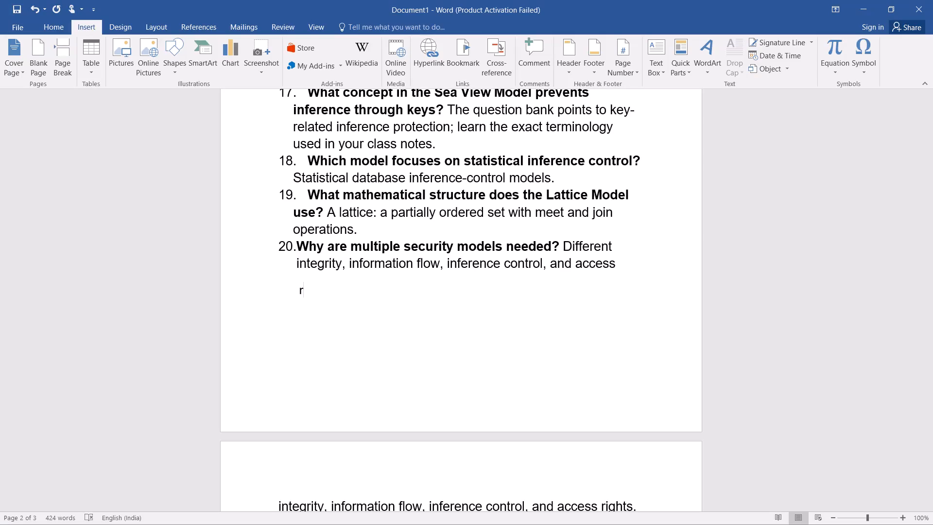
key(i)
text(ght)
key(Up)
Complete the last word of answer 20 so it reads "rights." with a full stop.
key(Down)
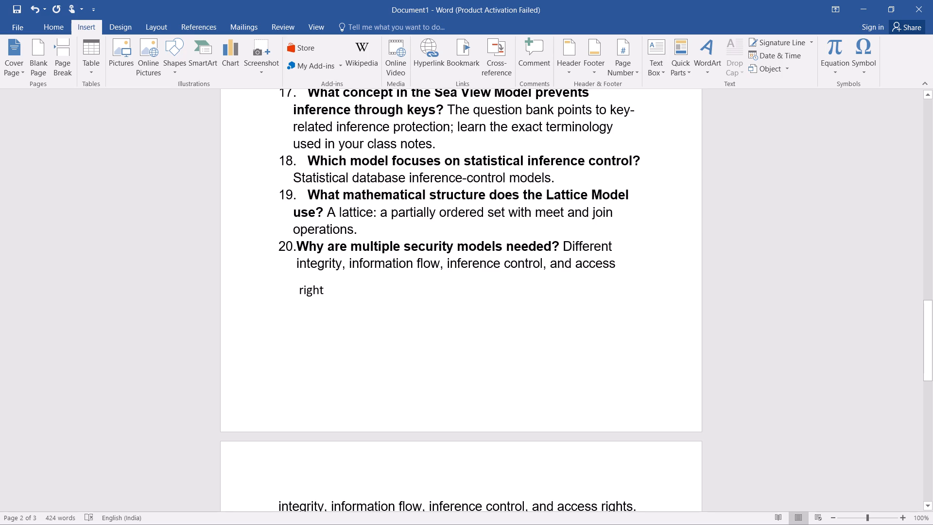
key(s)
key(period)
Set the font size of "rights." at the end of answer 20 to 18.
drag(331, 289, 309, 289)
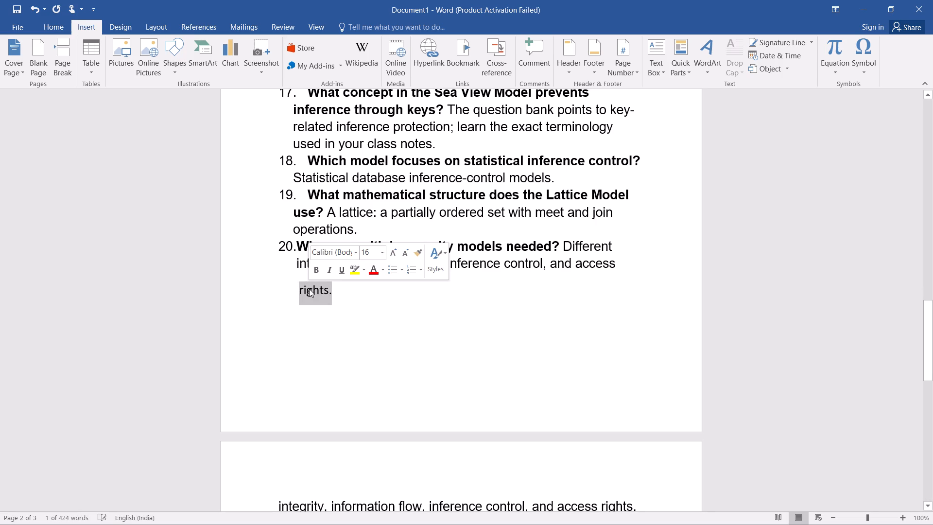
click(380, 253)
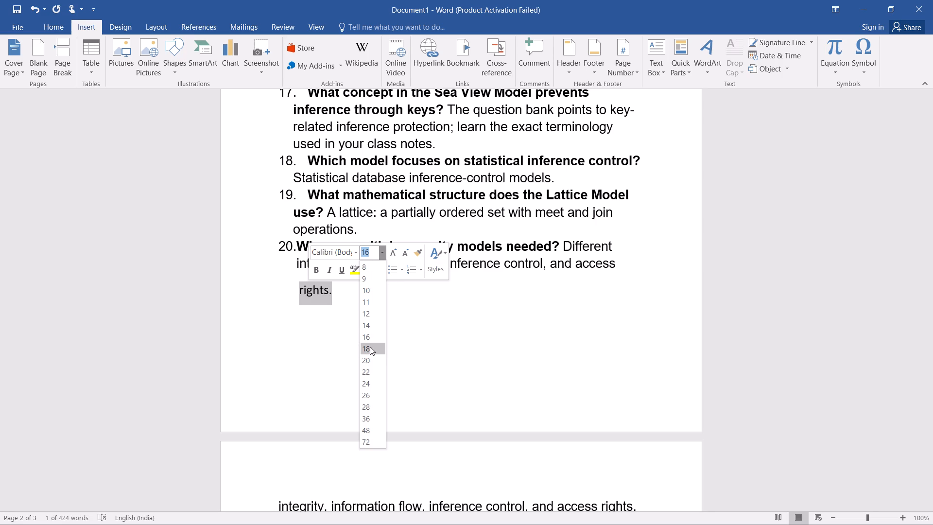
click(370, 347)
click(404, 318)
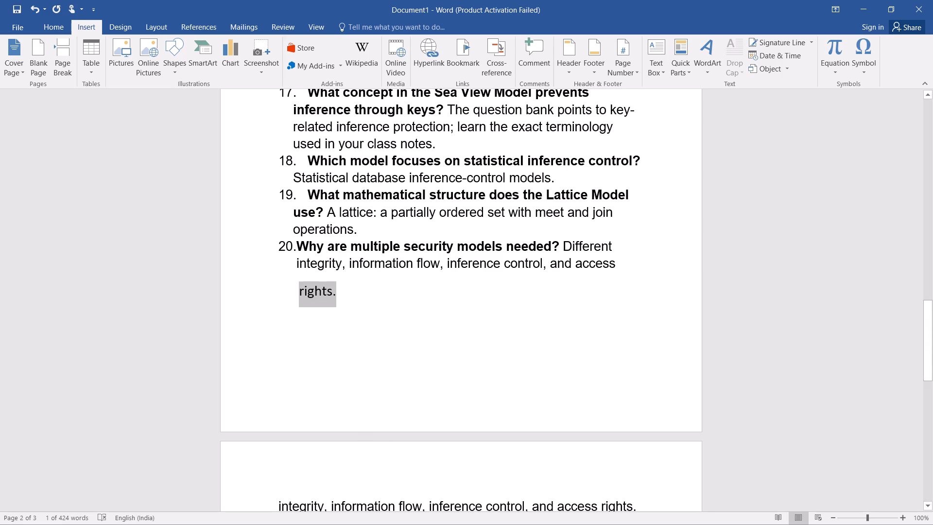
Delete the leftover line "integrity, information flow, inference control, and access rights." at the start of page 3.
scroll(394, 392, down, 1)
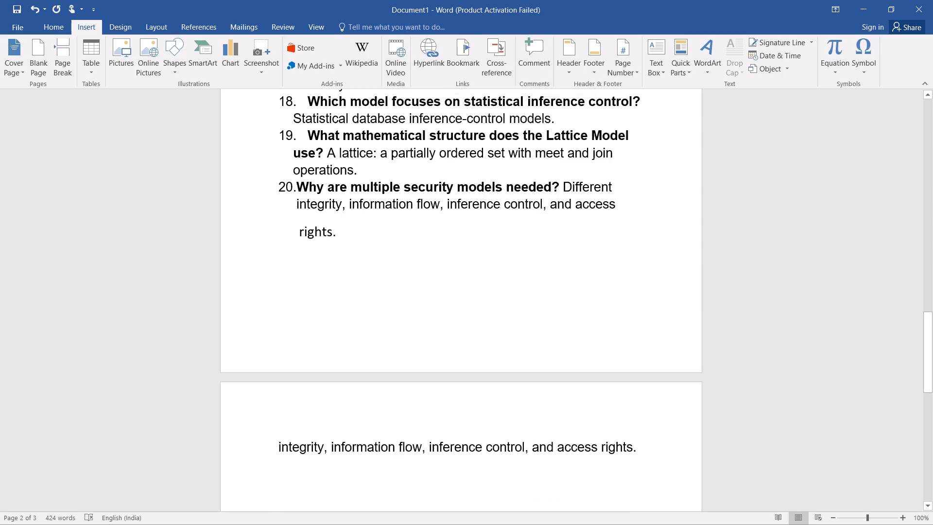
scroll(394, 392, down, 1)
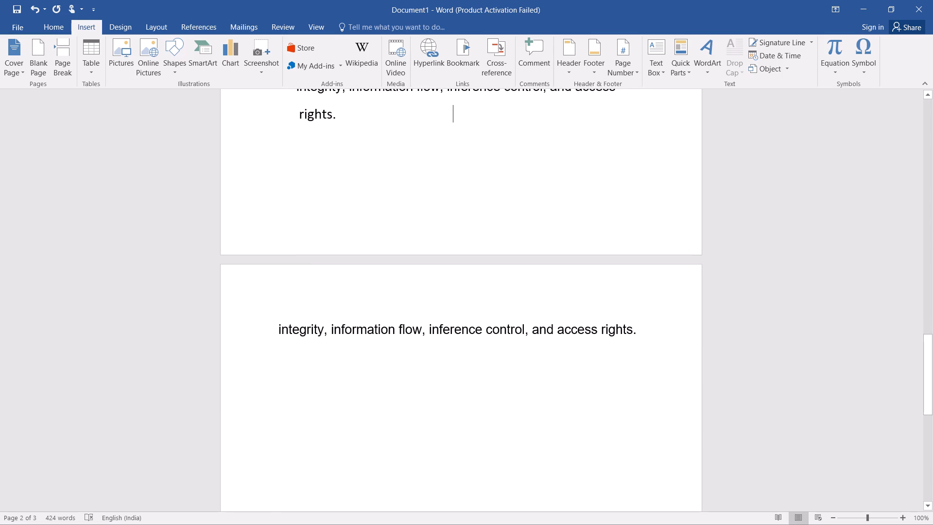
drag(273, 329, 670, 332)
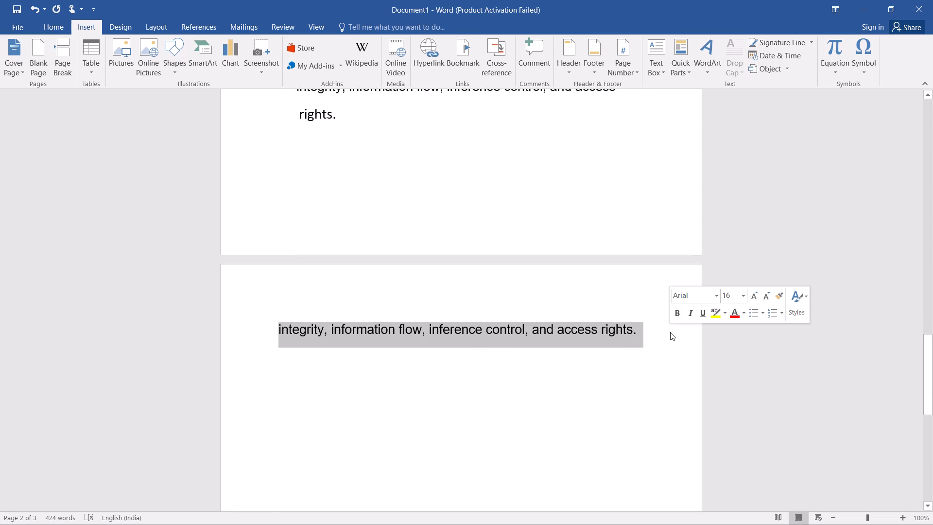
key(BackSpace)
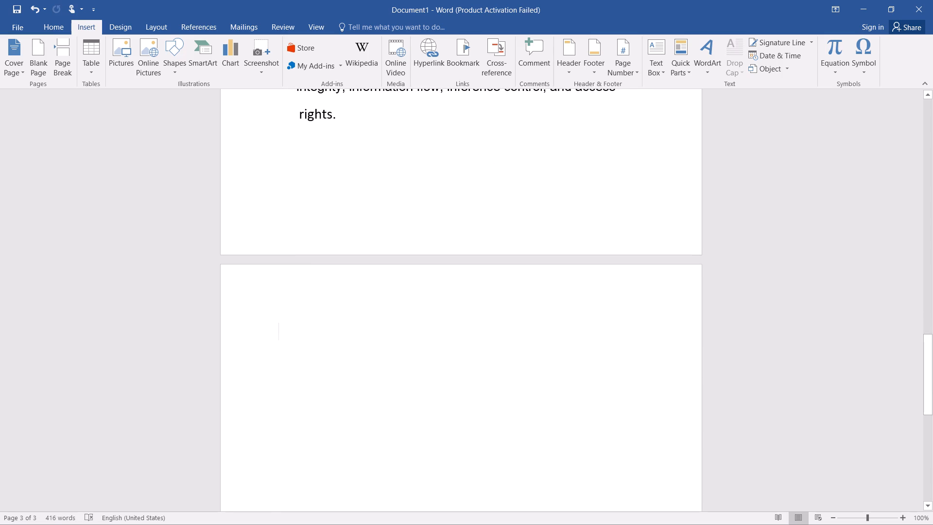
Enter the heading "unit-3" at the start of page 3 and begin a new line below it.
text(unit)
text(-3)
scroll(599, 250, down, 1)
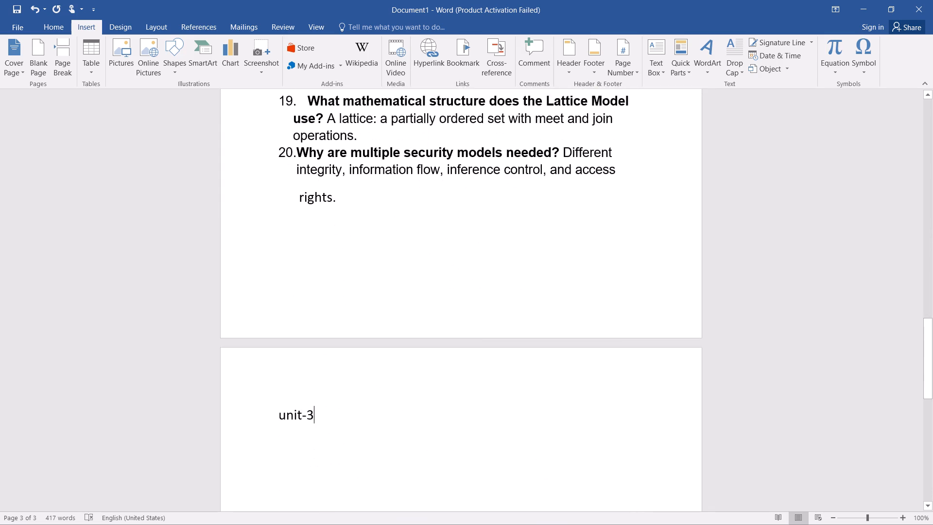
scroll(599, 250, down, 1)
key(Return)
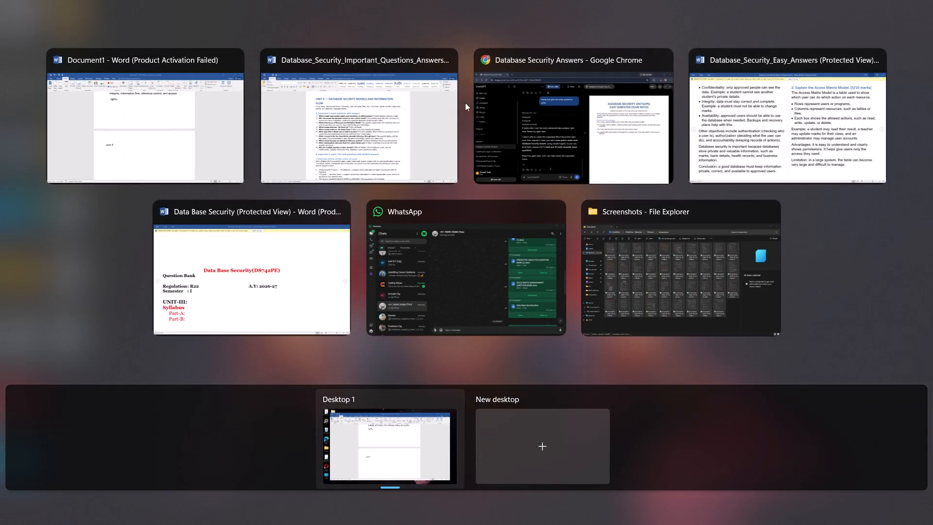
Switch to Database_Security_Important_Questions_Answers and copy the Unit III 1-mark questions 21 to 30 with their answers.
click(410, 134)
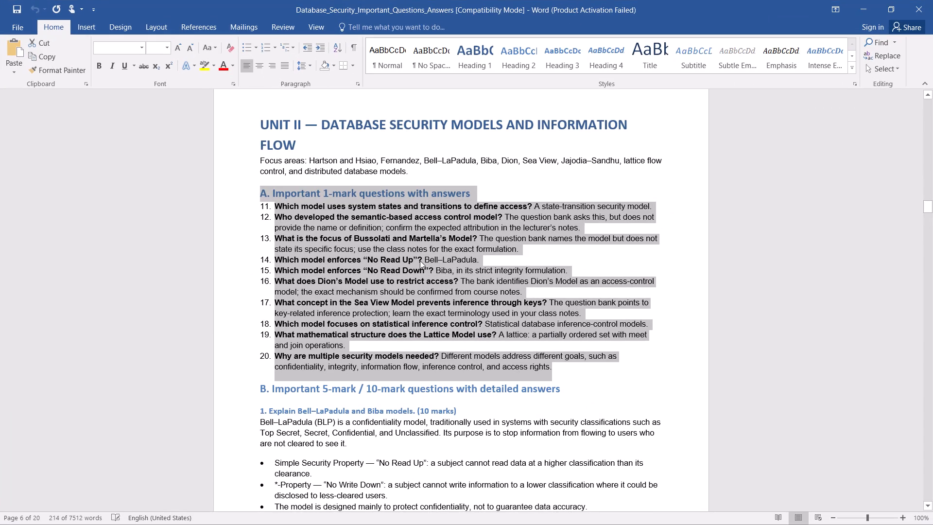
scroll(420, 261, down, 4)
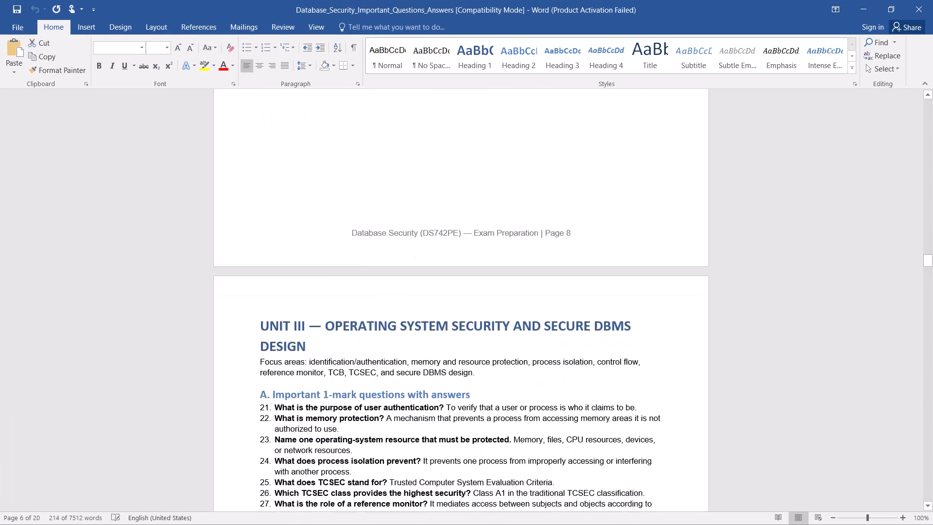
scroll(420, 261, down, 2)
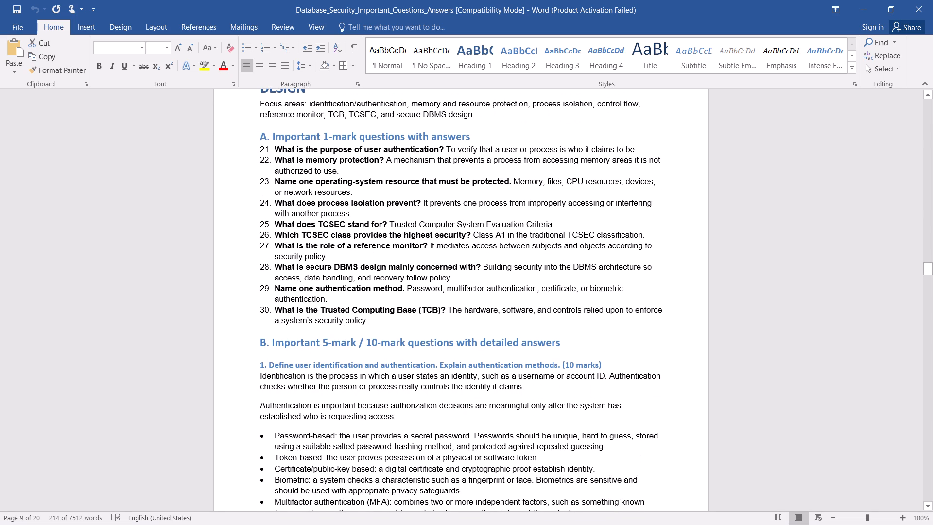
drag(263, 148, 368, 246)
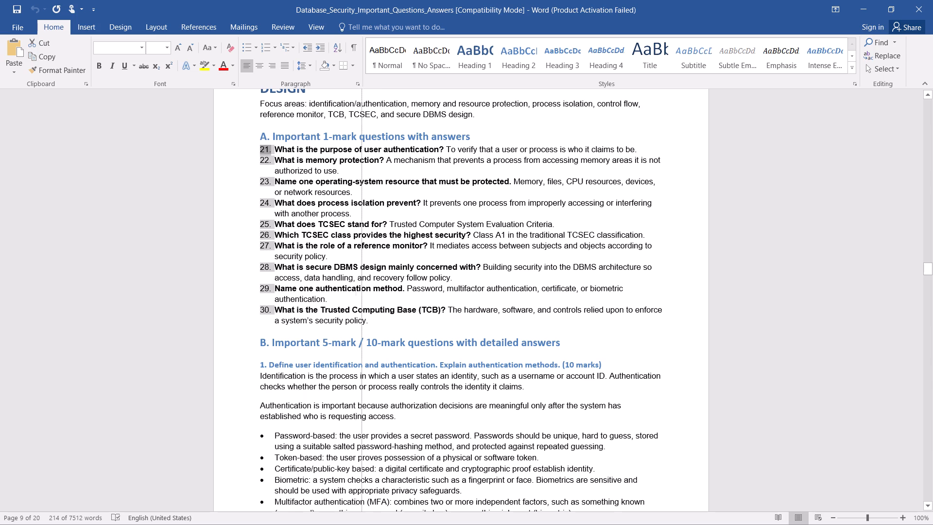
drag(368, 246, 220, 188)
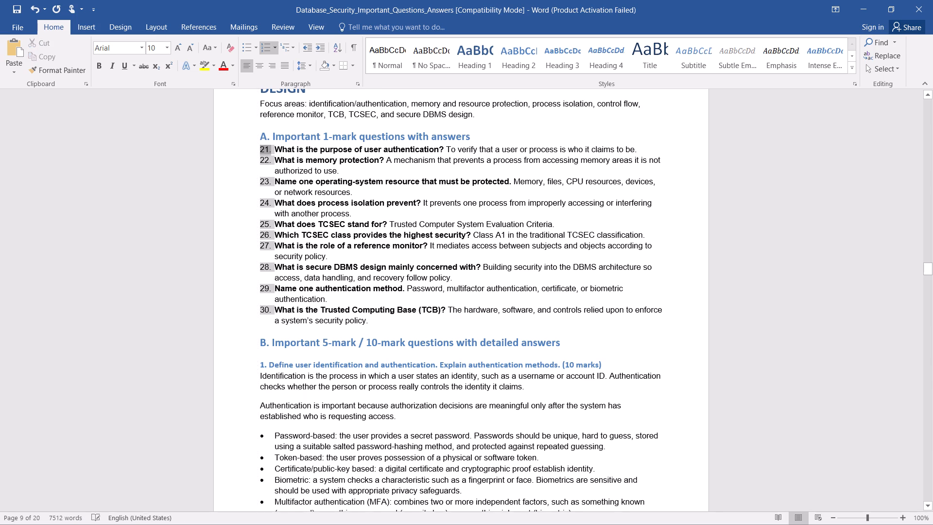
click(268, 151)
click(245, 146)
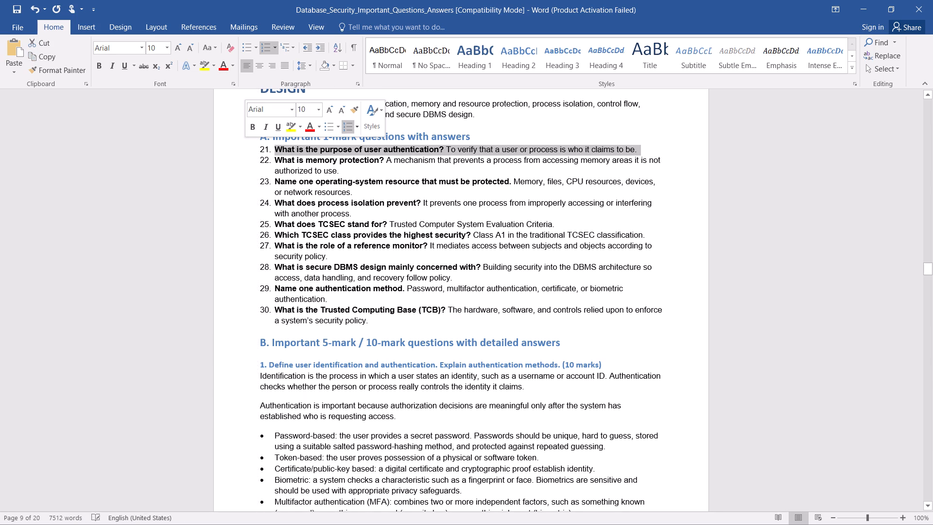
click(271, 147)
drag(271, 147, 302, 180)
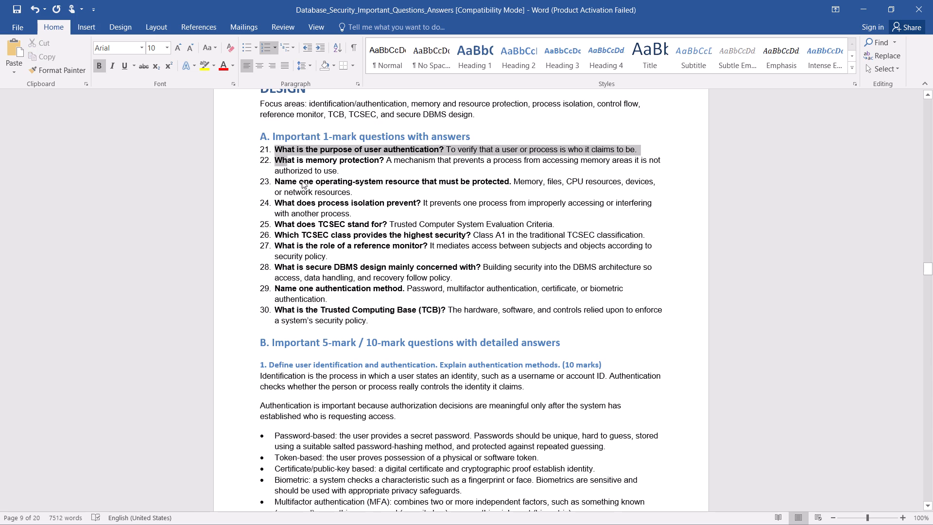
drag(302, 180, 371, 311)
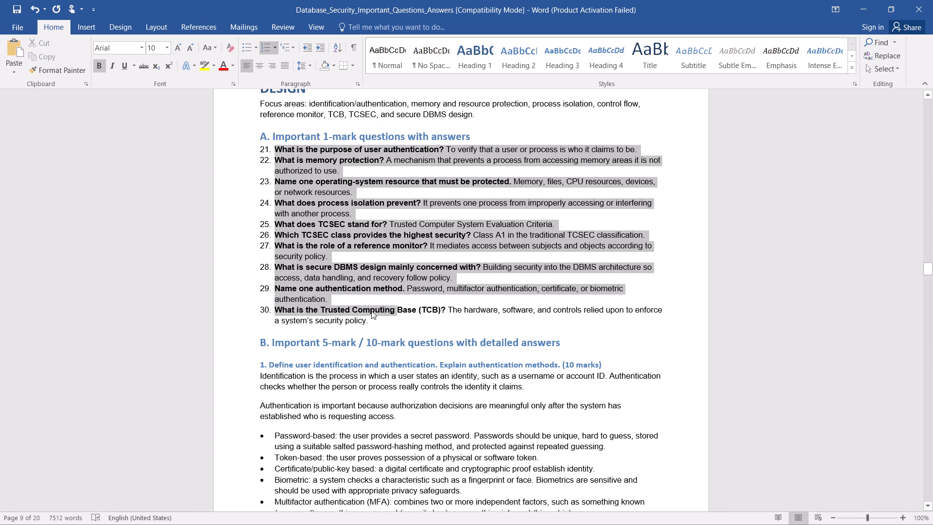
drag(371, 311, 214, 291)
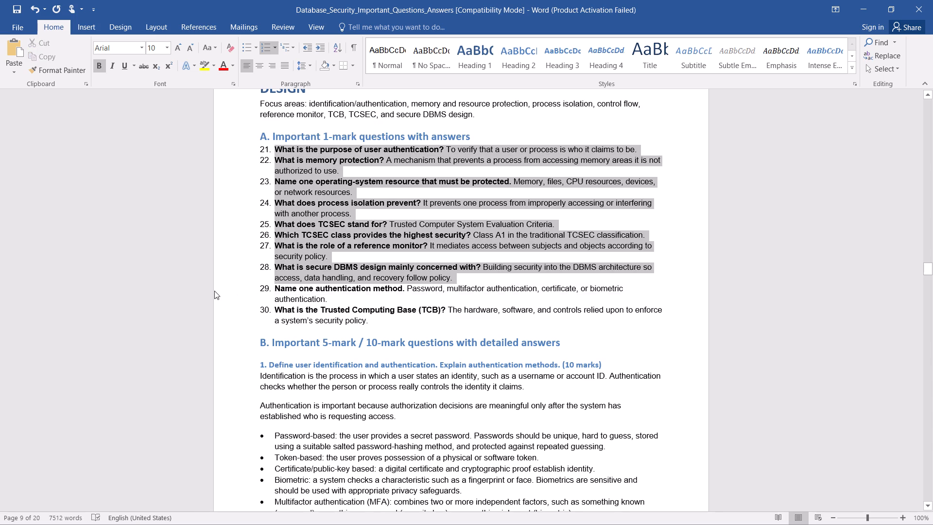
drag(214, 291, 255, 336)
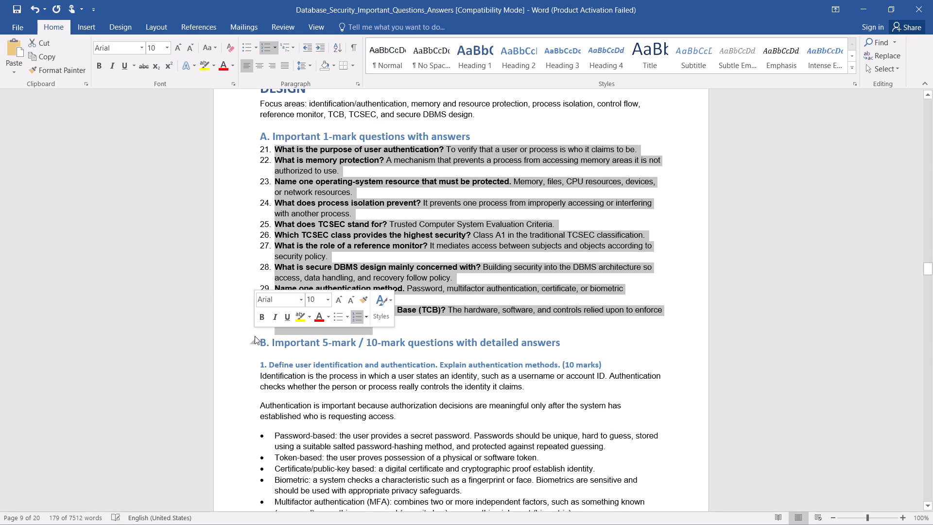
key(ctrl+c)
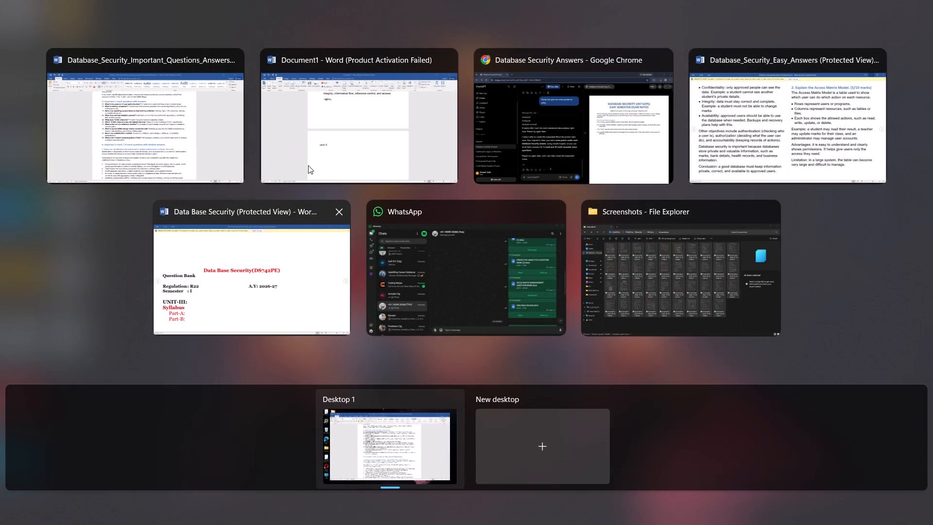
Return to Document1 and paste the copied questions and answers below the "unit-3" heading.
click(308, 165)
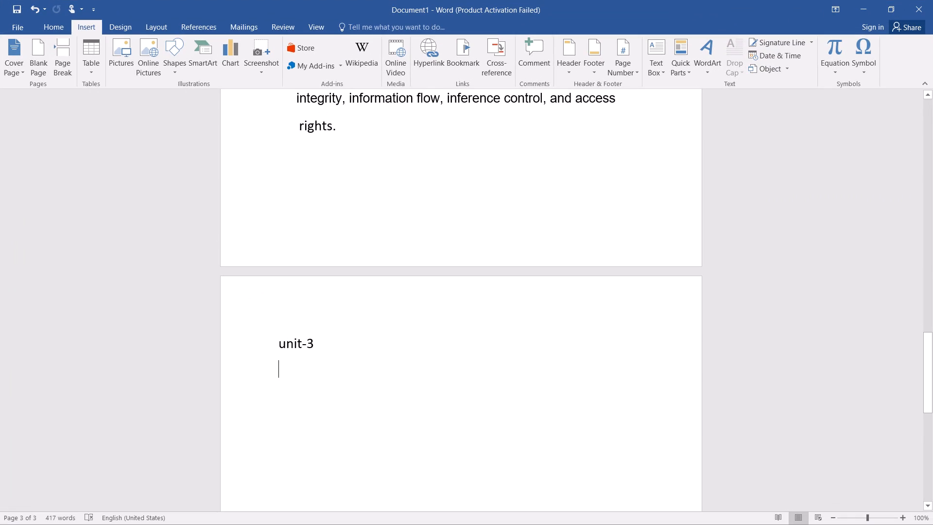
key(ctrl+v)
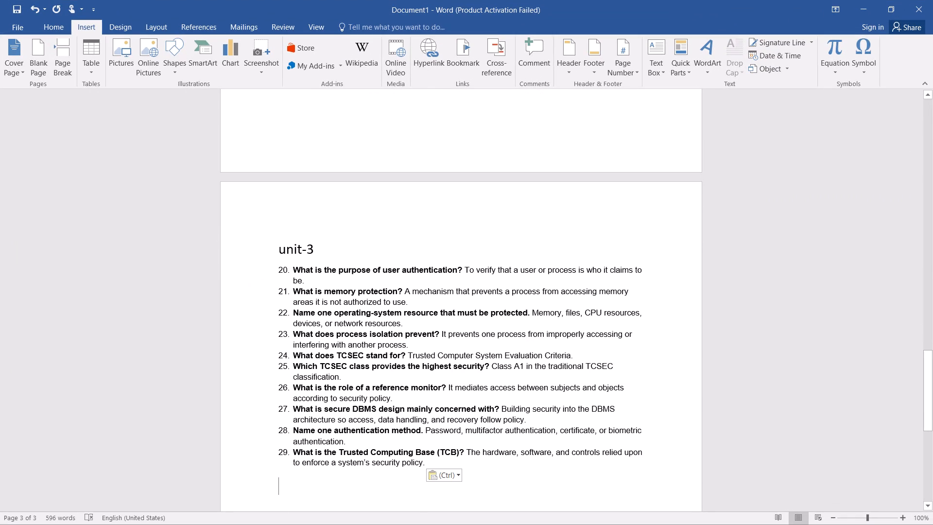
Set the font size of all the pasted unit-3 questions and answers to 18.
drag(273, 270, 373, 496)
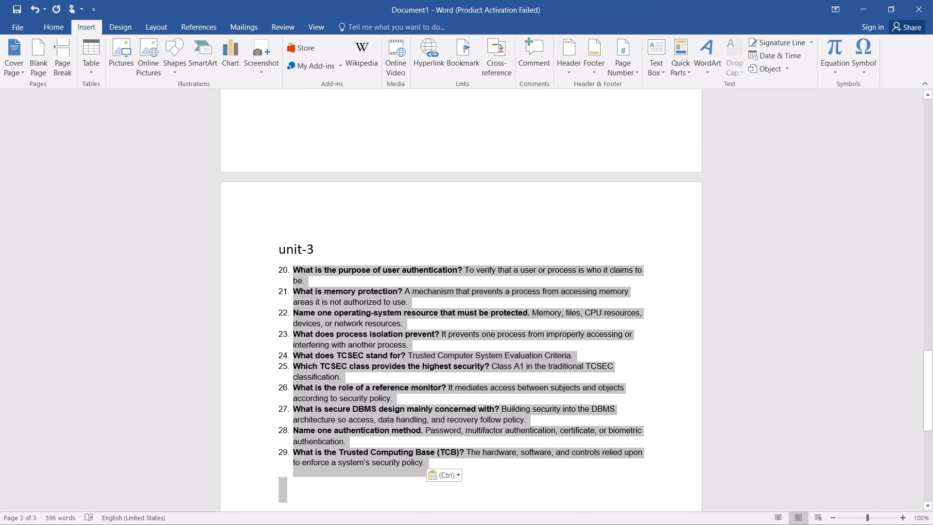
drag(373, 496, 425, 461)
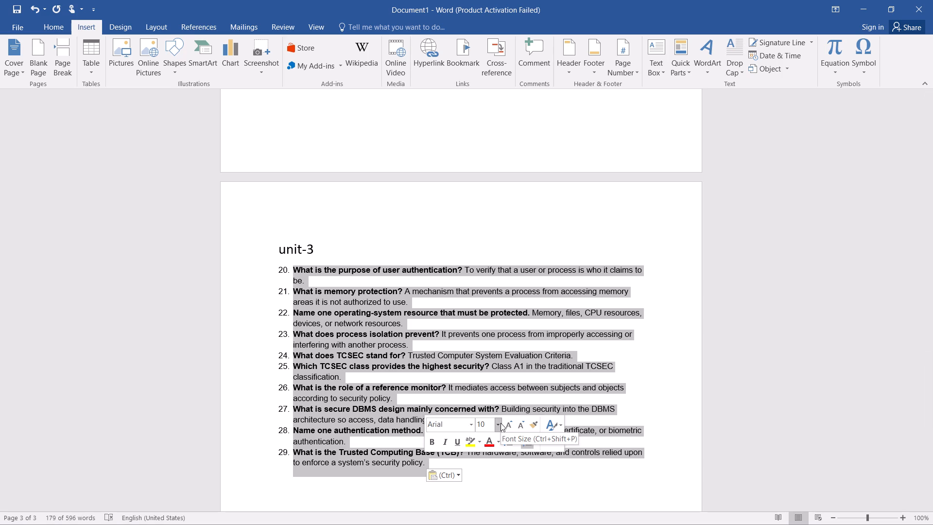
click(501, 423)
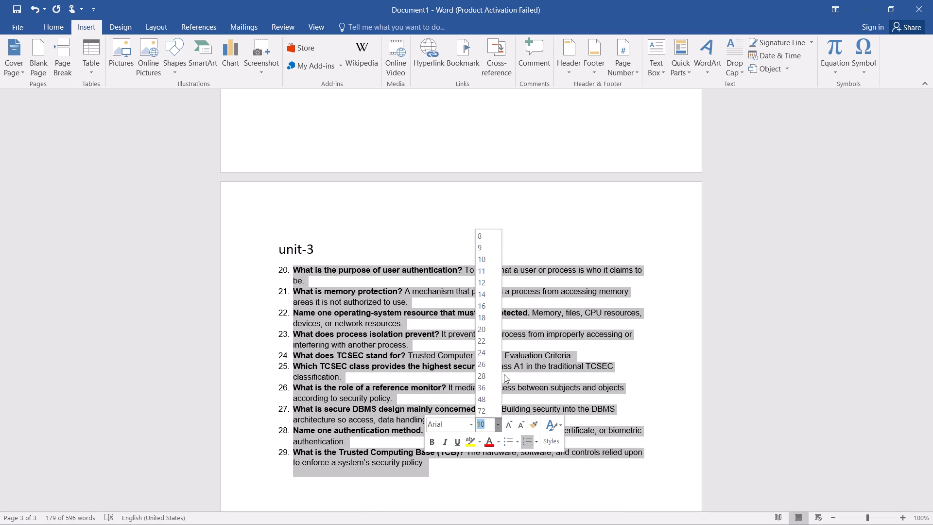
click(482, 320)
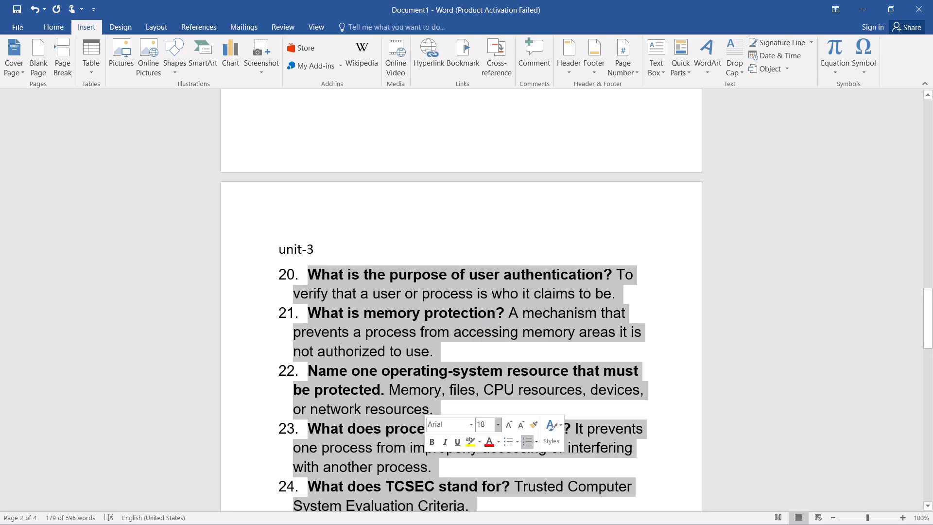
Review the layout and numbering of the unit-3 questions against the end of the unit 2 list.
scroll(232, 266, down, 2)
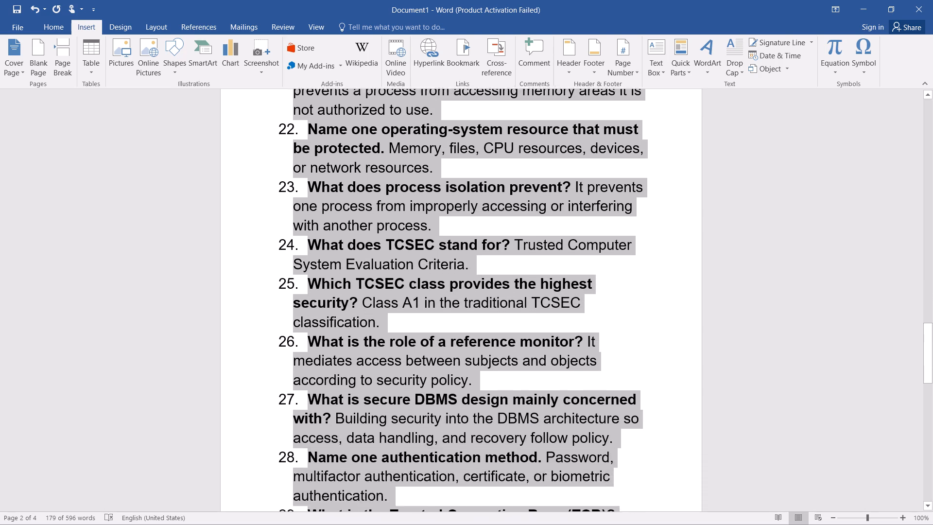
scroll(232, 266, down, 1)
scroll(232, 266, up, 1)
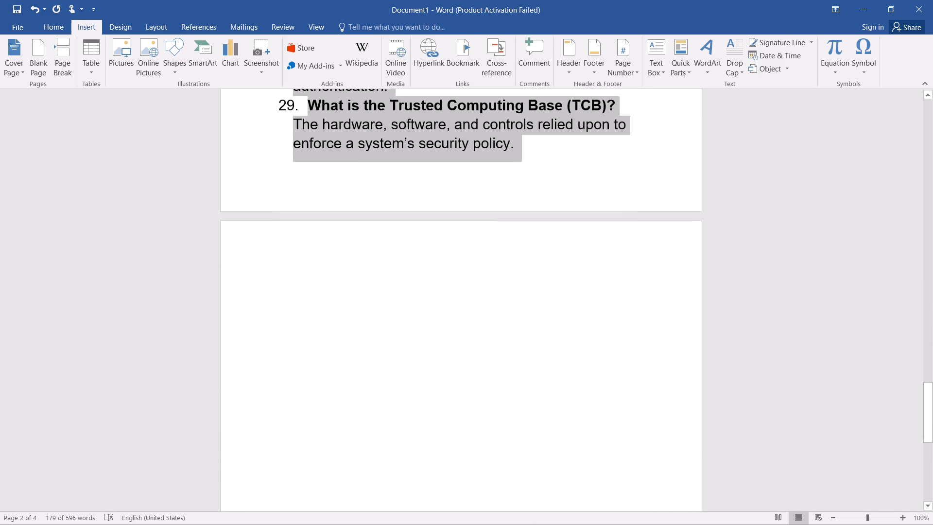
scroll(232, 266, up, 1)
scroll(232, 266, down, 1)
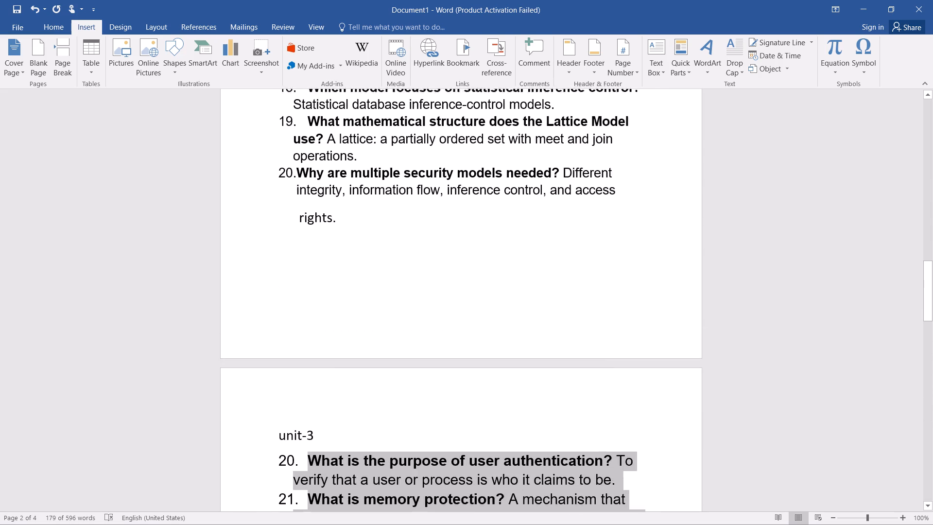
scroll(232, 266, down, 2)
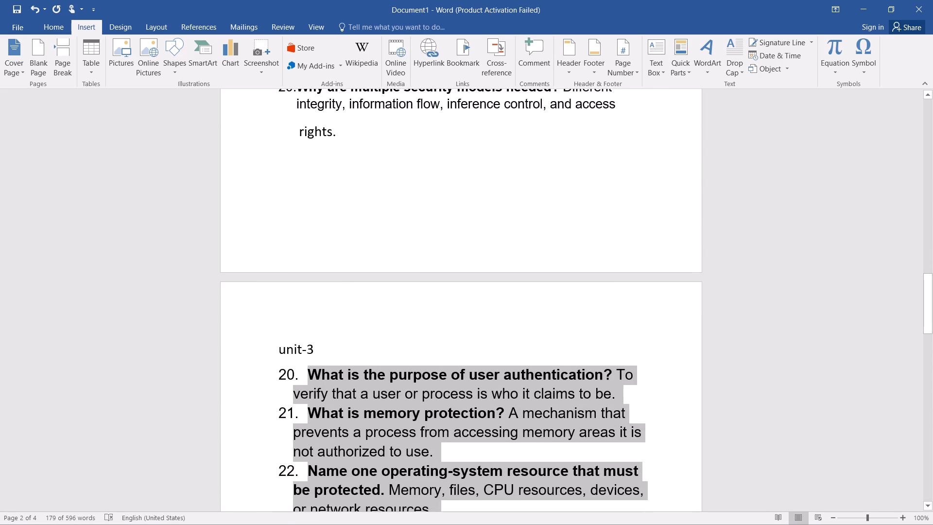
scroll(232, 266, down, 2)
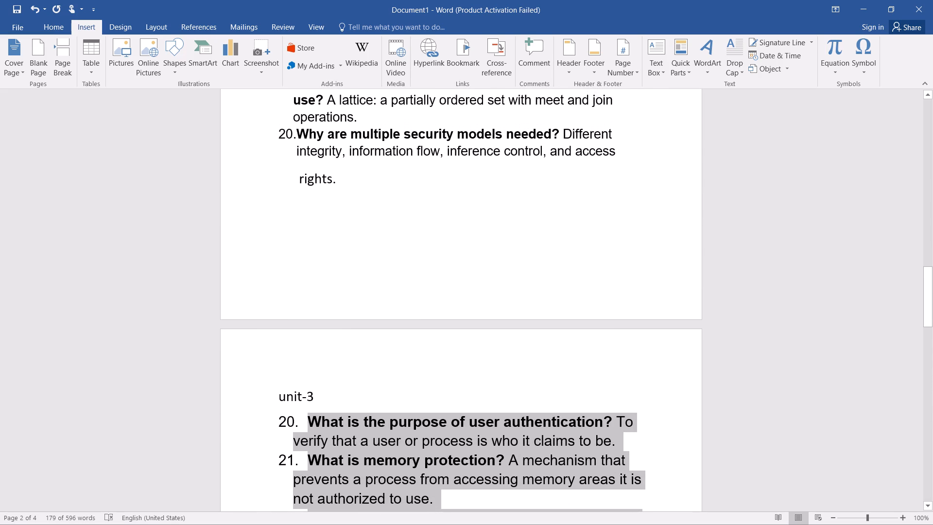
Review the layout and numbering of the unit-3 questions through to the blank page after them.
scroll(232, 266, down, 2)
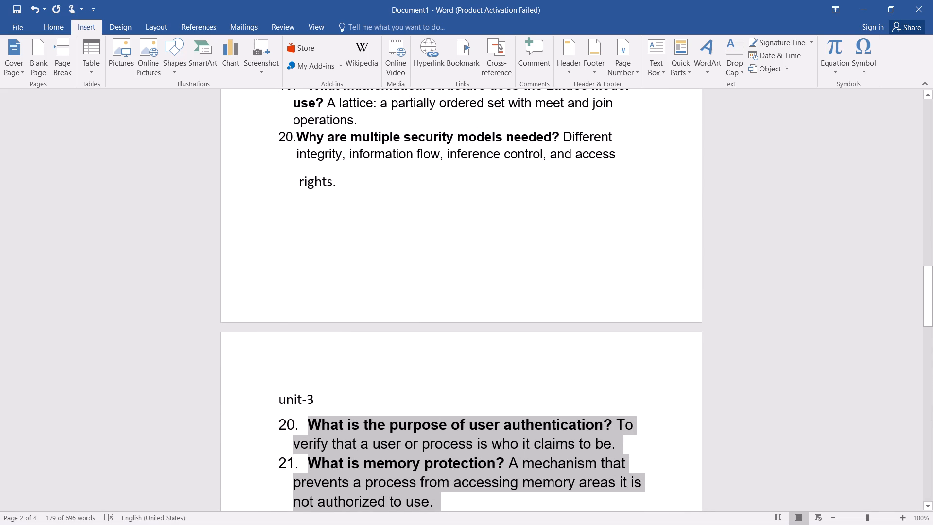
scroll(232, 266, down, 1)
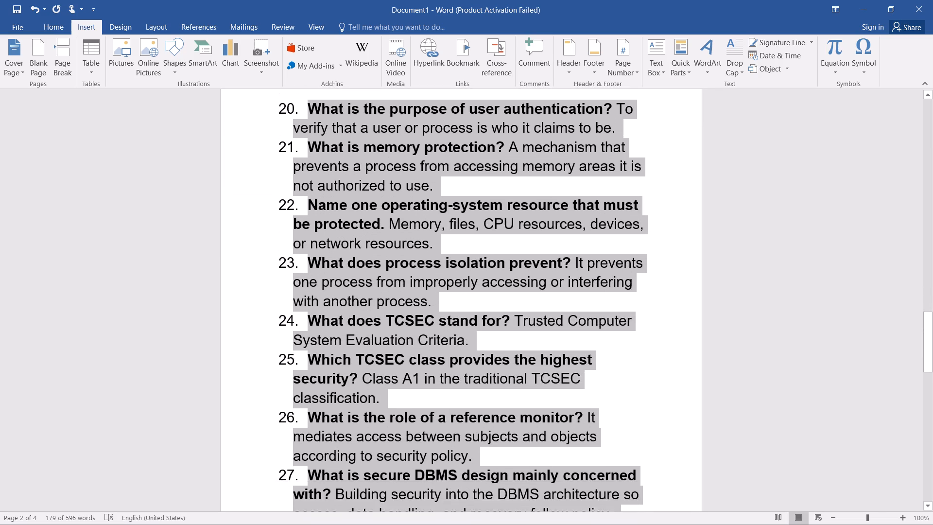
scroll(232, 266, down, 1)
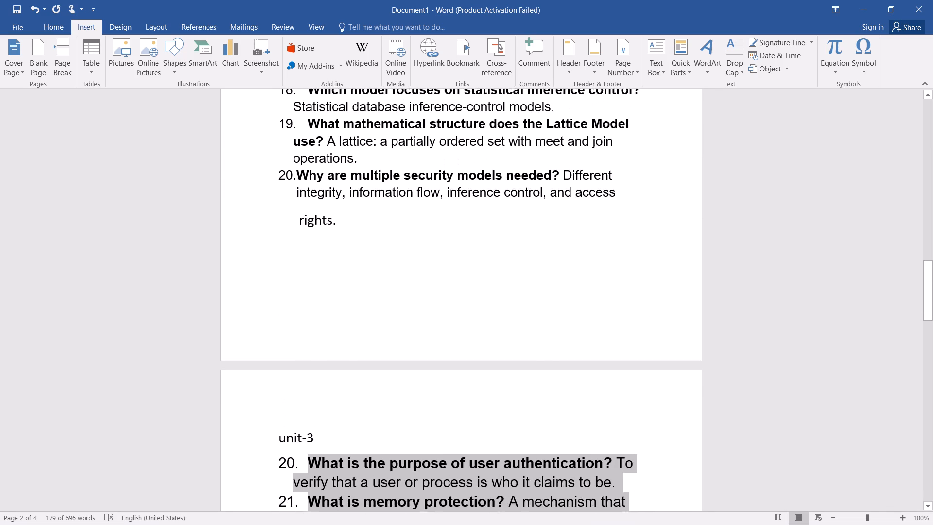
scroll(232, 266, down, 2)
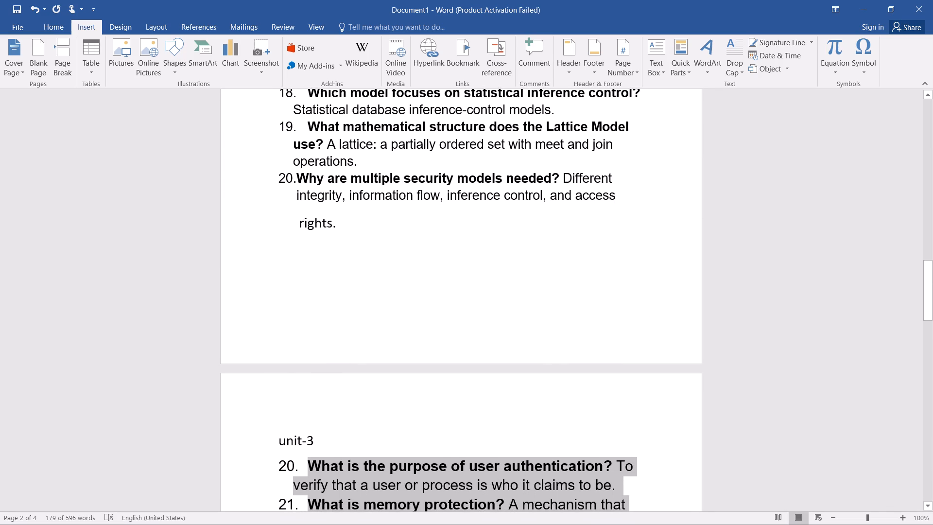
scroll(232, 266, down, 1)
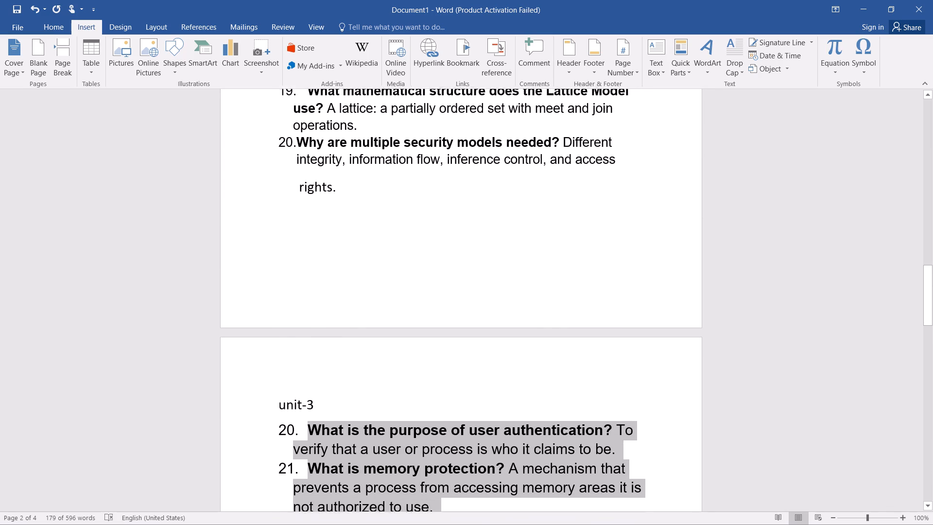
scroll(232, 266, down, 1)
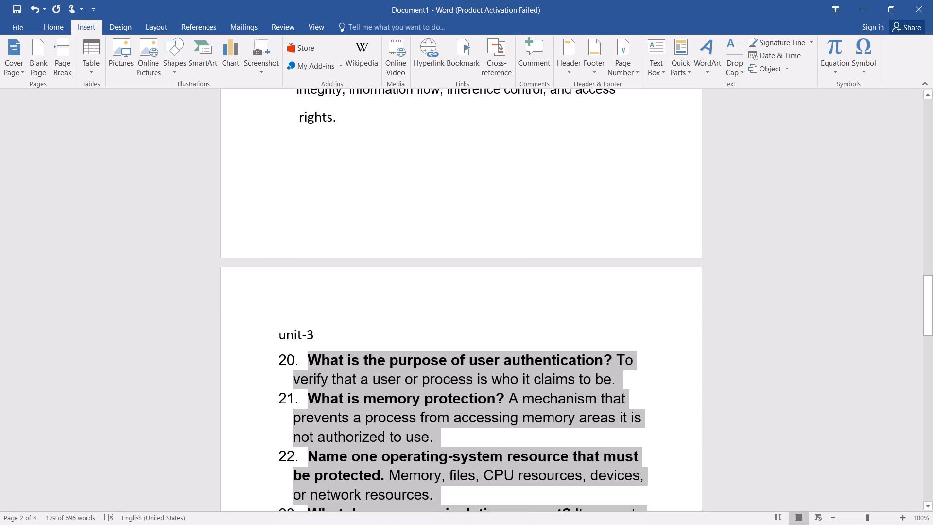
scroll(232, 266, down, 3)
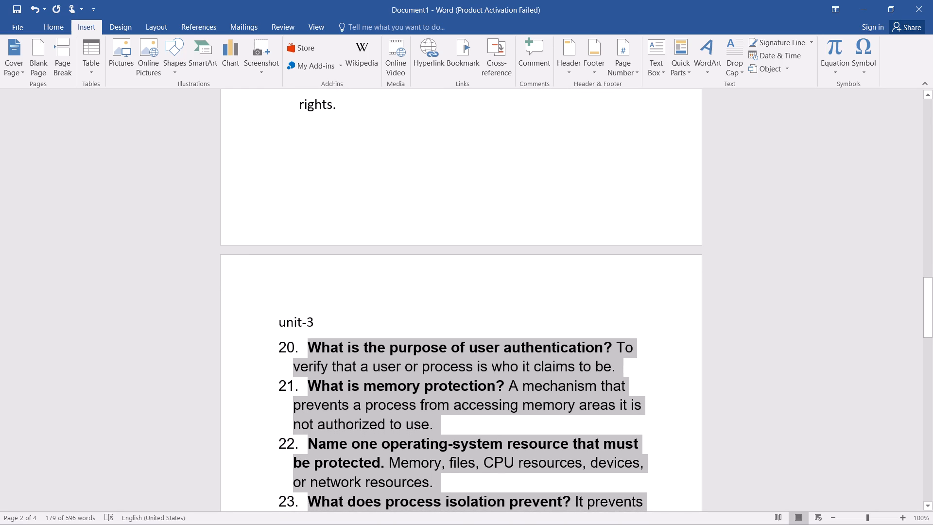
scroll(232, 266, down, 1)
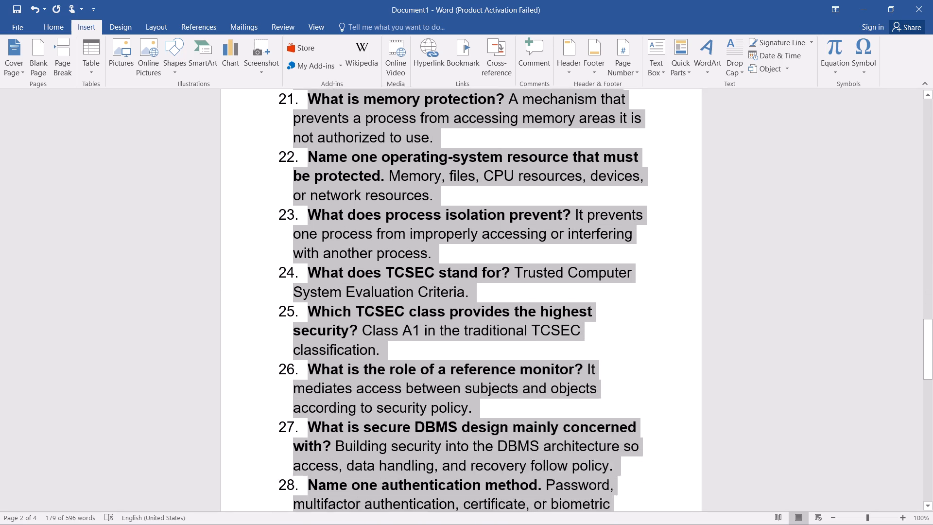
scroll(232, 266, down, 3)
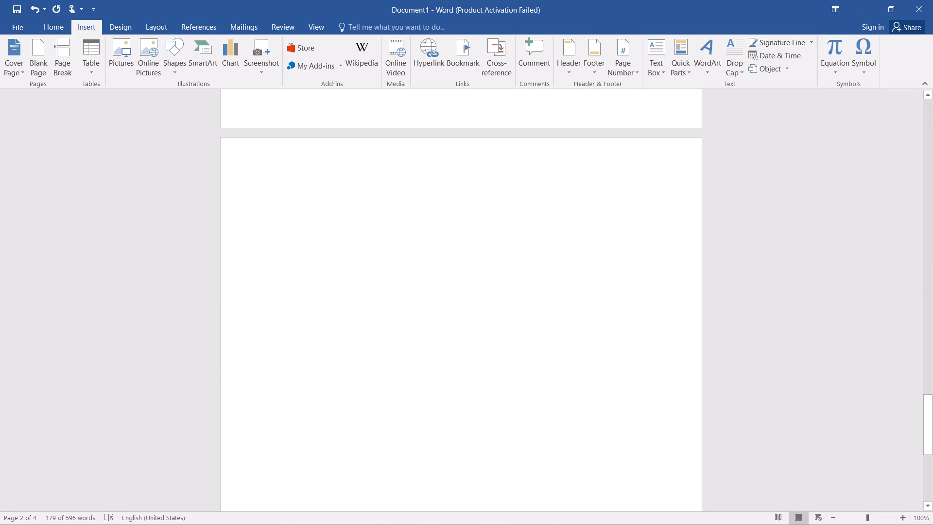
scroll(265, 180, down, 1)
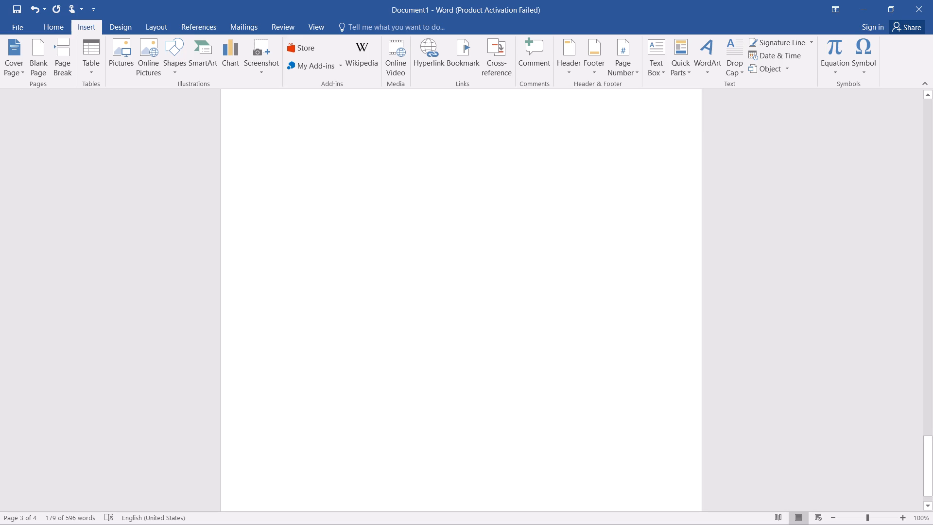
scroll(265, 180, down, 3)
Add the heading "Unit-4" on the blank page after the unit-3 questions and start a new line below it.
scroll(265, 180, up, 3)
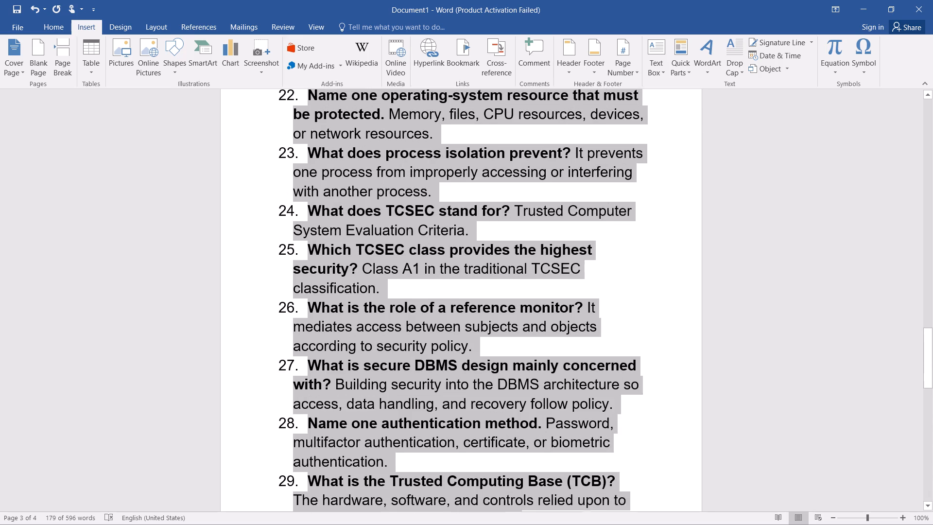
scroll(265, 180, down, 1)
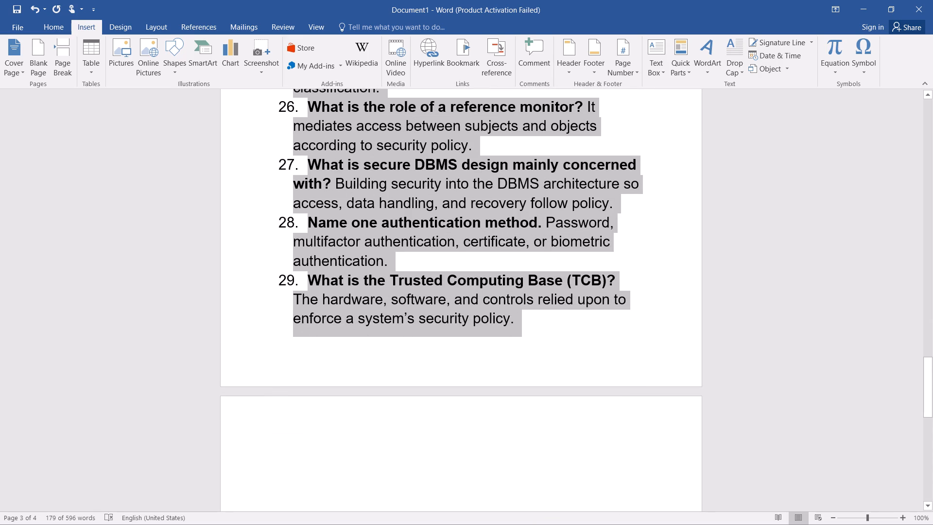
click(266, 426)
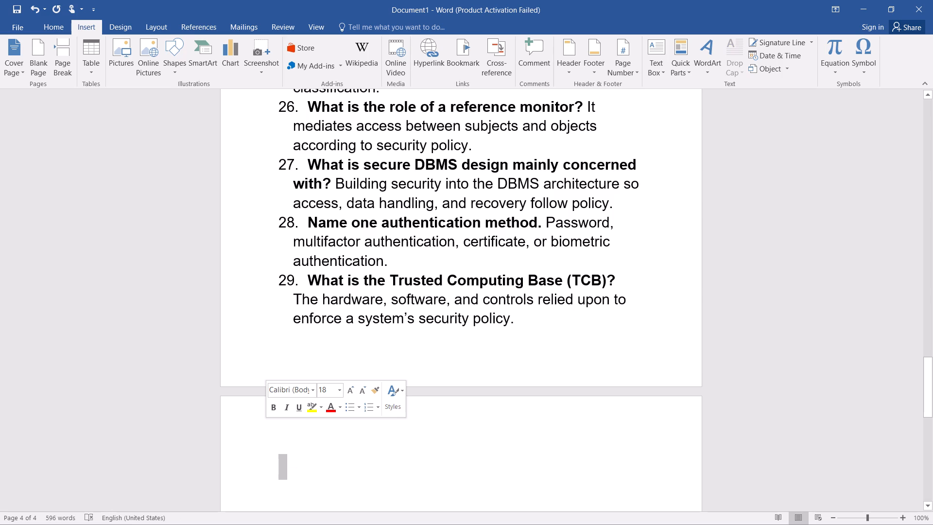
click(266, 426)
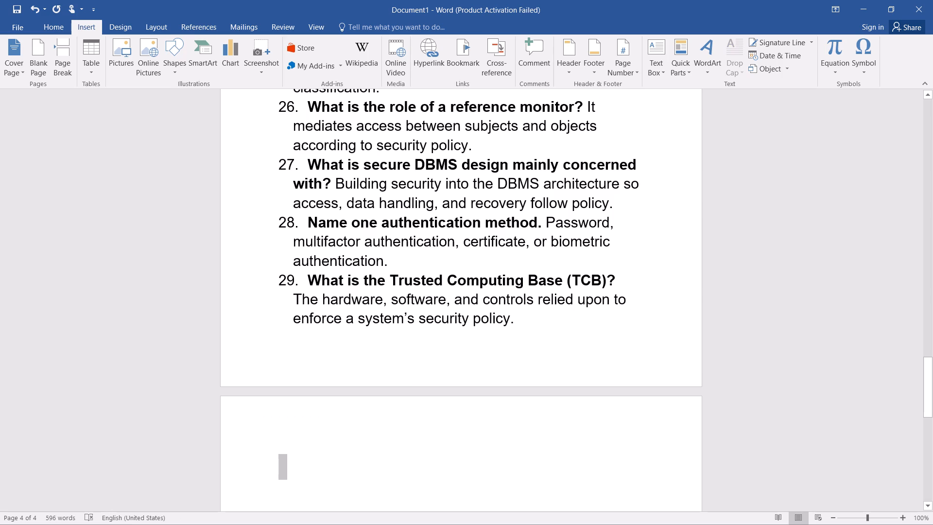
text(unit)
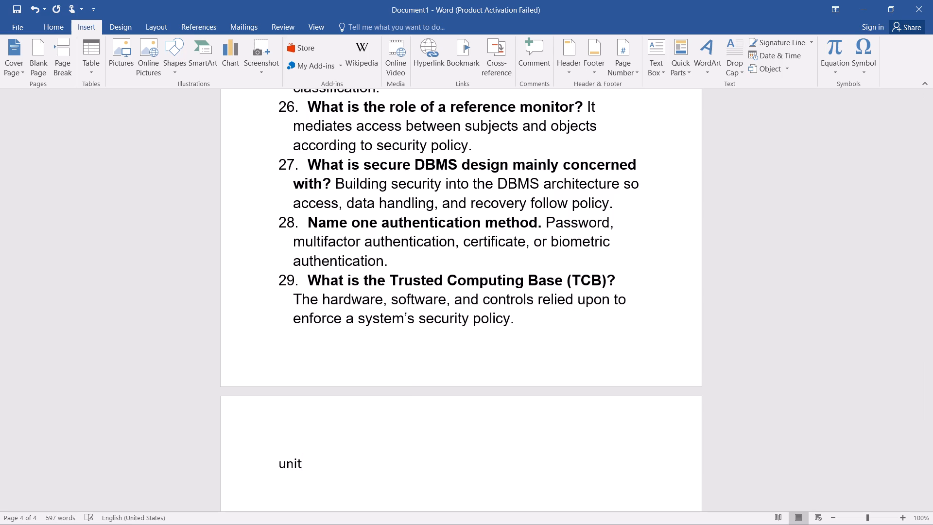
scroll(292, 264, down, 1)
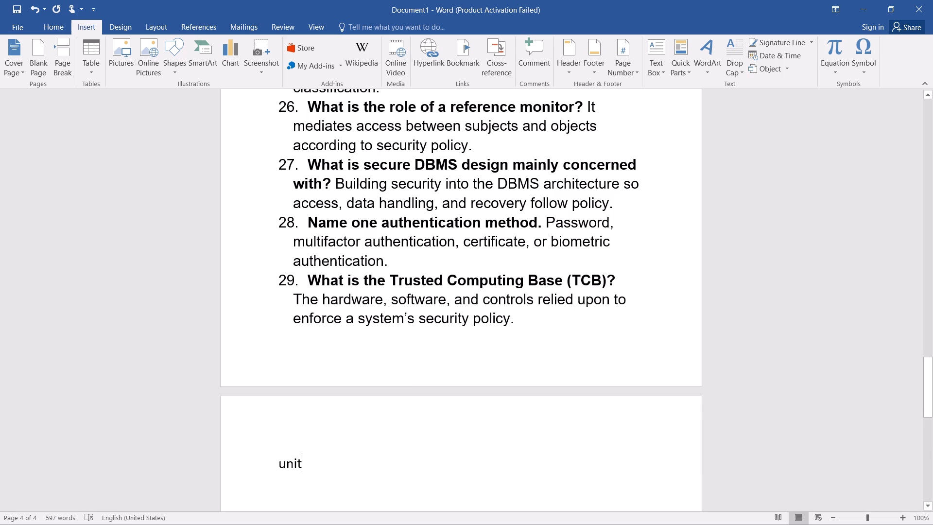
scroll(292, 264, down, 1)
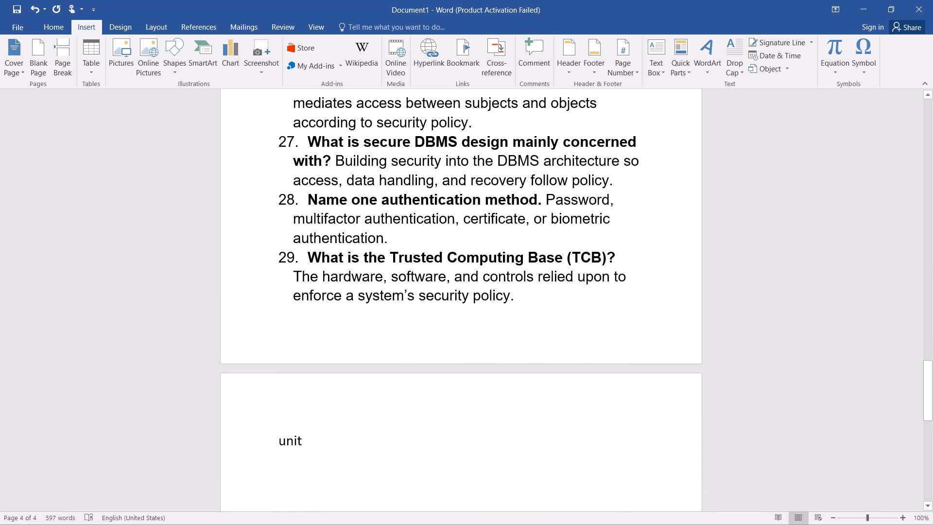
scroll(291, 262, down, 1)
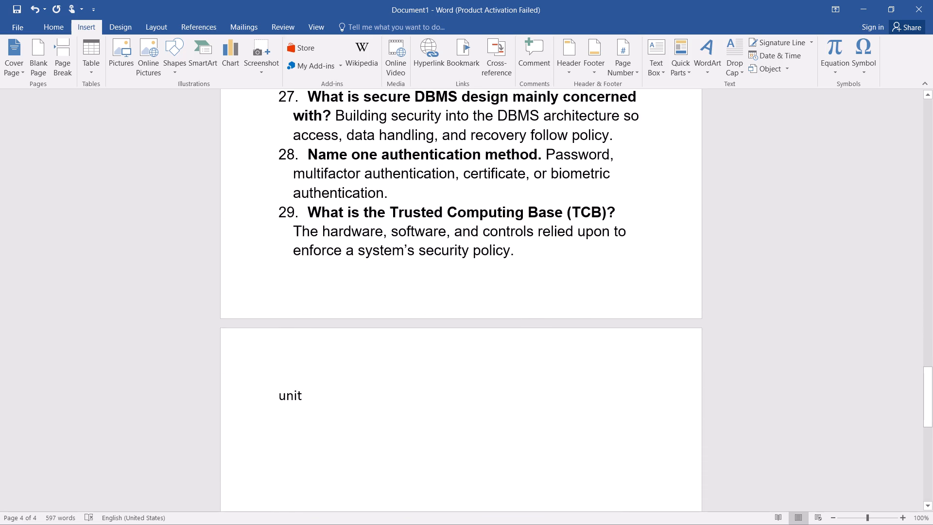
key(minus)
key(4)
key(Return)
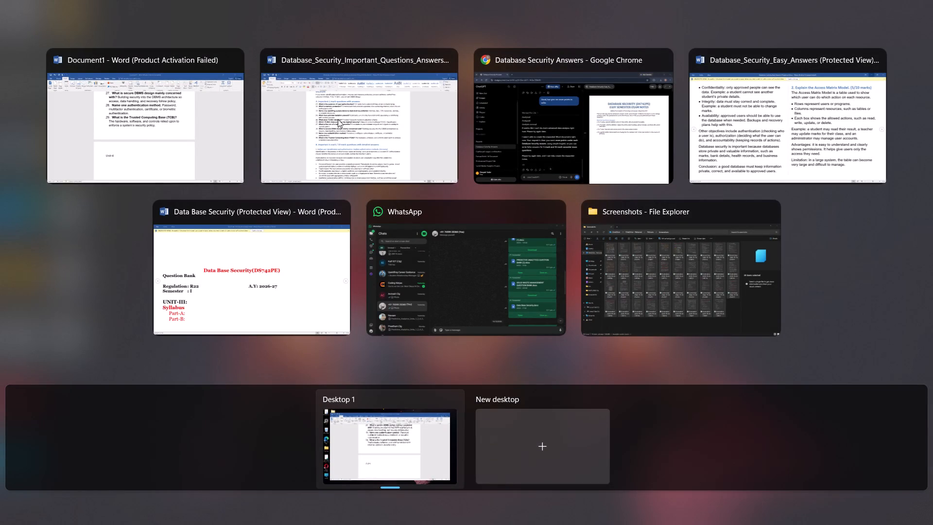
Switch to Database_Security_Important_Questions_Answers and copy the Unit IV 1-mark questions 31 to 40 with their answers.
click(338, 119)
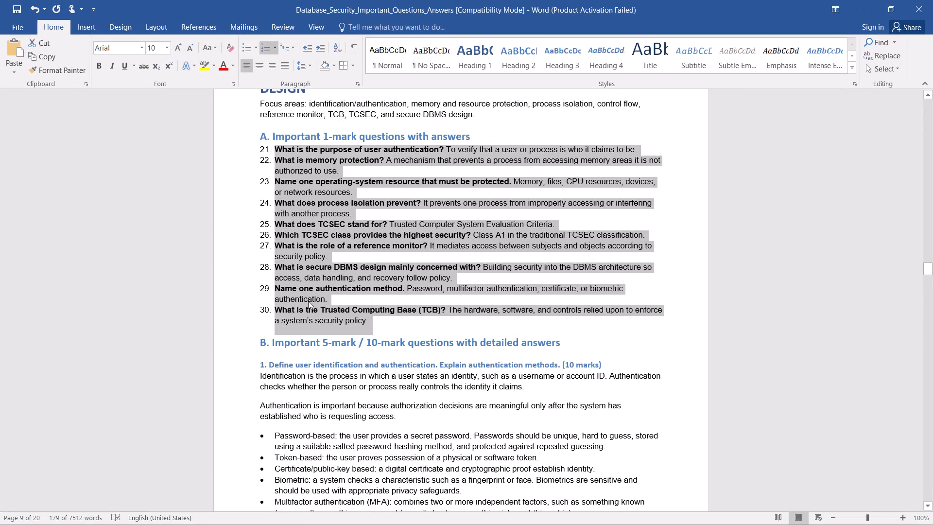
click(220, 294)
scroll(220, 294, down, 1)
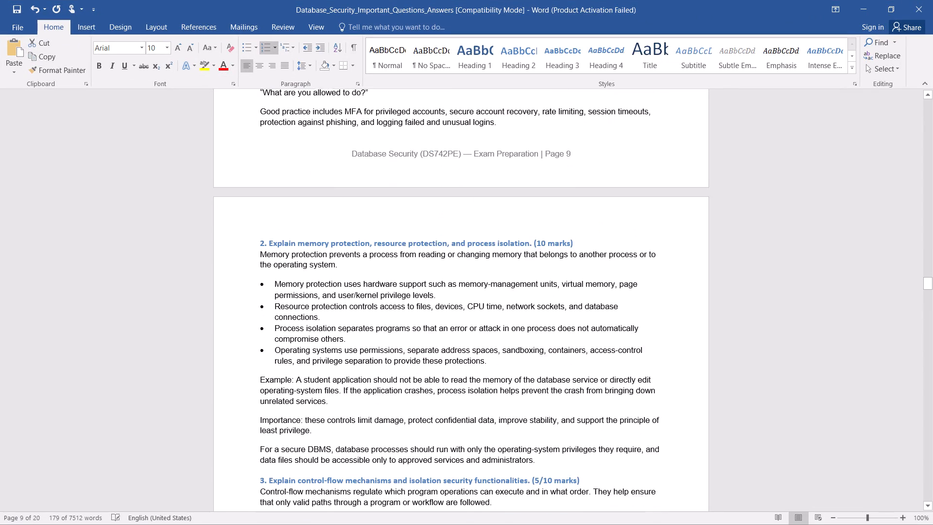
scroll(220, 294, down, 4)
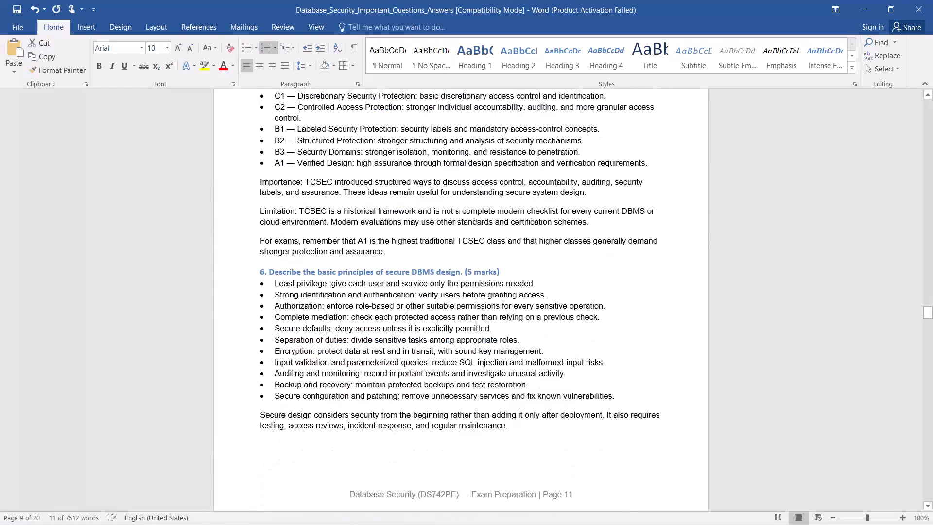
scroll(220, 294, down, 3)
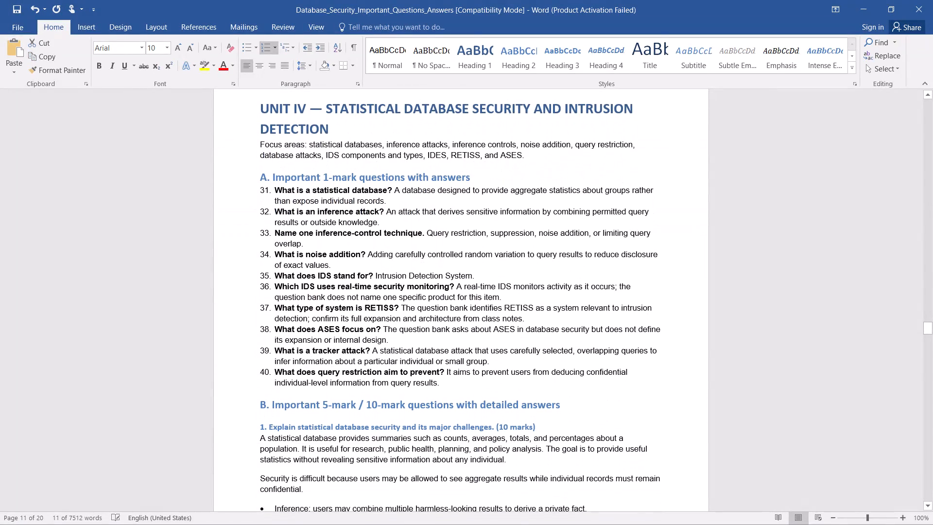
drag(259, 189, 291, 217)
drag(291, 217, 427, 391)
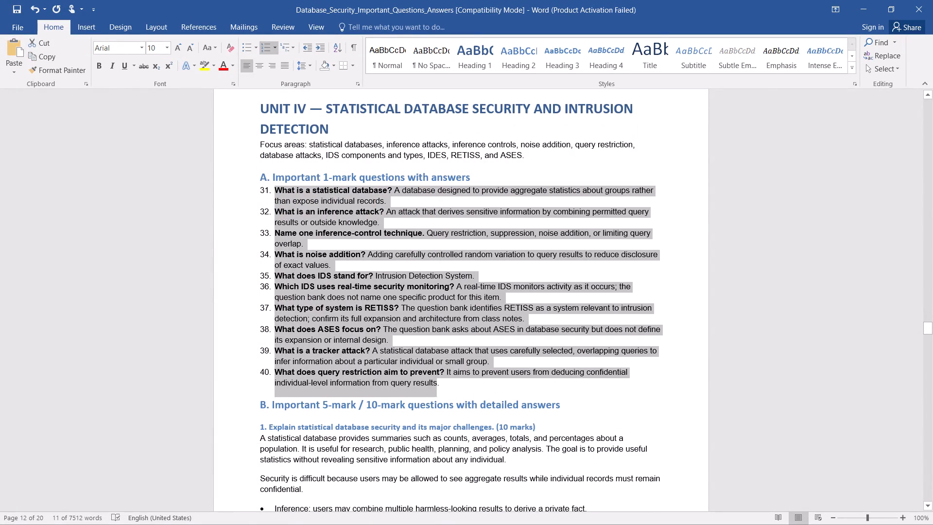
drag(427, 391, 439, 391)
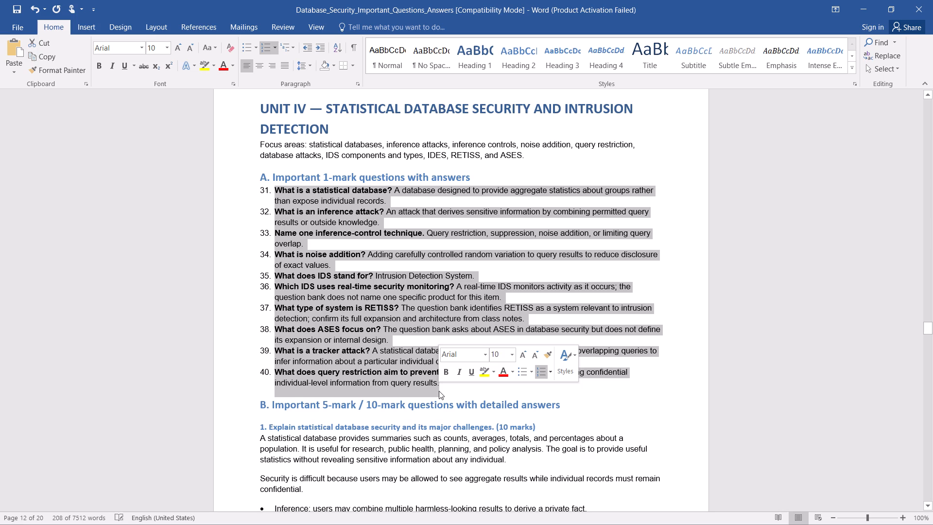
key(ctrl+c)
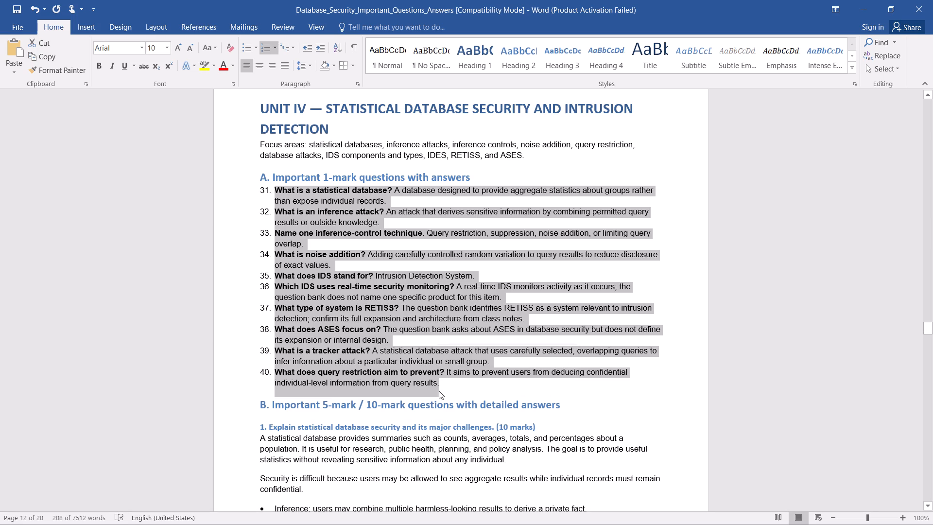
key(ctrl+c)
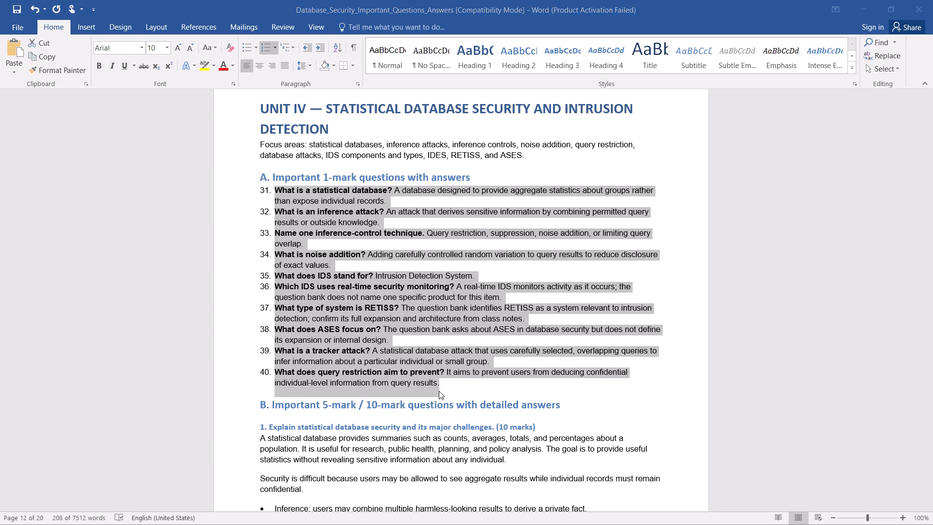
Return to Document1 and paste the copied questions and answers below the "Unit-4" heading.
click(363, 153)
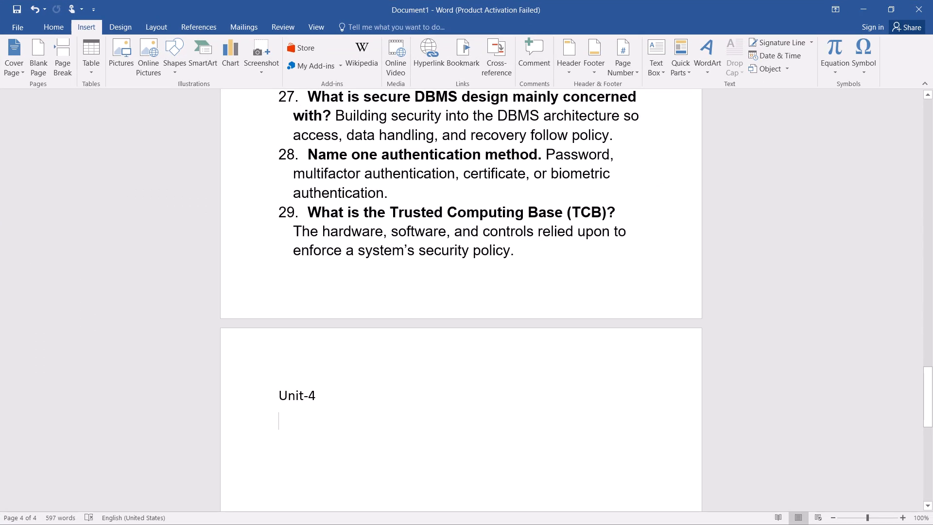
key(ctrl+v)
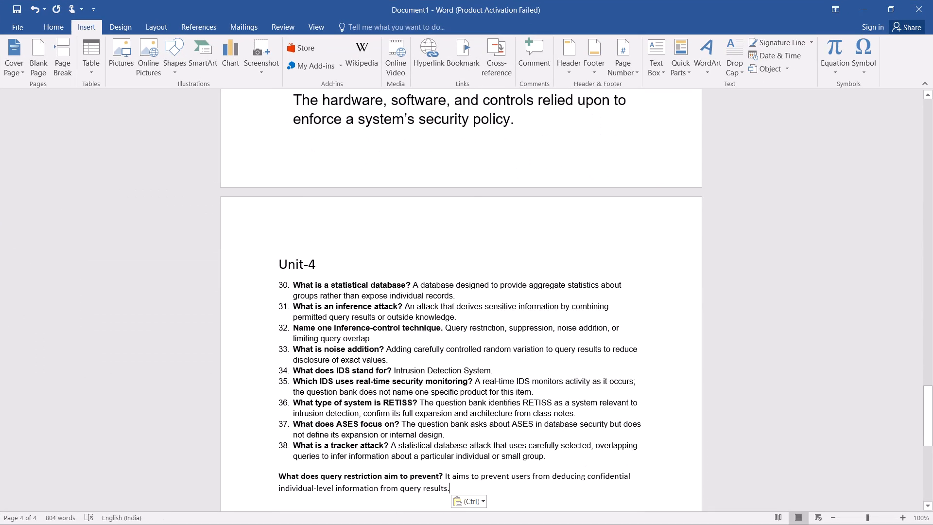
Add the number "39." before the last Unit-4 question, "What does query restriction aim to prevent?".
scroll(323, 436, down, 1)
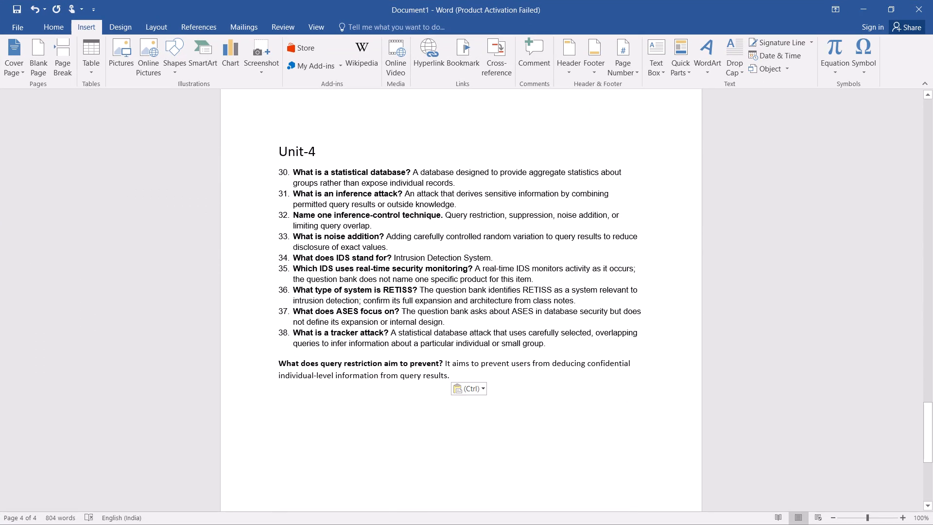
click(275, 364)
key(3)
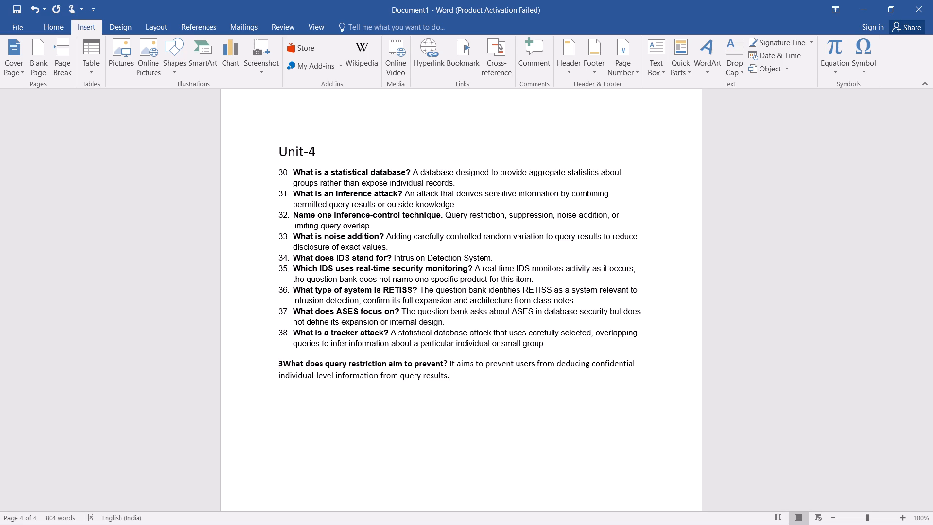
key(9)
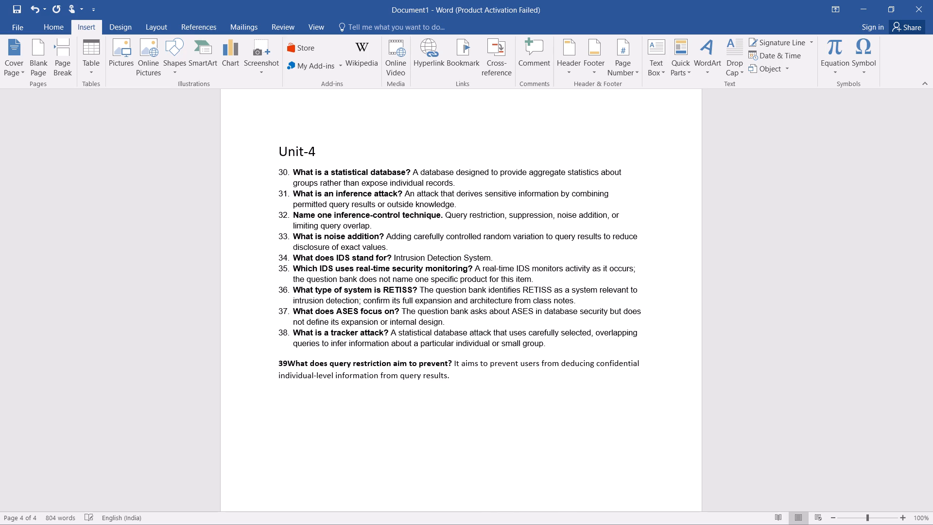
key(period)
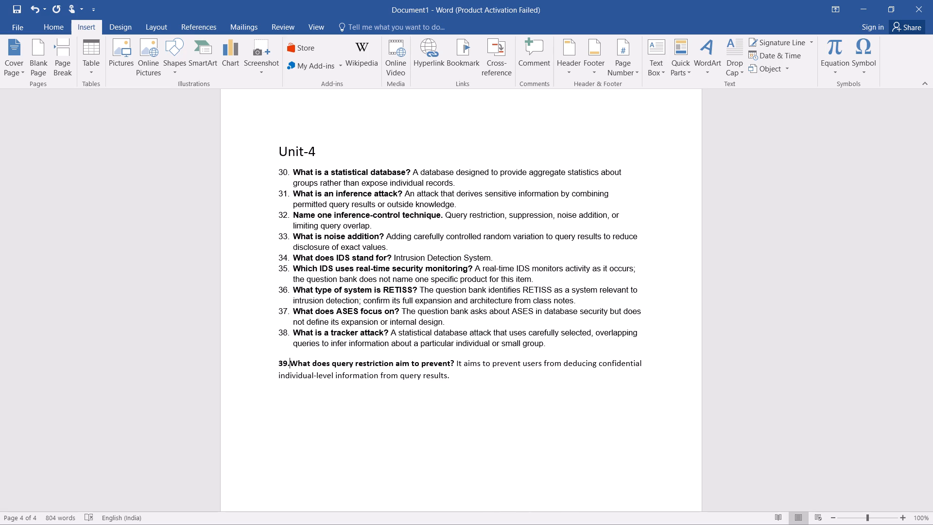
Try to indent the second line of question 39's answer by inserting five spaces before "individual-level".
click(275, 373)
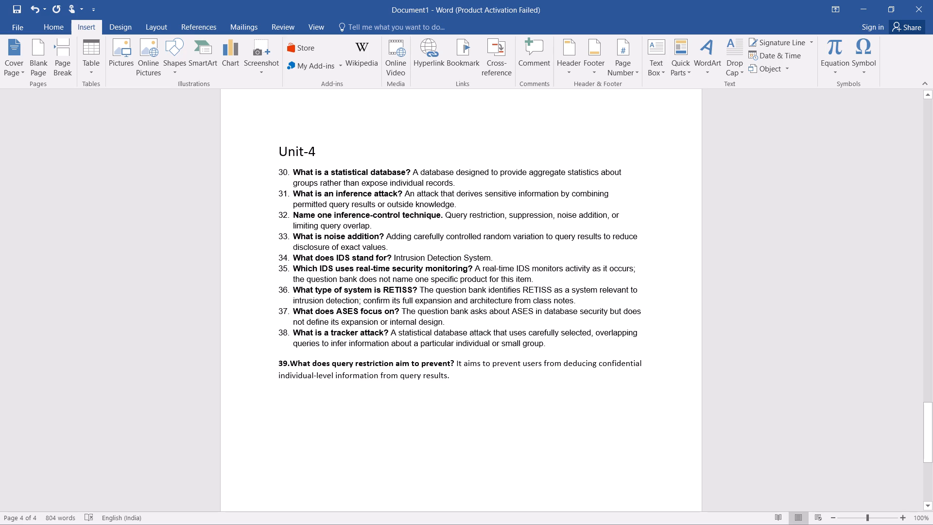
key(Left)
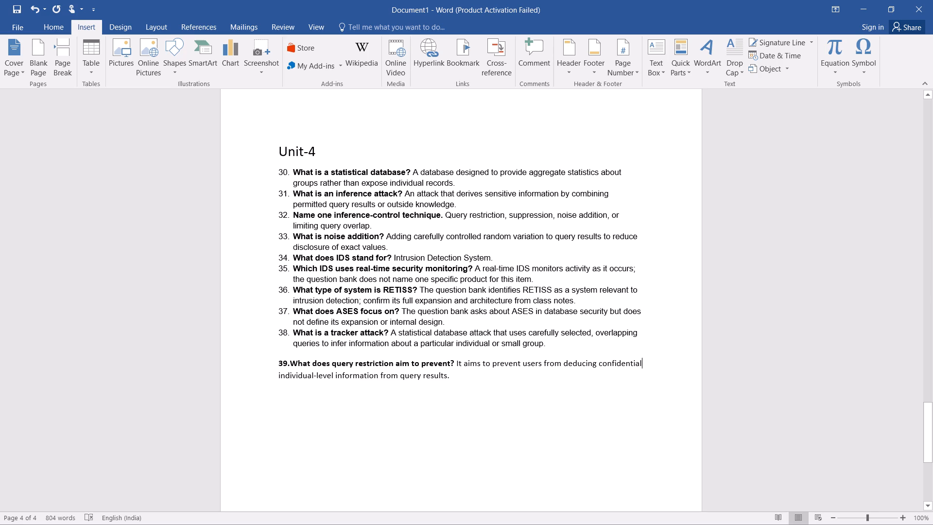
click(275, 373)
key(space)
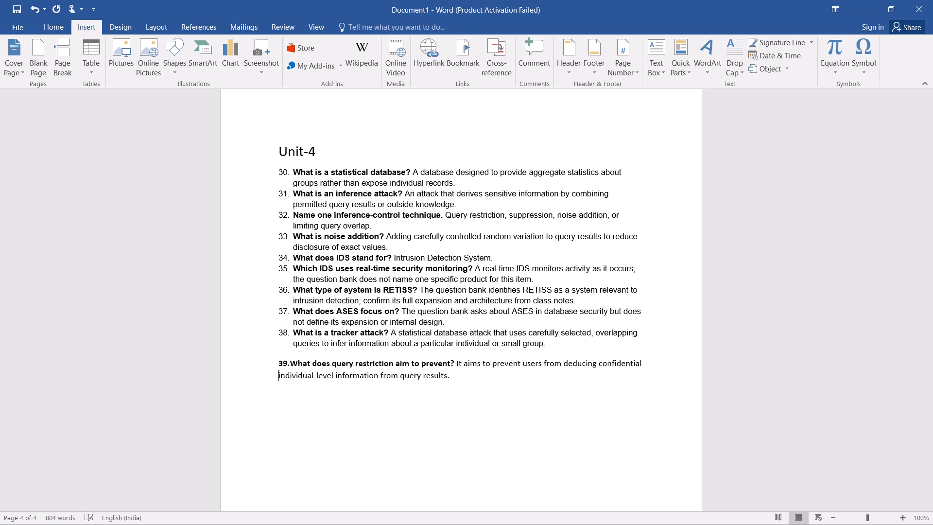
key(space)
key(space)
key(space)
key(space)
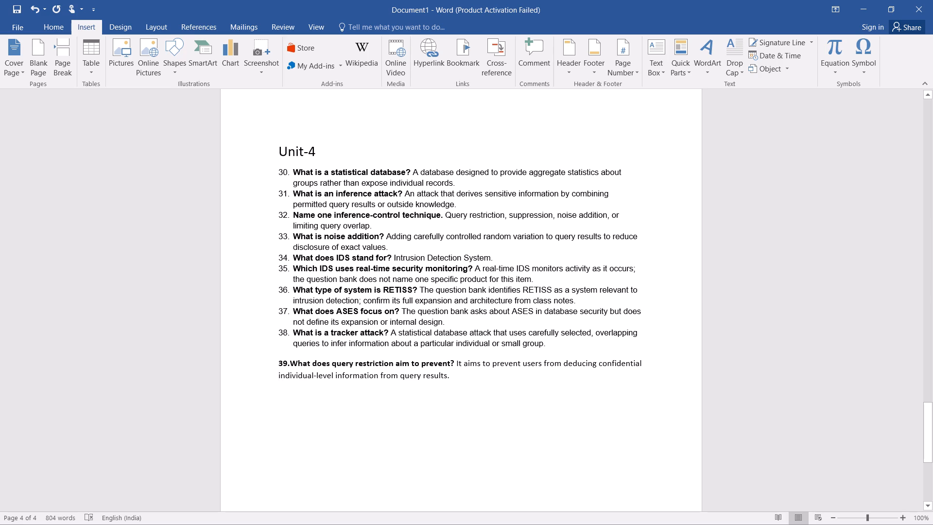
Remove the bold formatting from the typed number "39.".
click(290, 363)
drag(290, 363, 237, 369)
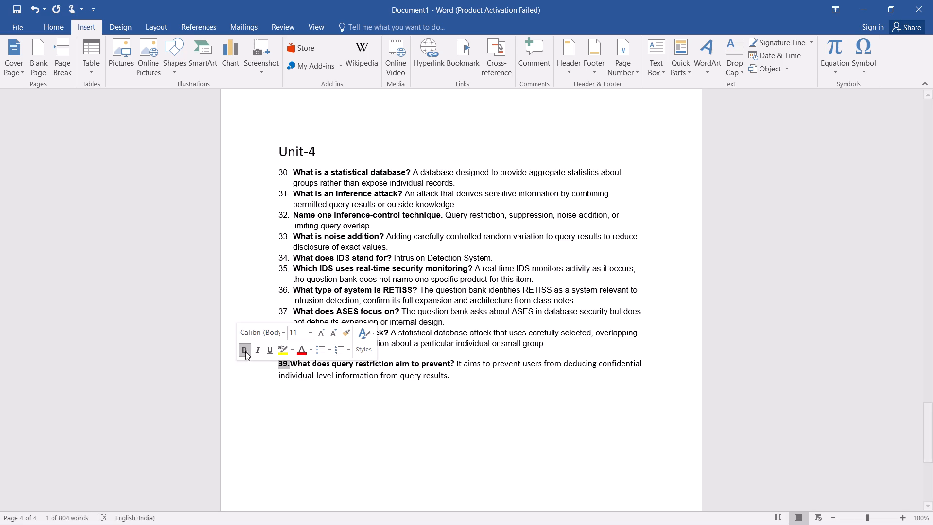
click(245, 351)
Set the font size of all Unit-4 questions and answers, 30 to 39, to 16.
scroll(245, 351, down, 1)
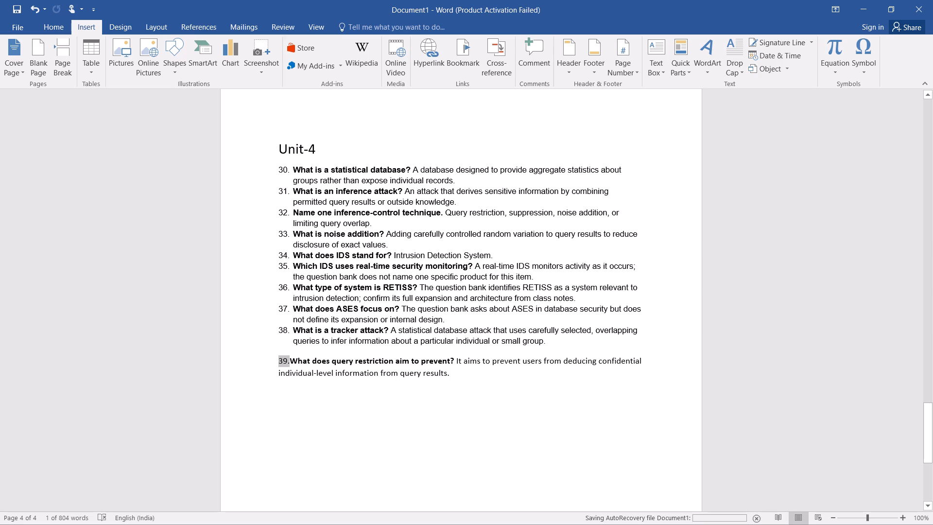
drag(278, 169, 428, 371)
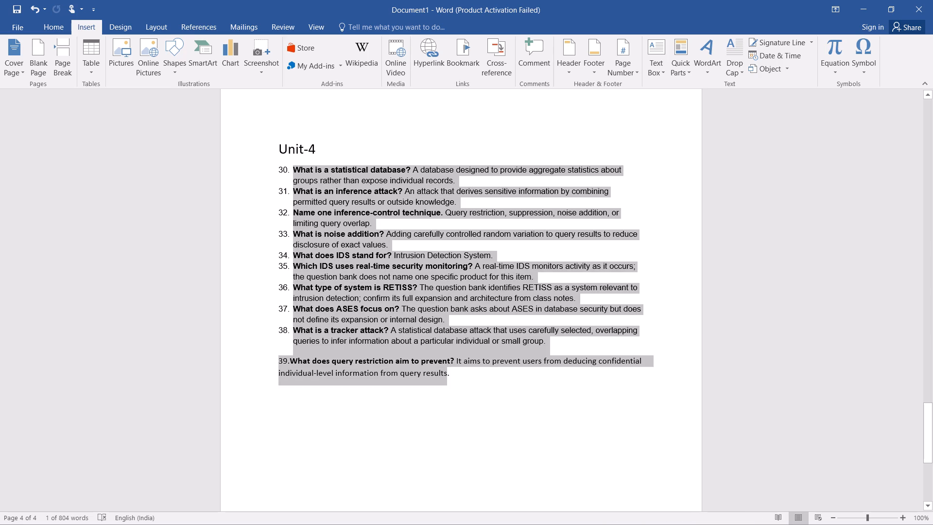
drag(428, 371, 451, 372)
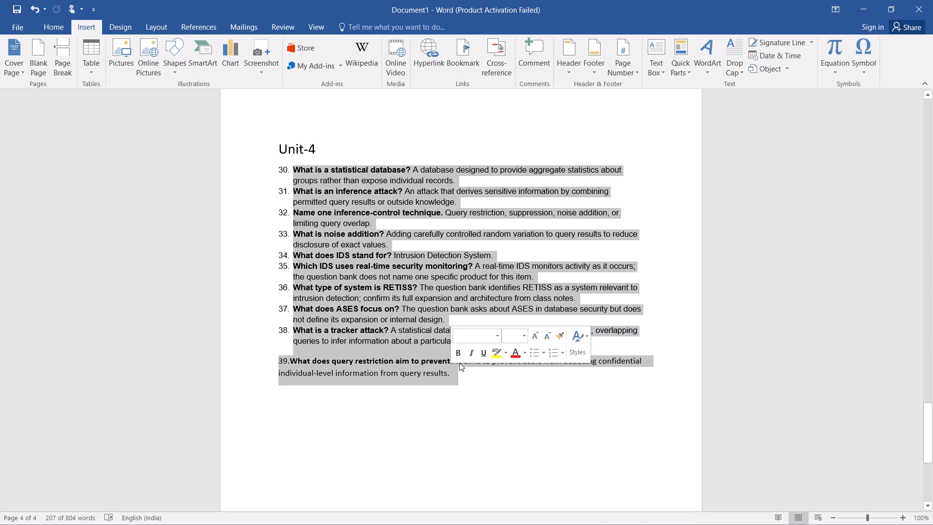
click(526, 335)
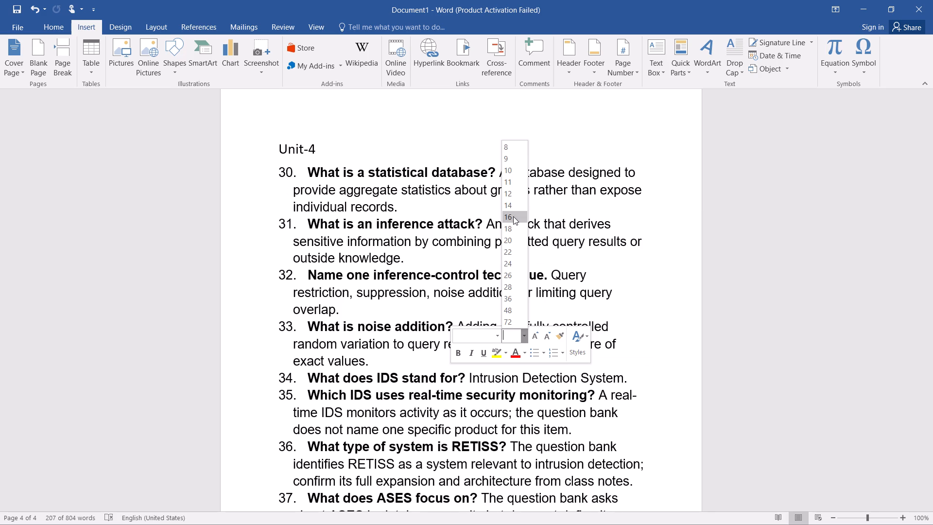
click(513, 216)
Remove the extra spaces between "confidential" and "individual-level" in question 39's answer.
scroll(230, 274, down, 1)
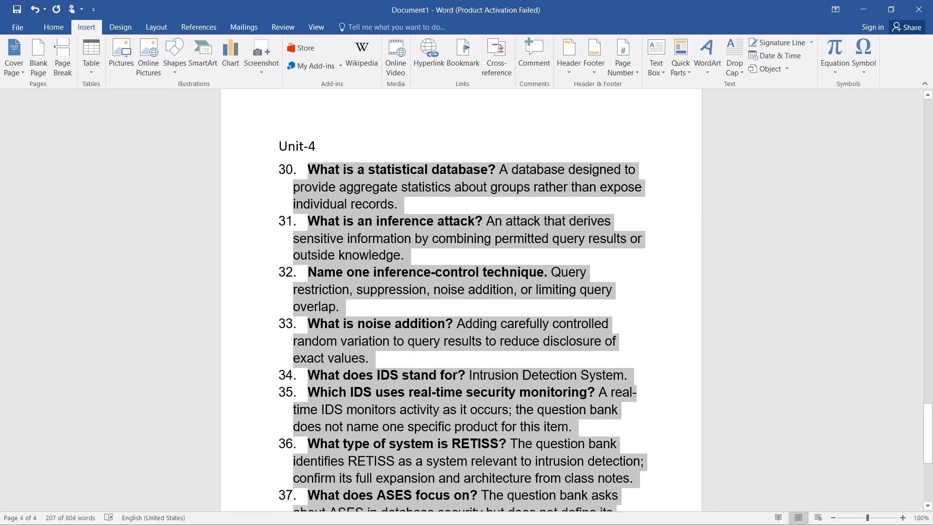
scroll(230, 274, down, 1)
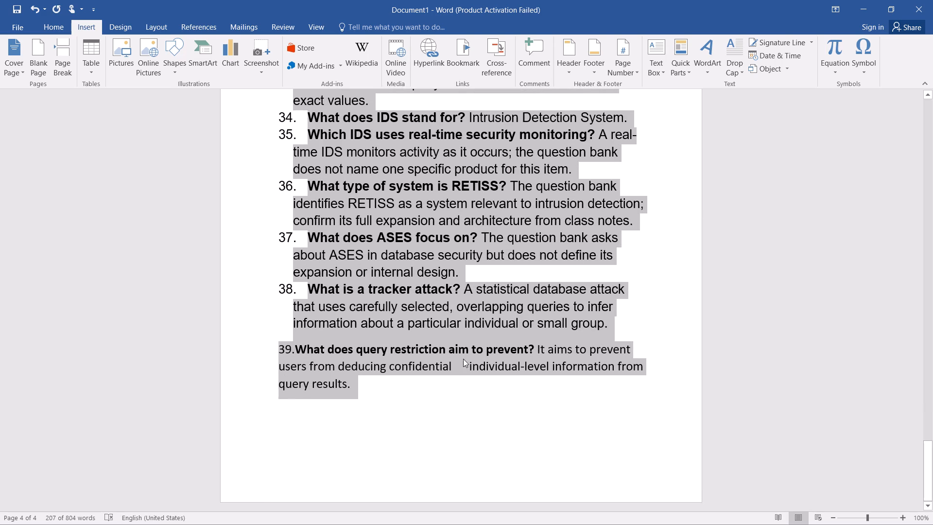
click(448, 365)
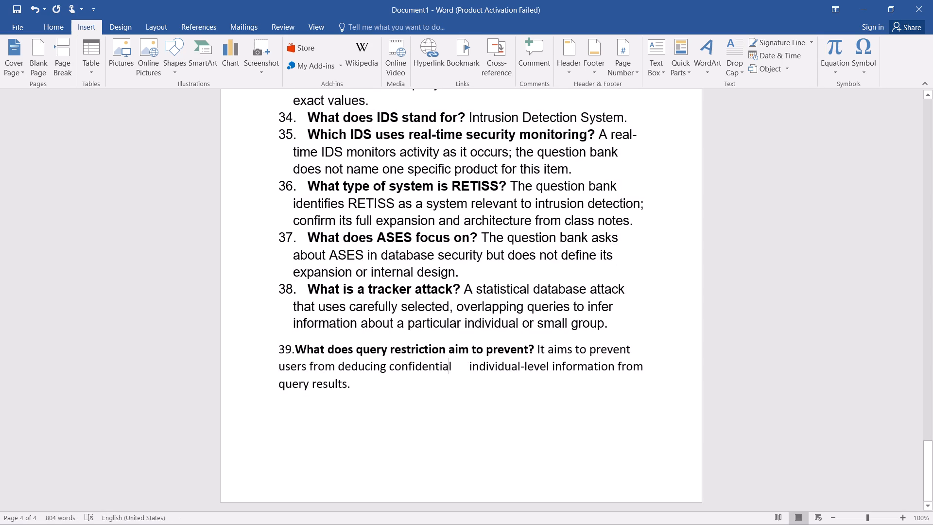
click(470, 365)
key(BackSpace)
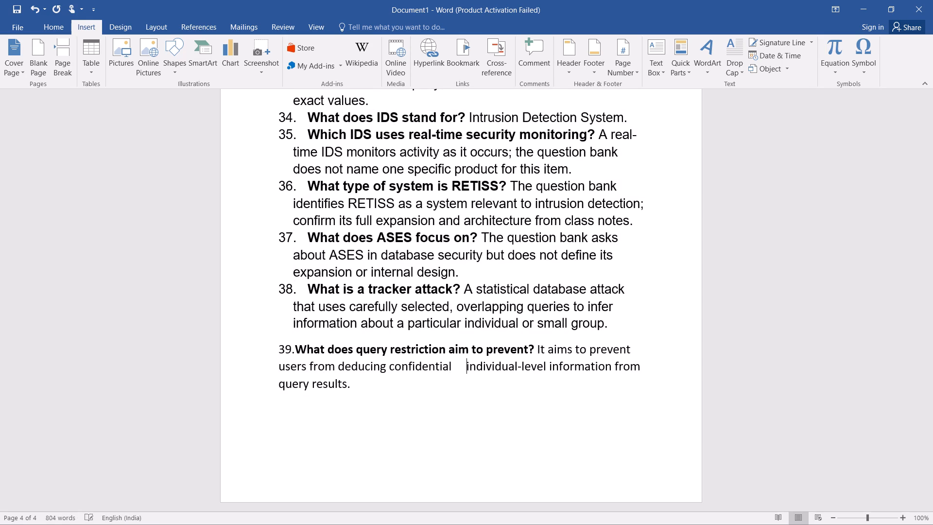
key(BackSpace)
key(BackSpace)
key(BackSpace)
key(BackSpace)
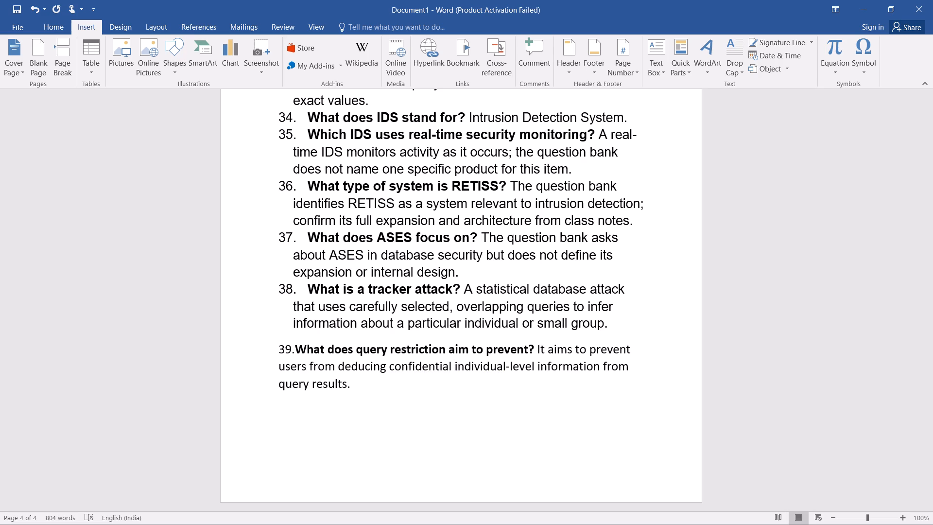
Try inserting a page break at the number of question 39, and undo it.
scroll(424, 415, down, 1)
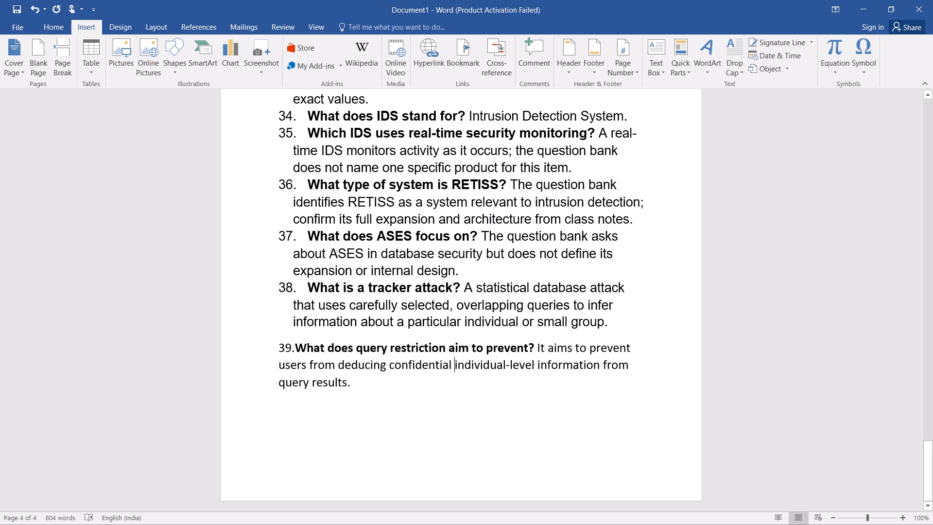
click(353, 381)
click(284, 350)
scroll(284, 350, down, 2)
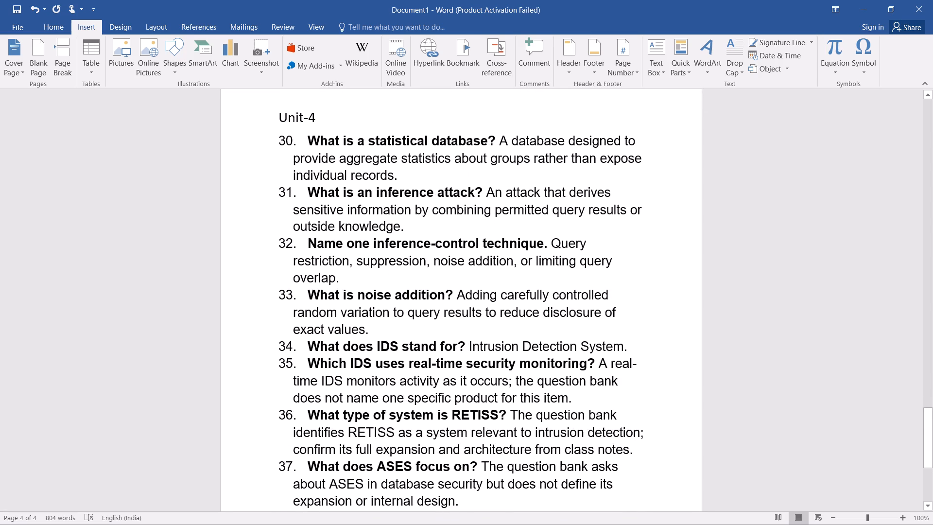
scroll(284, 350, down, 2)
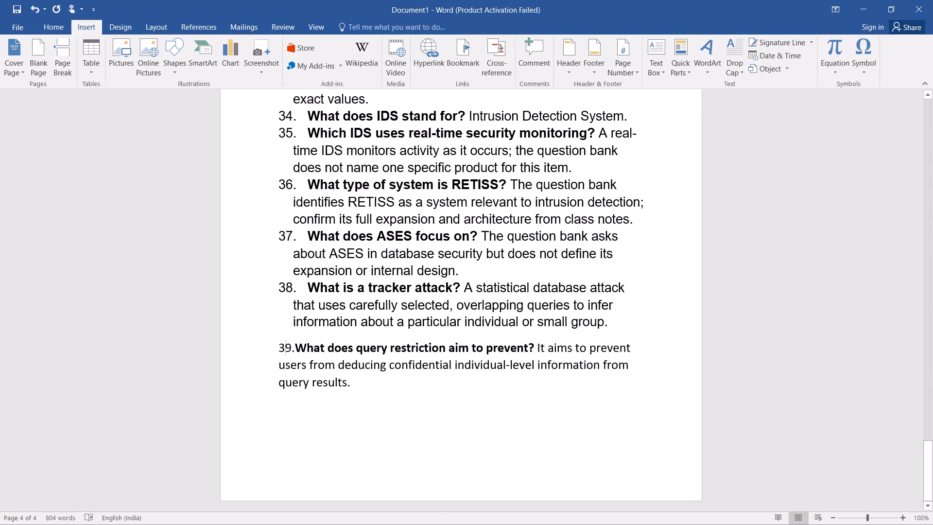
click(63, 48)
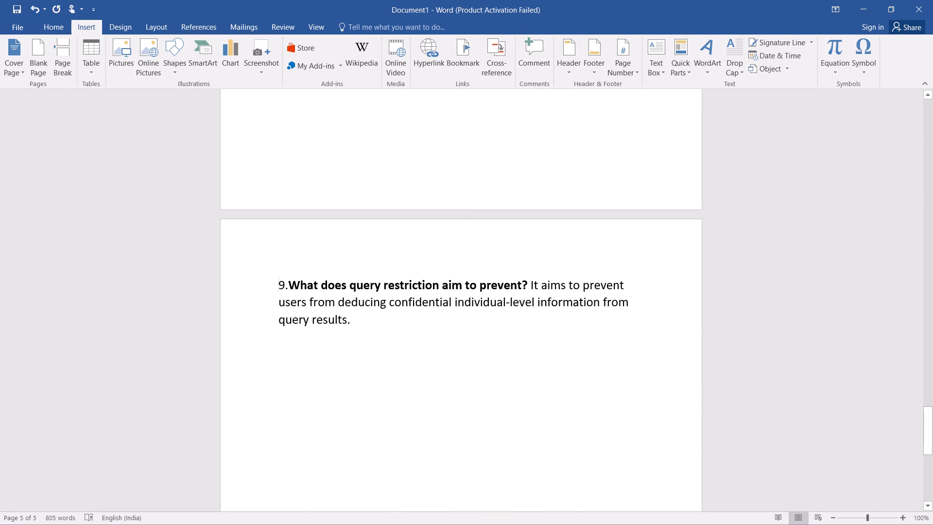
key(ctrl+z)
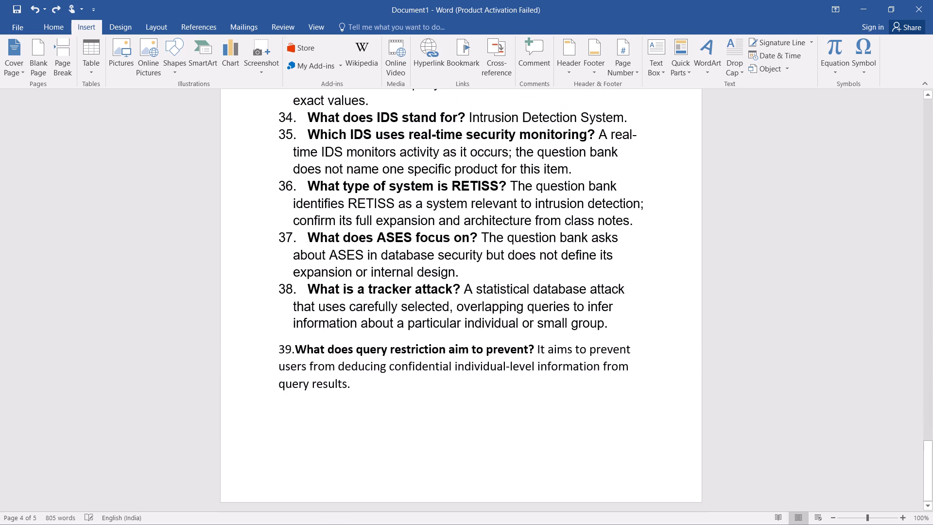
Insert a page break after the end of question 39's answer.
click(352, 392)
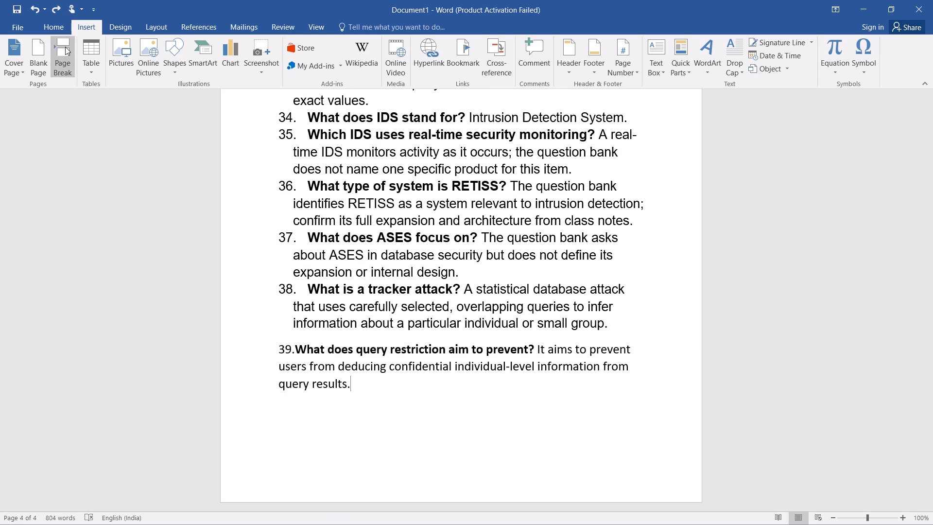
click(65, 47)
Add the heading "Unit-5" on the new blank page and start a new line below it.
scroll(238, 295, down, 1)
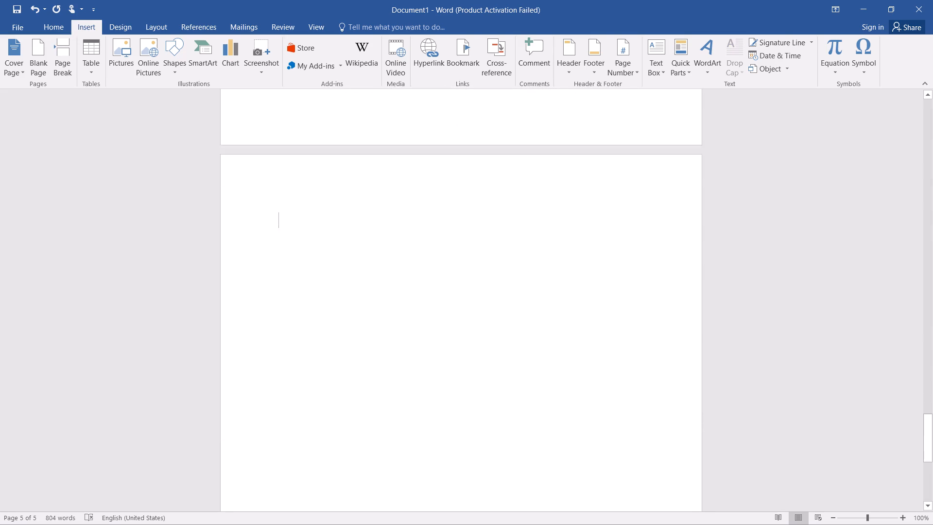
scroll(238, 295, down, 1)
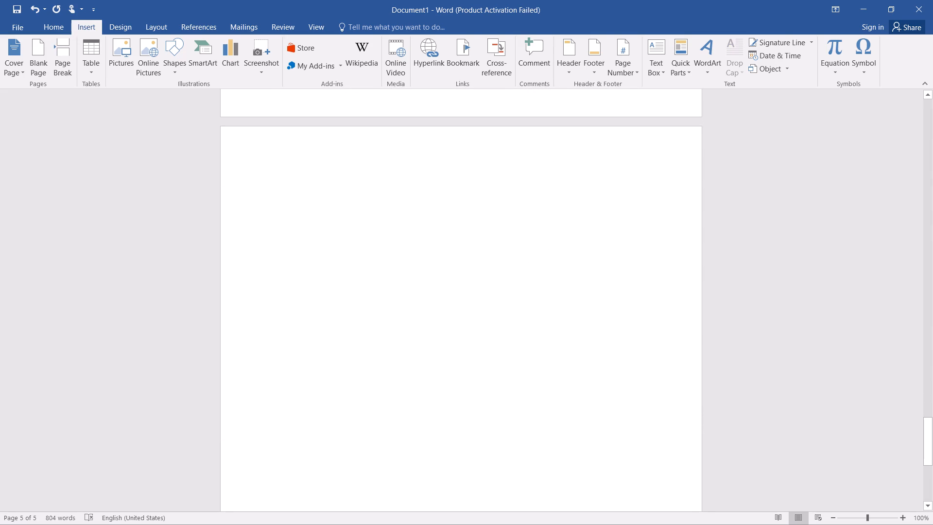
text(unit)
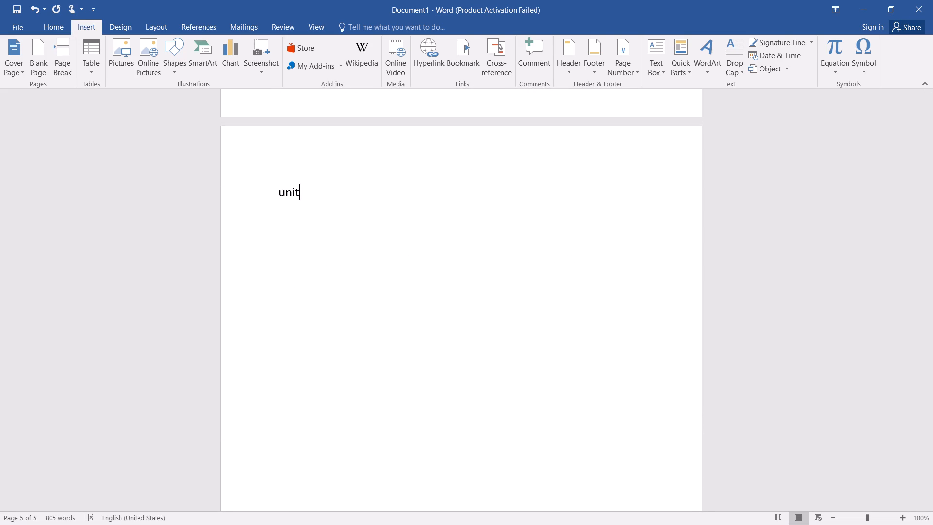
text(-5)
key(Return)
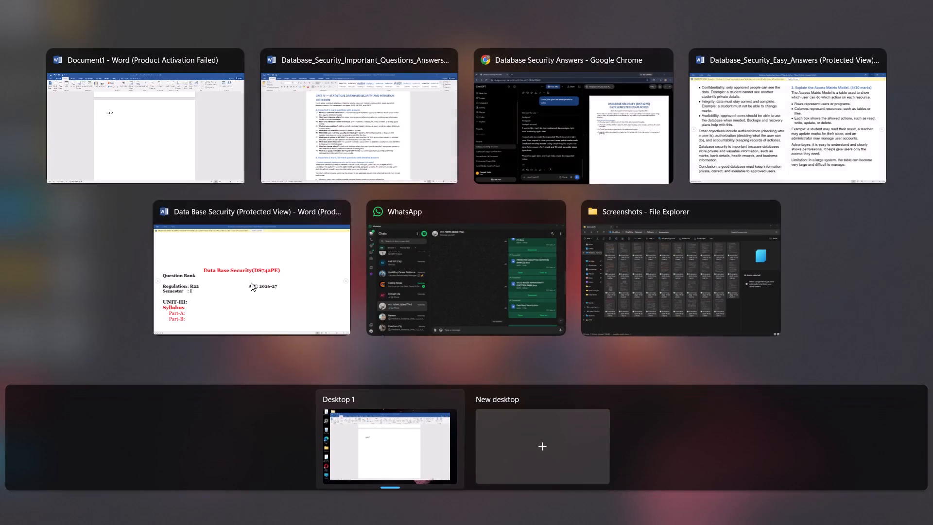
Switch to the Database_Security_Important_Questions_Answers document and find the 1-mark questions 41 to 50 that follow the Unit IV material.
click(283, 131)
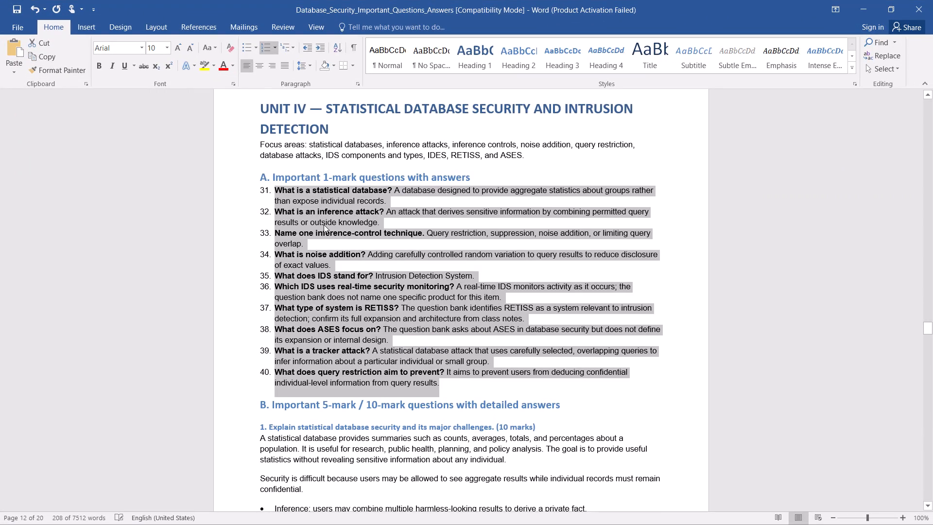
scroll(324, 225, down, 3)
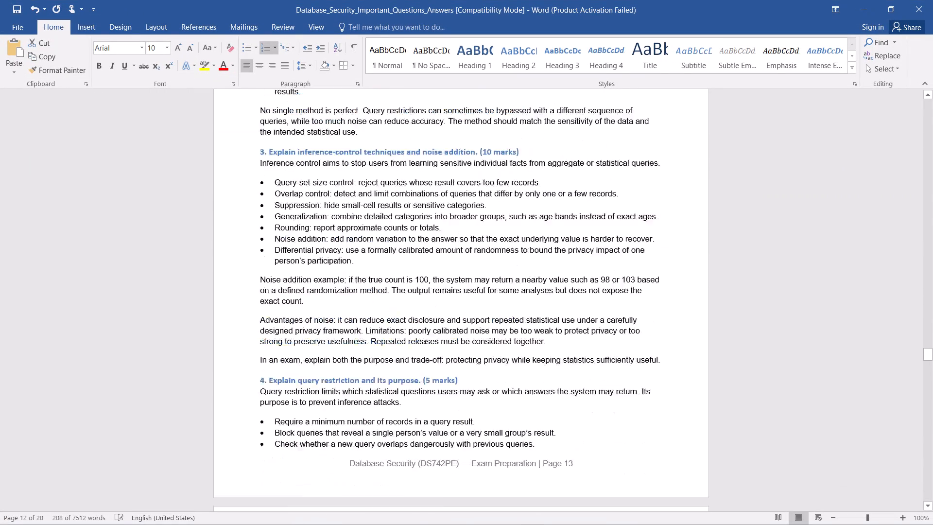
scroll(324, 225, down, 4)
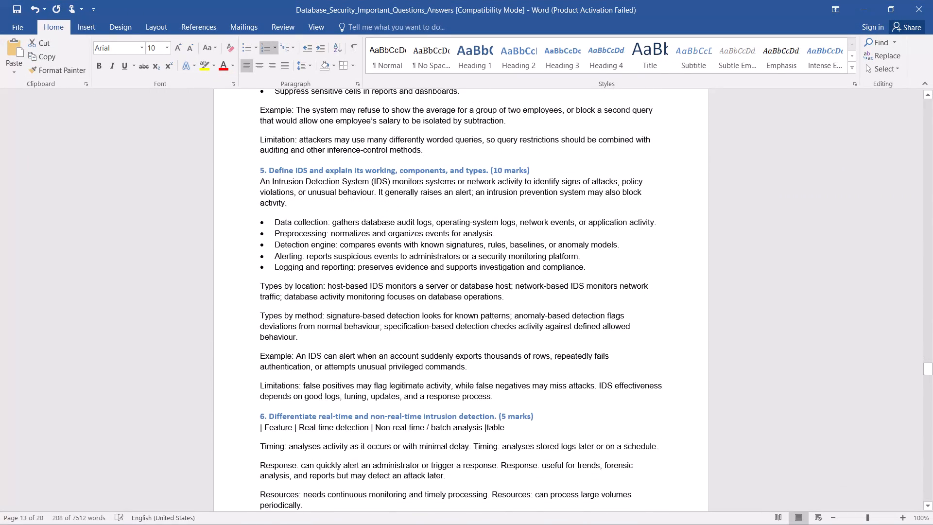
scroll(324, 225, down, 2)
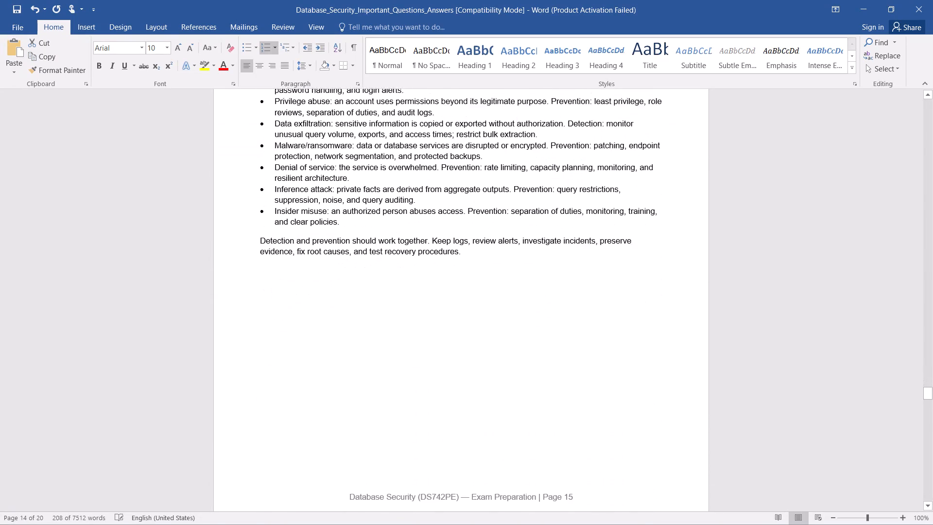
scroll(324, 225, down, 3)
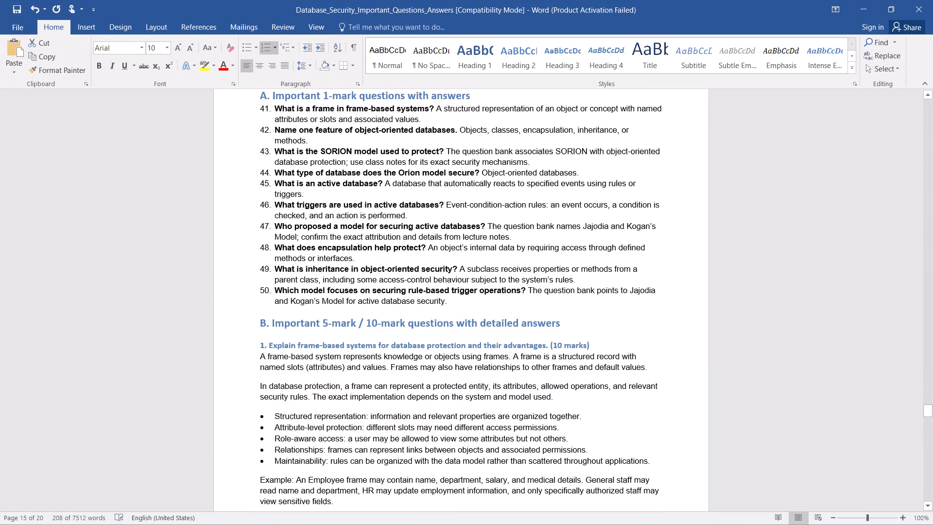
scroll(324, 225, down, 1)
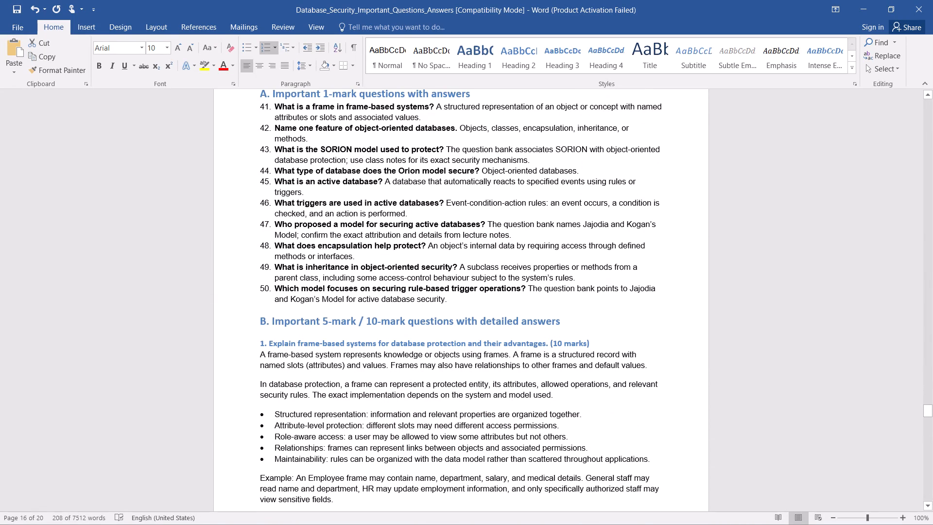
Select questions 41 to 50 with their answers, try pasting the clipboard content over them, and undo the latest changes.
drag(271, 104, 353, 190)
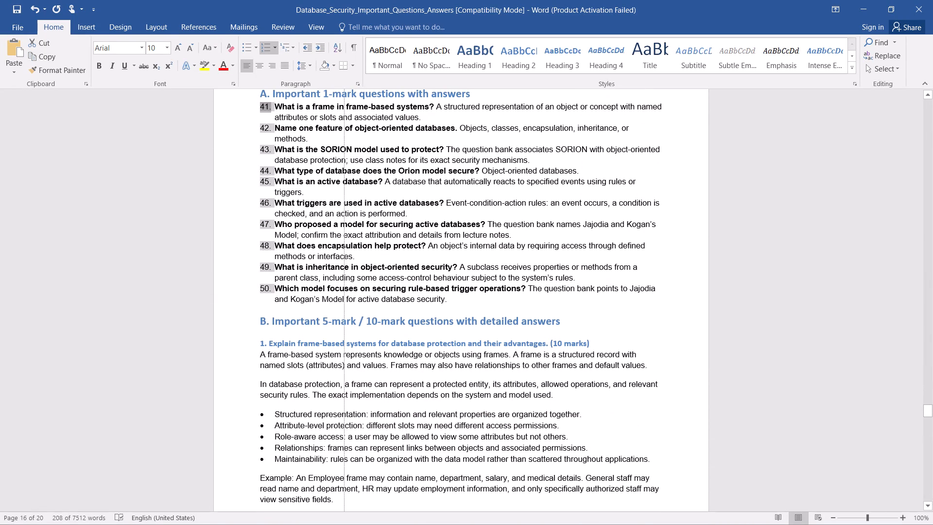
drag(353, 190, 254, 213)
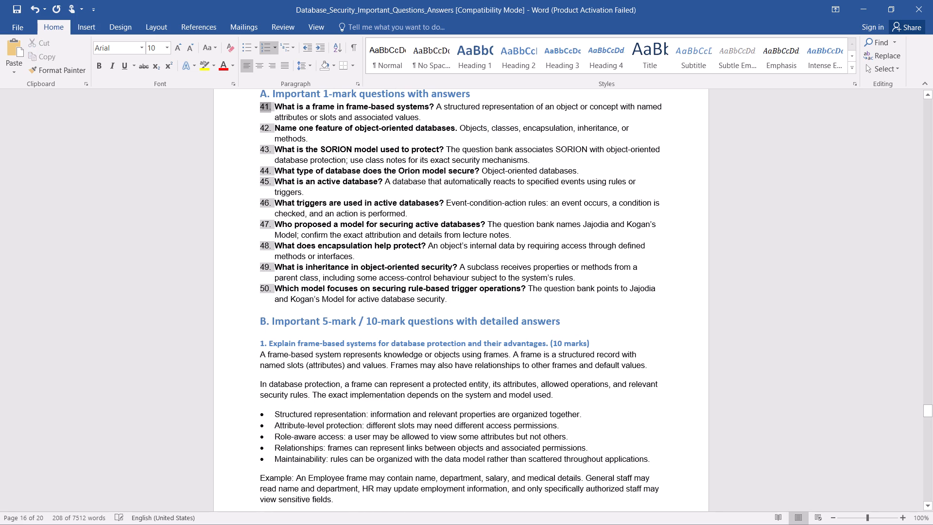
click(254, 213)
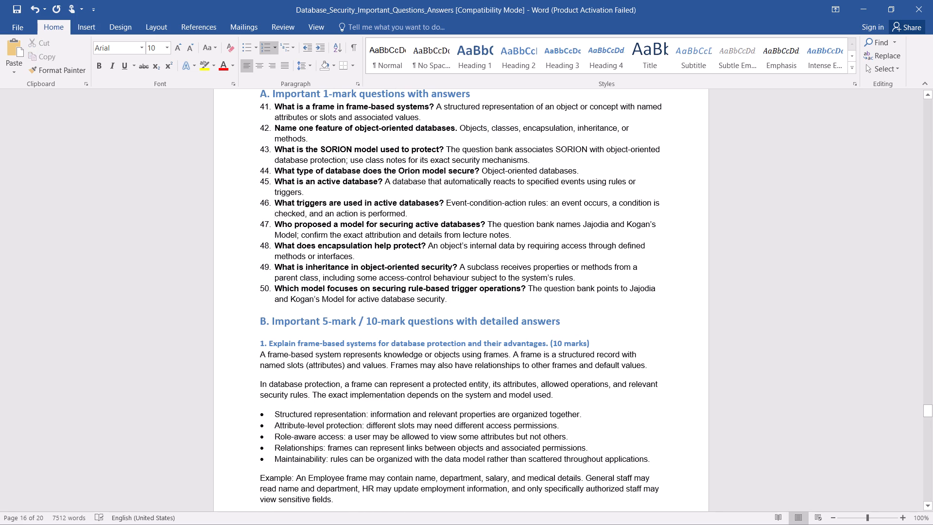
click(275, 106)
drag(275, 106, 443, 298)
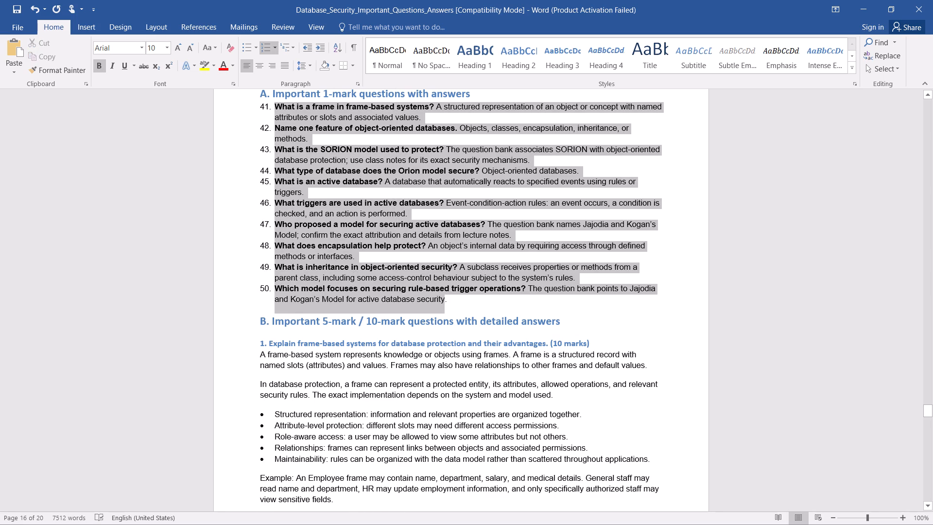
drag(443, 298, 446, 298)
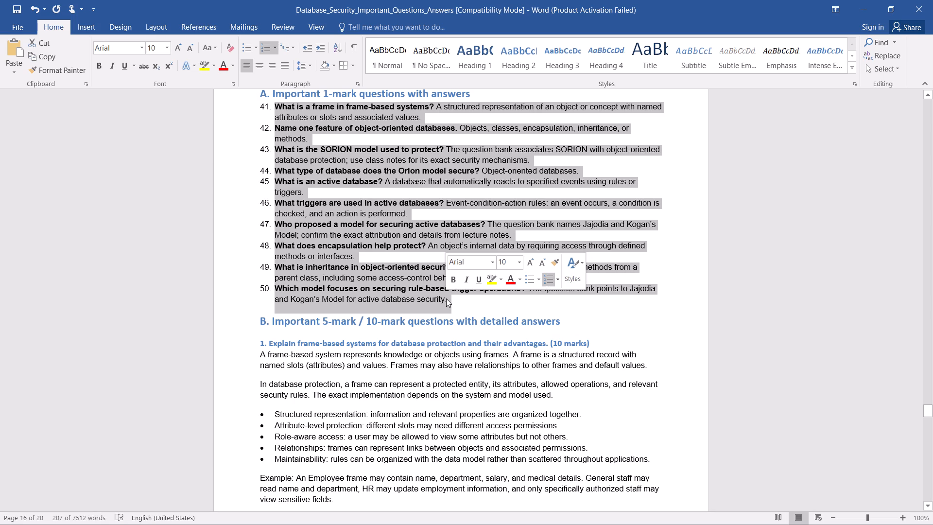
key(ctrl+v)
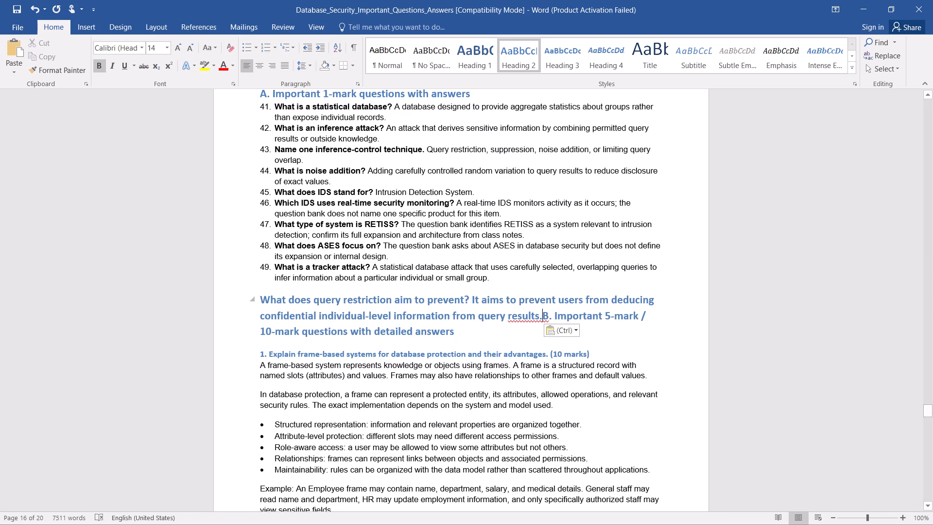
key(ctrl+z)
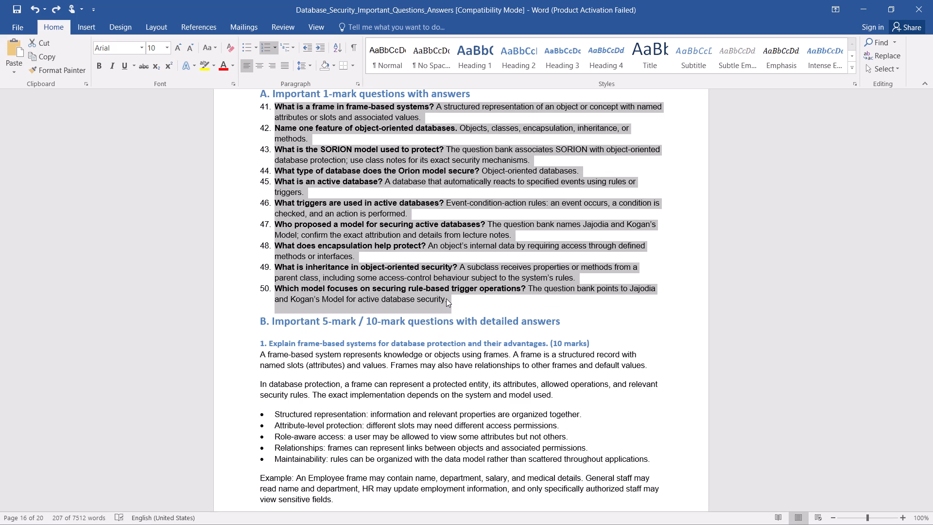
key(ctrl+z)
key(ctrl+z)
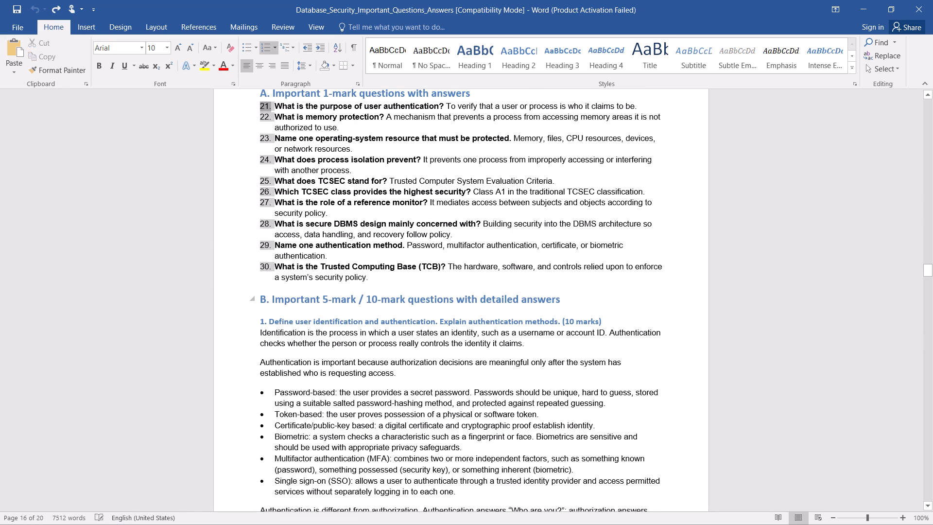
Copy the 1-mark questions 31 to 40 with their answers from the Unit IV section.
scroll(446, 298, down, 2)
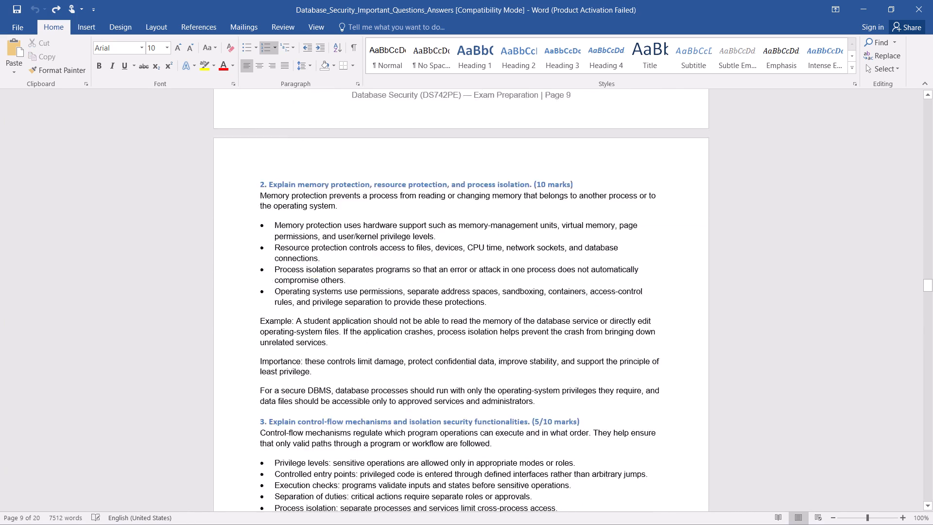
scroll(446, 298, down, 4)
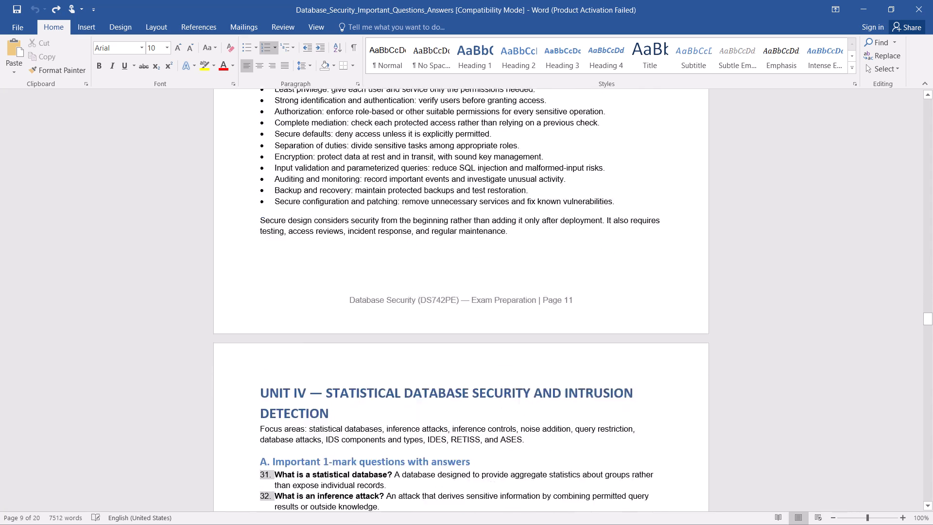
scroll(446, 298, down, 2)
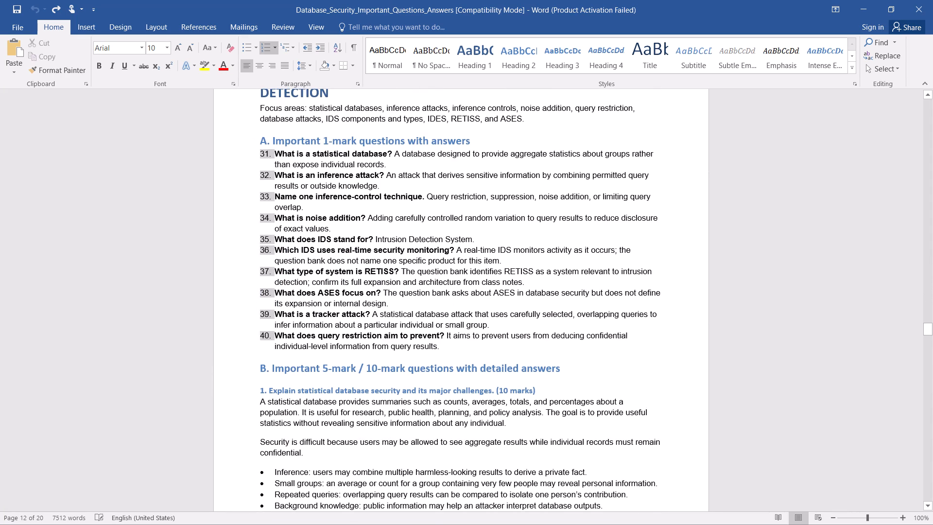
click(244, 162)
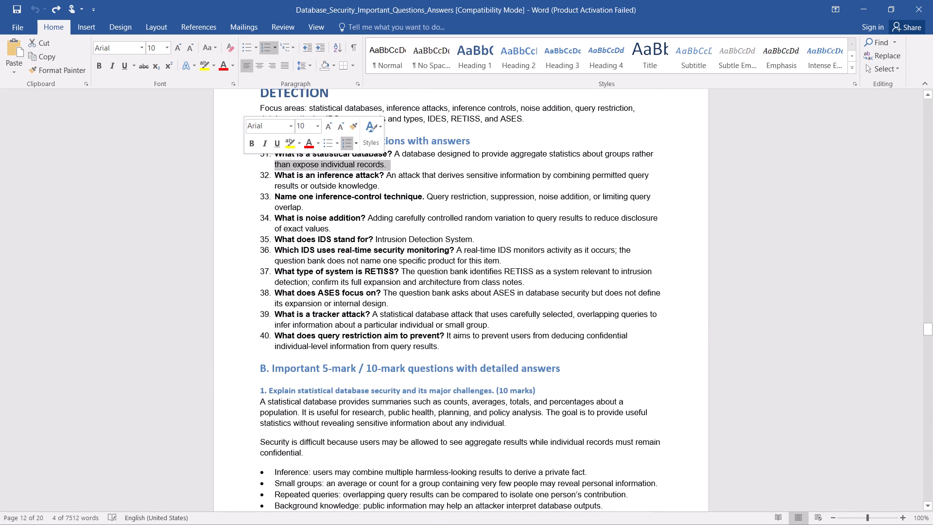
click(243, 172)
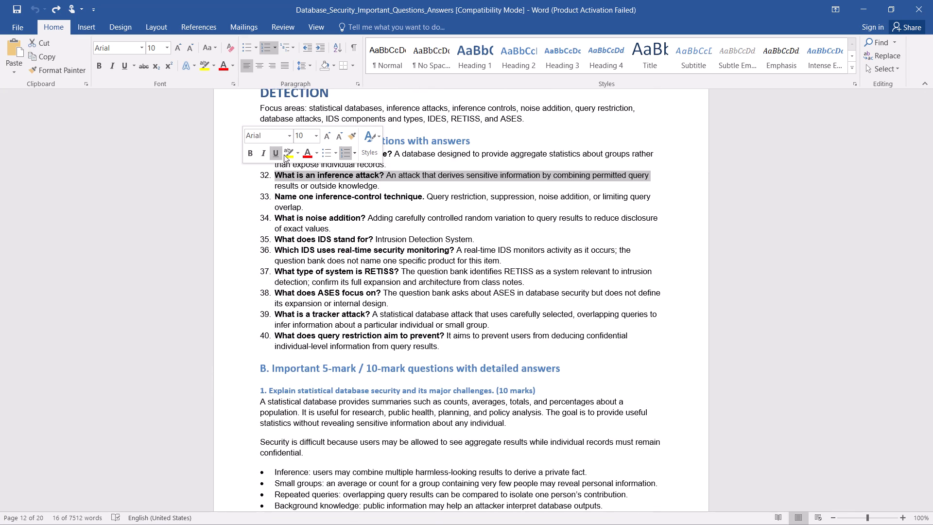
click(524, 130)
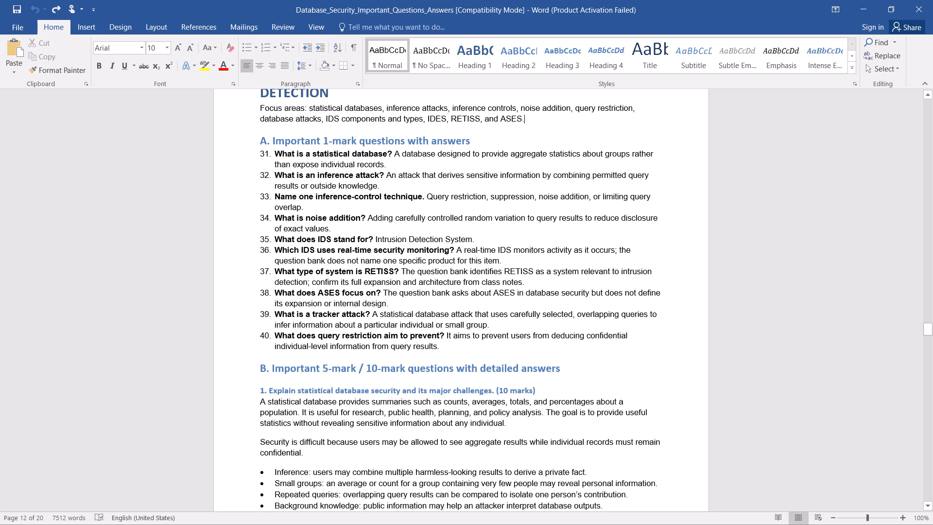
drag(274, 153, 440, 358)
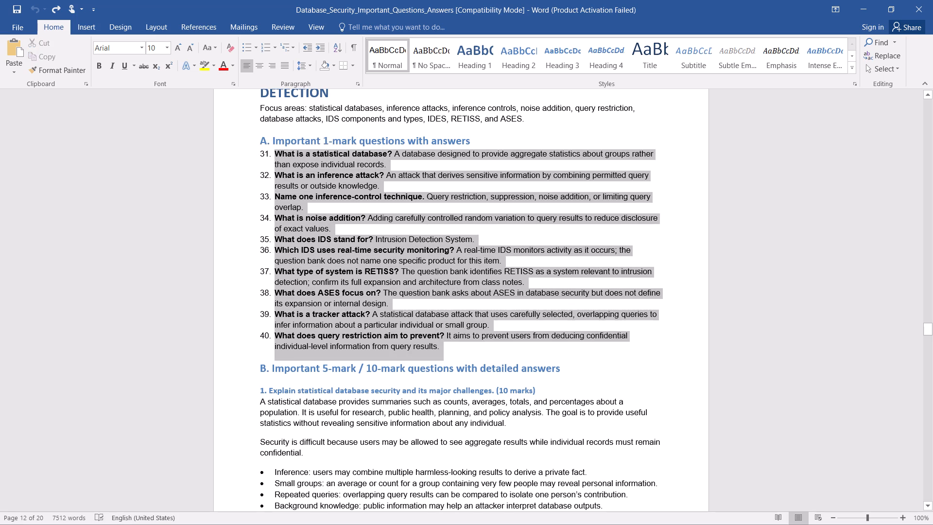
drag(440, 358, 439, 348)
drag(439, 348, 441, 348)
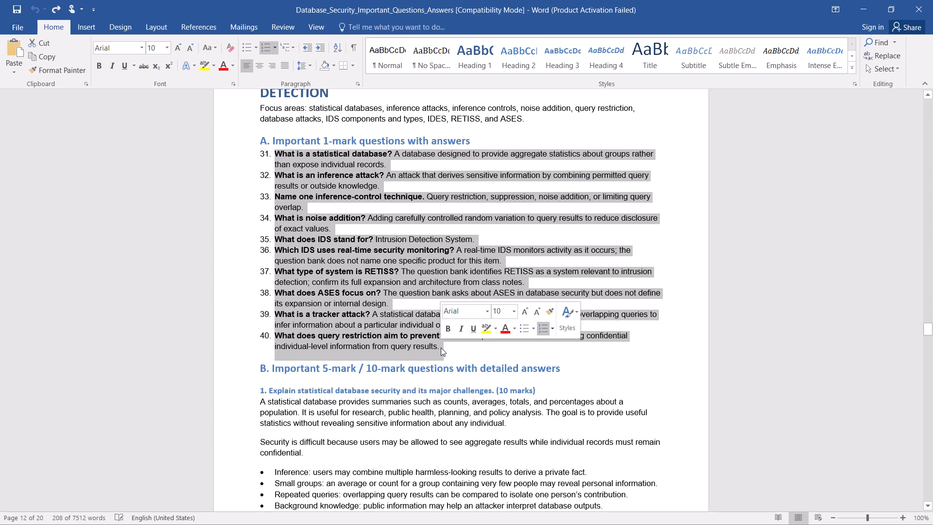
key(ctrl+c)
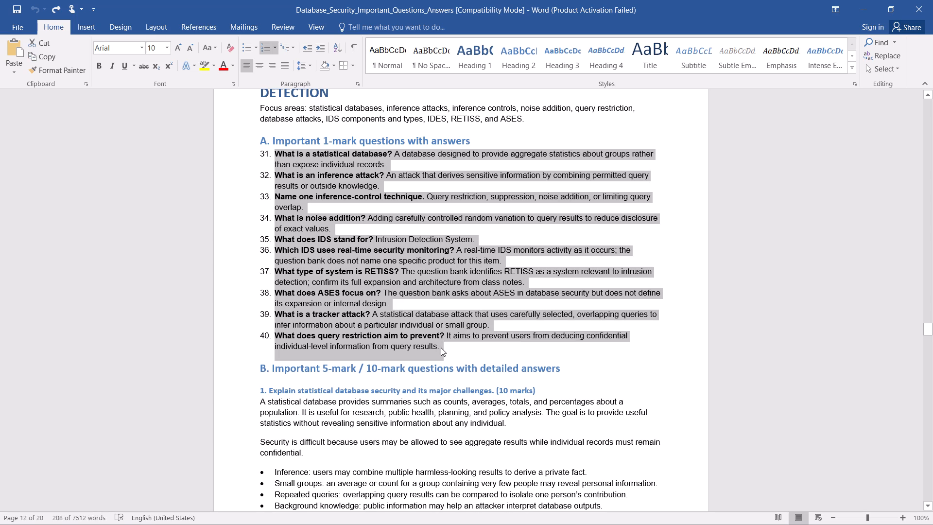
key(ctrl+c)
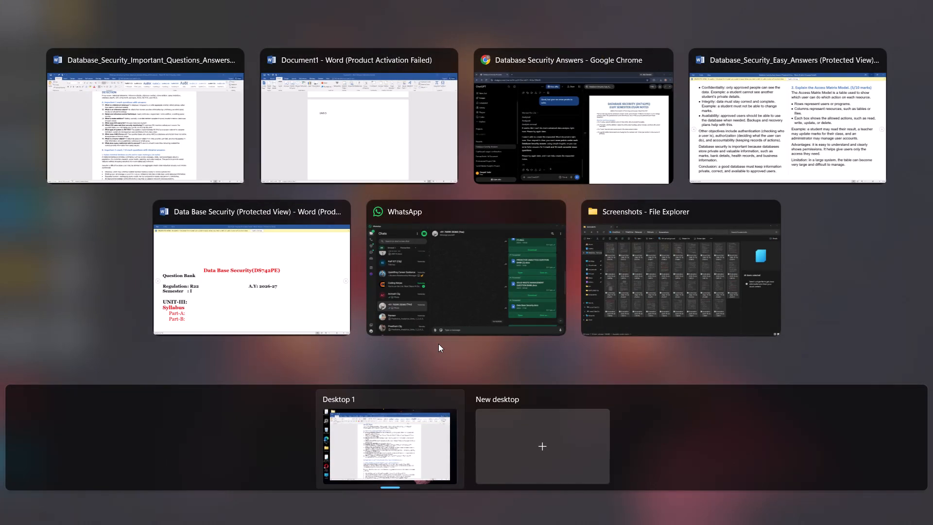
Switch to Document1 and paste the copied questions and answers below the "Unit-5" heading.
click(346, 149)
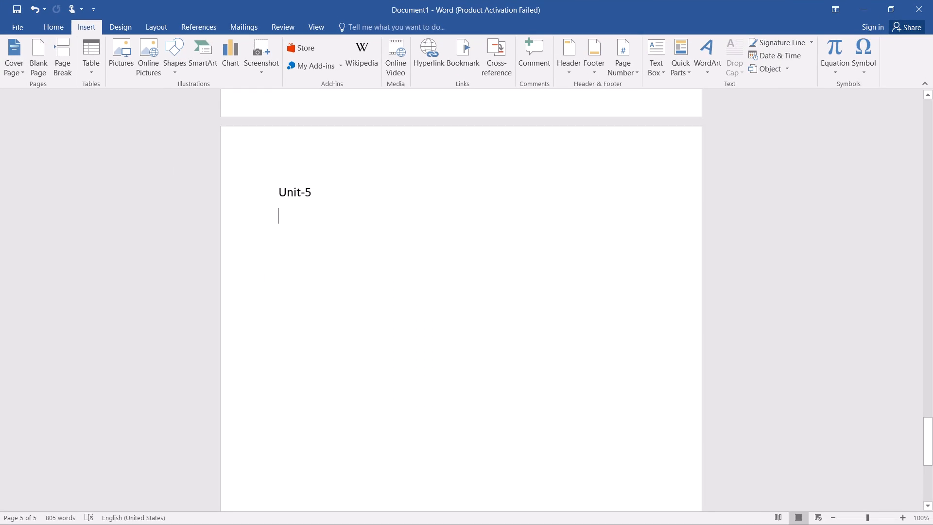
key(ctrl+v)
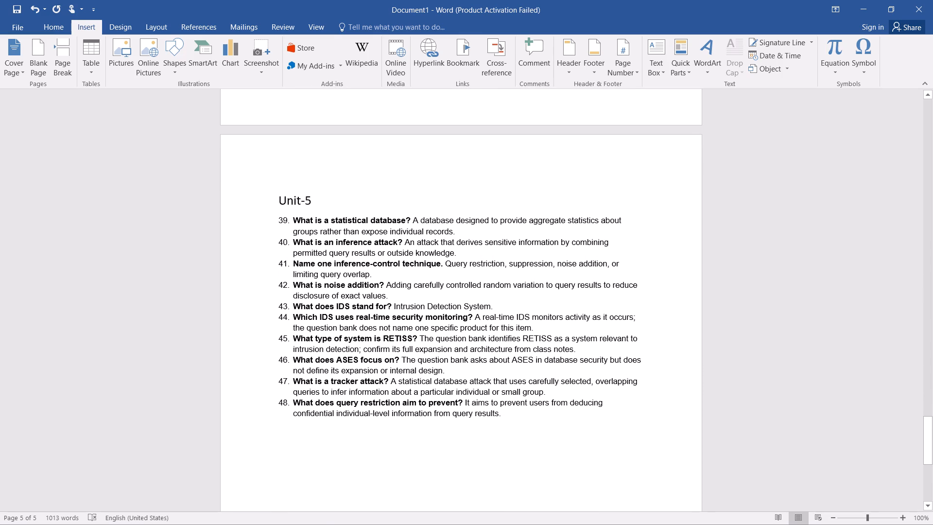
Set the font size of the pasted questions and answers under "Unit-5" to 16.
click(276, 214)
click(277, 224)
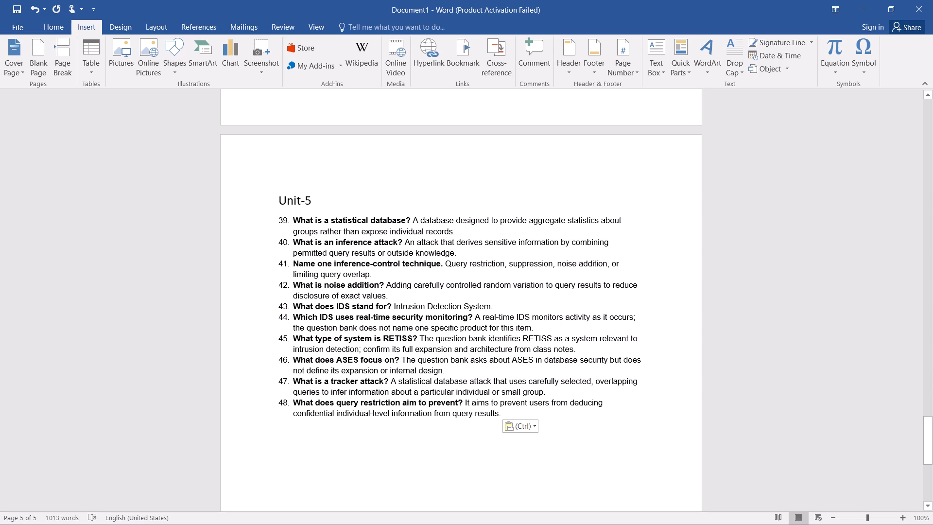
drag(277, 221, 500, 460)
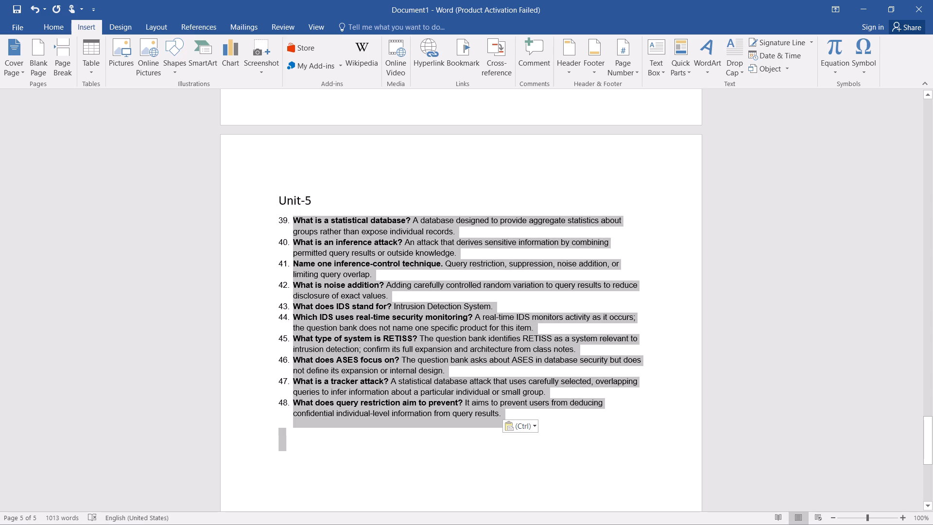
drag(500, 460, 583, 420)
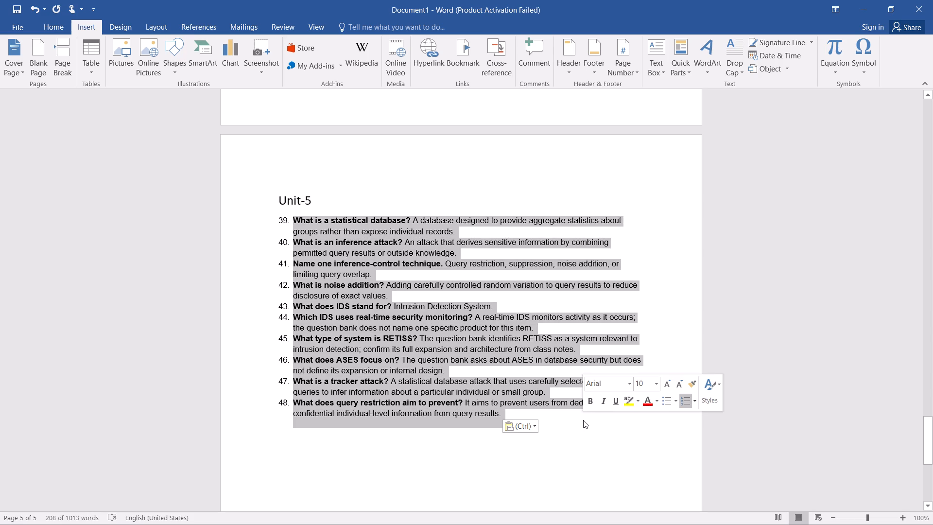
click(653, 385)
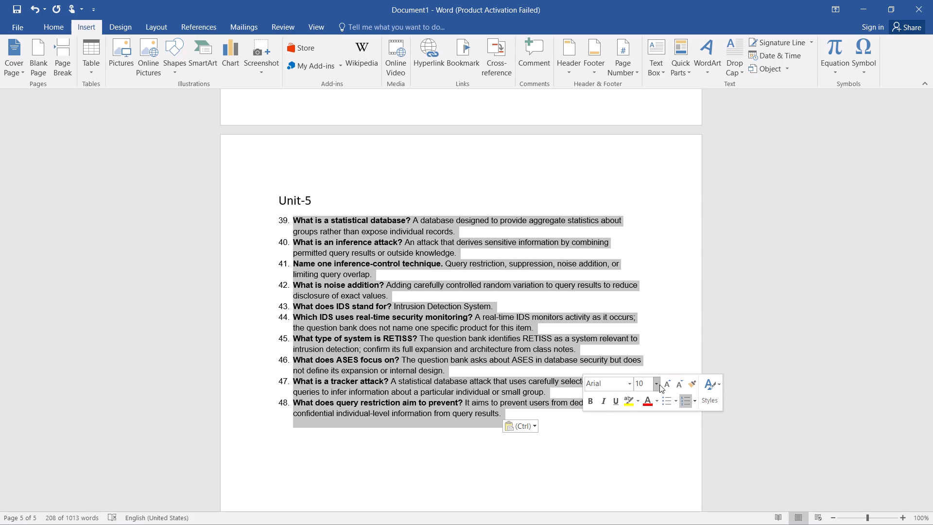
click(659, 385)
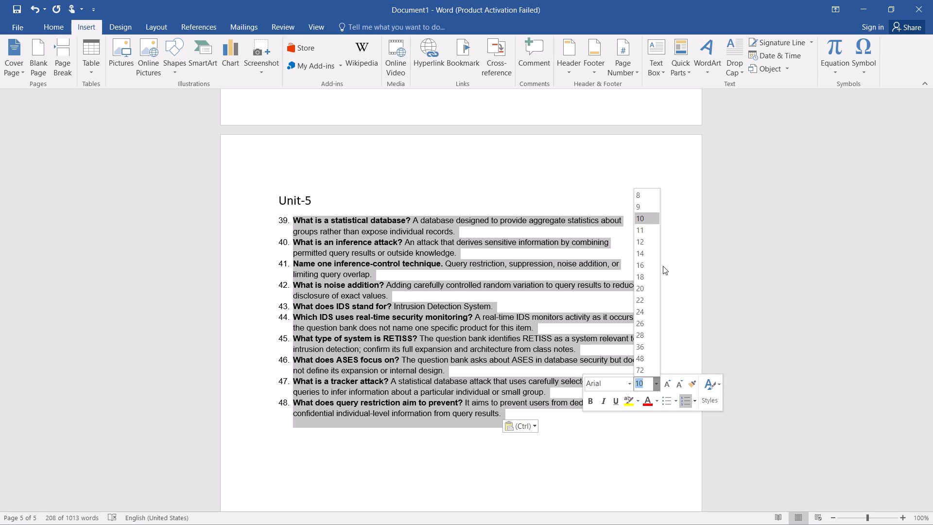
click(649, 268)
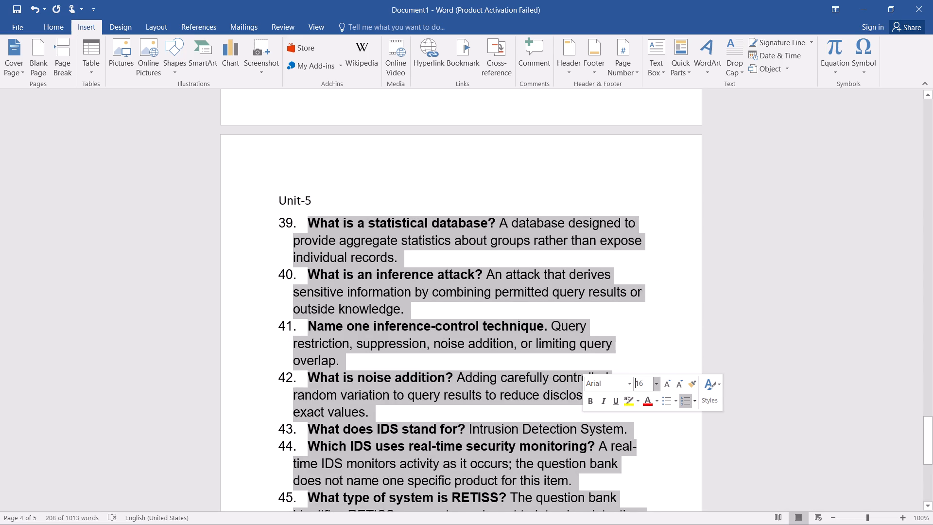
scroll(261, 274, up, 1)
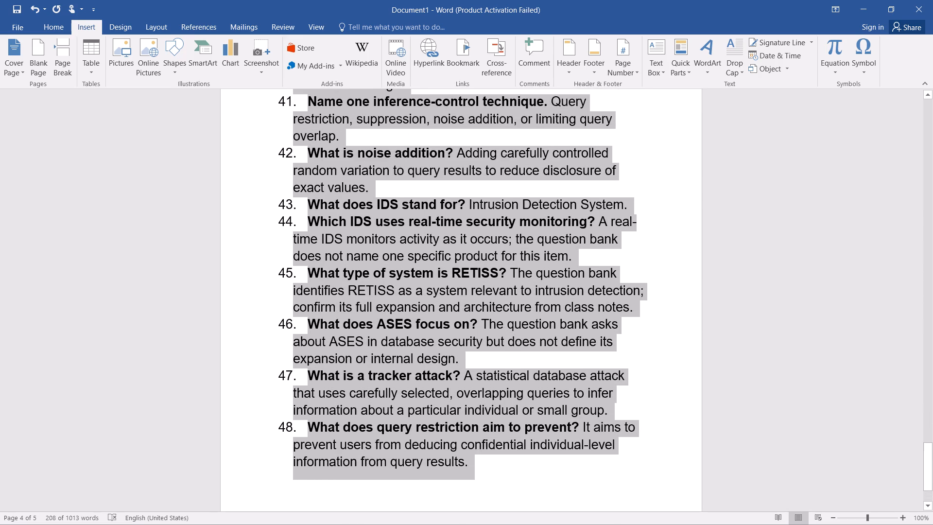
scroll(261, 274, up, 1)
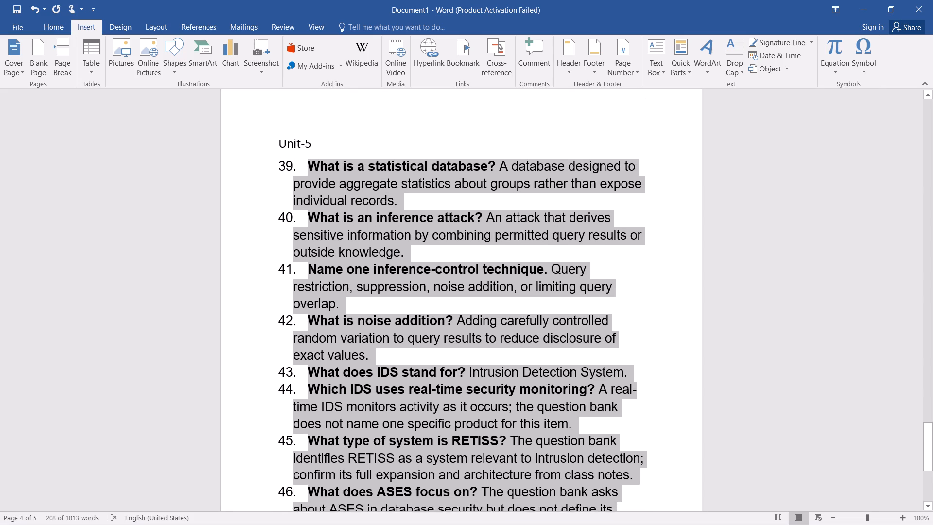
Review the question numbering in the Unit-2, unit-3 and Unit-4 sections of the document.
scroll(261, 274, up, 2)
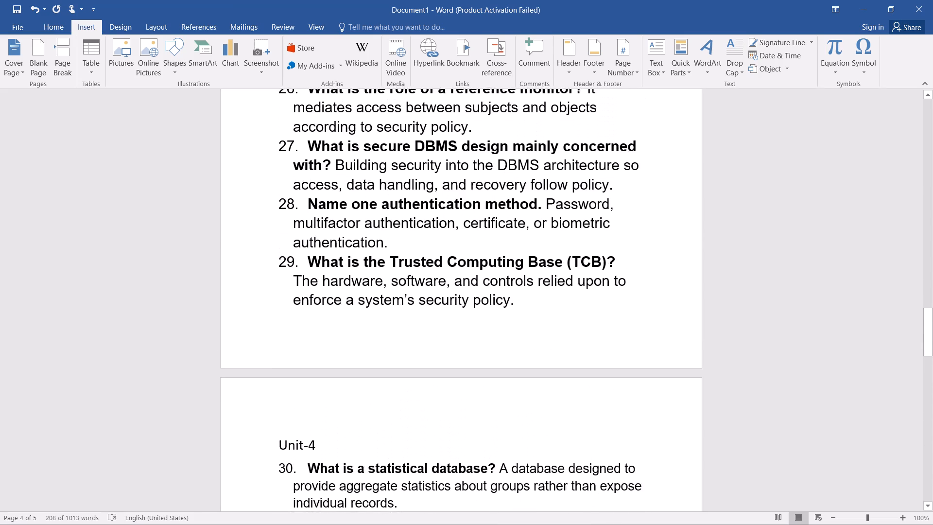
scroll(261, 274, up, 1)
scroll(261, 274, right, 1)
scroll(261, 274, up, 6)
scroll(261, 274, down, 1)
scroll(261, 274, up, 1)
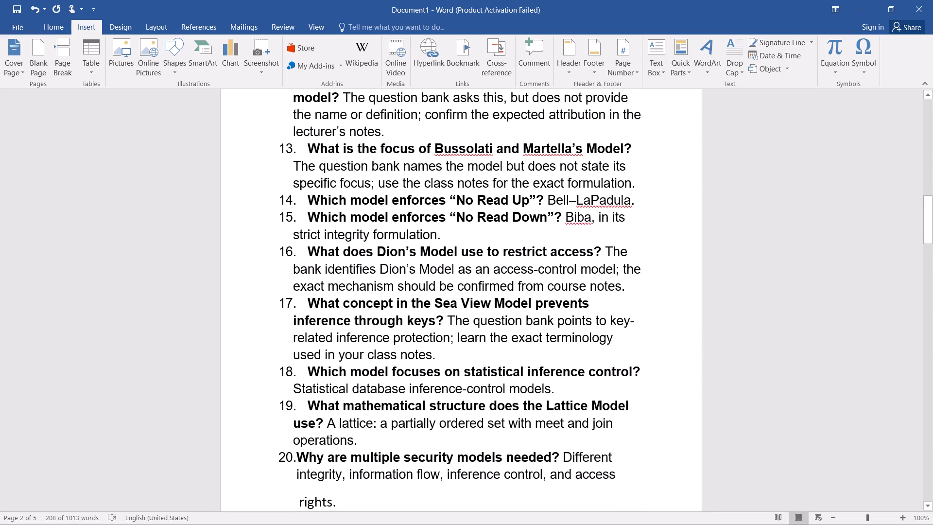
scroll(261, 274, down, 1)
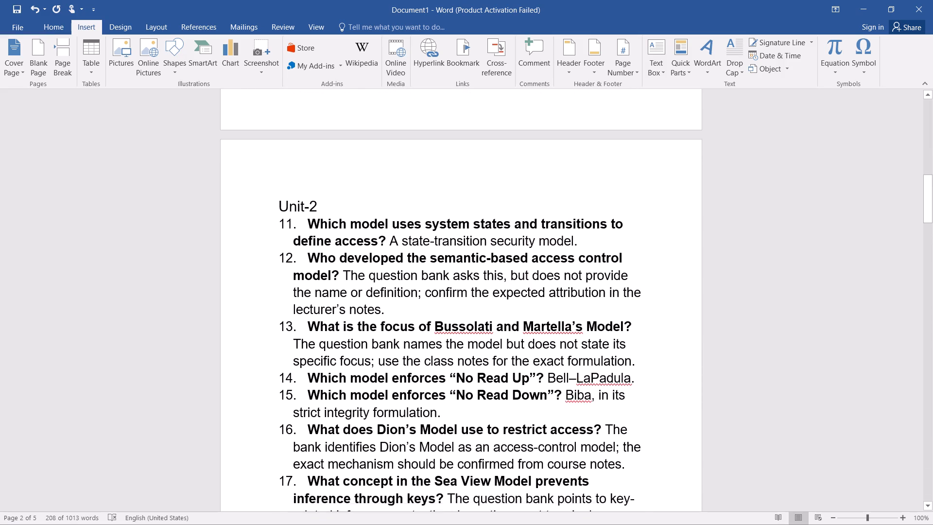
scroll(261, 274, down, 2)
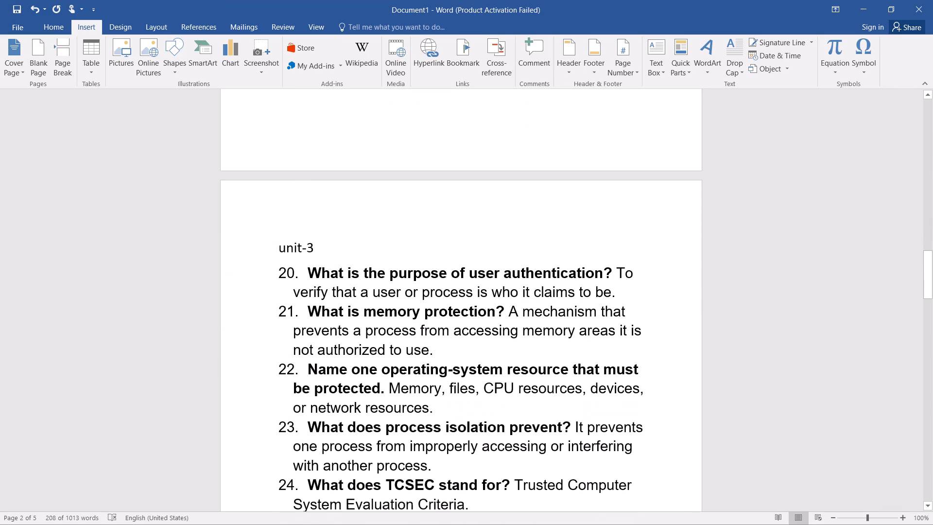
scroll(261, 274, down, 1)
scroll(261, 274, up, 1)
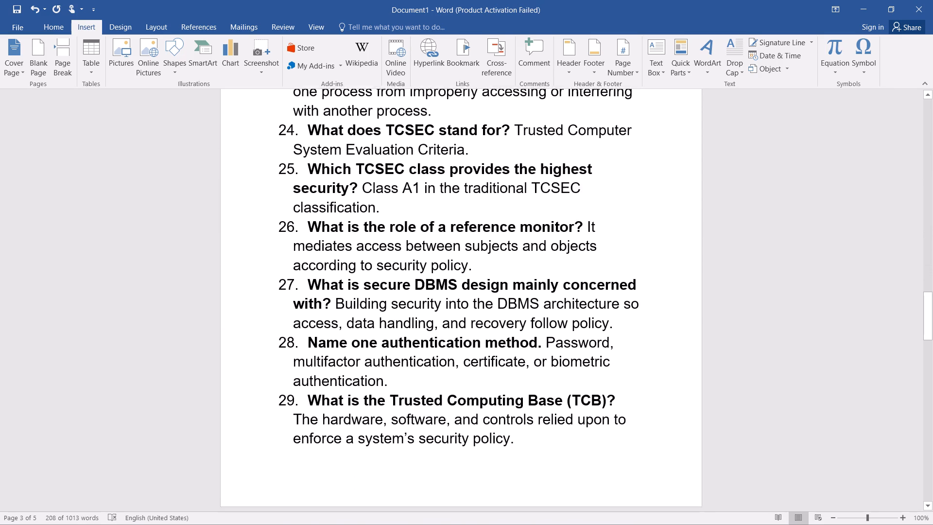
scroll(261, 274, up, 1)
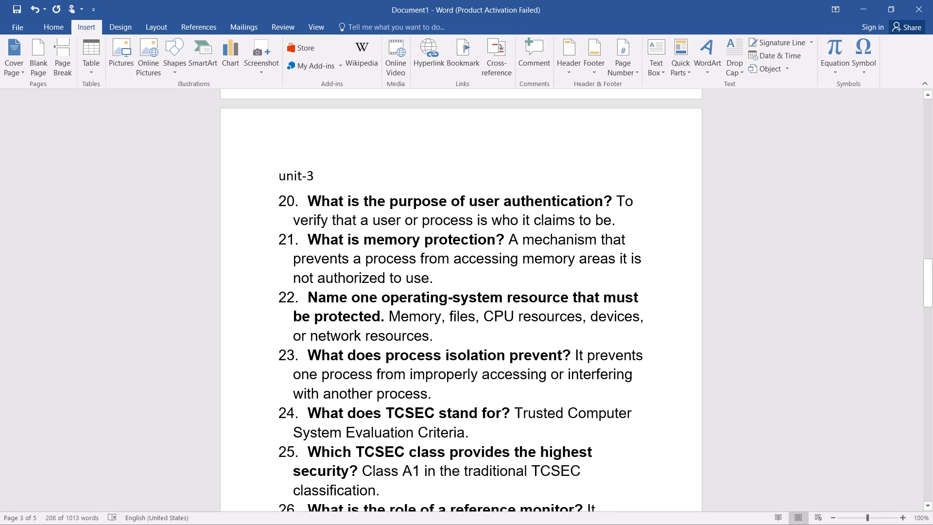
Replace the automatic number of "What is the purpose of user authentication?" under unit-3 with a manual "21.".
click(293, 198)
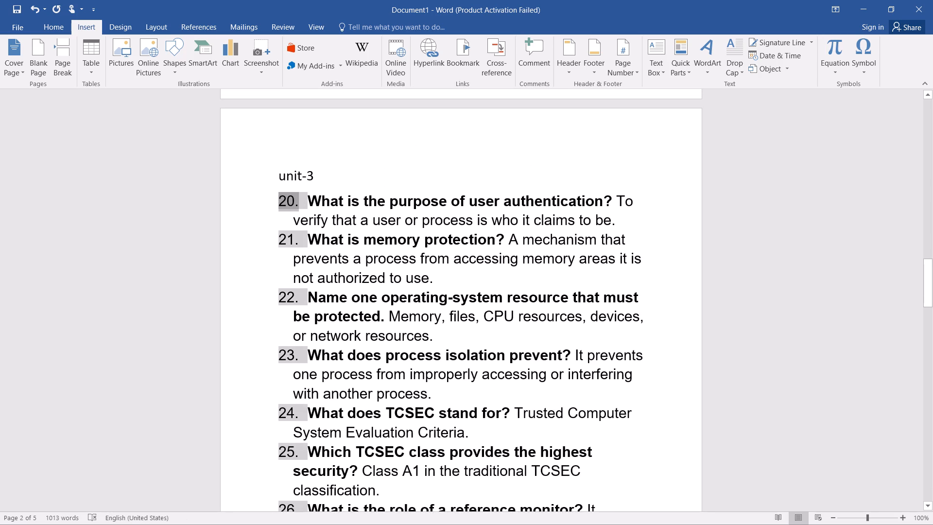
click(293, 198)
double_click(293, 198)
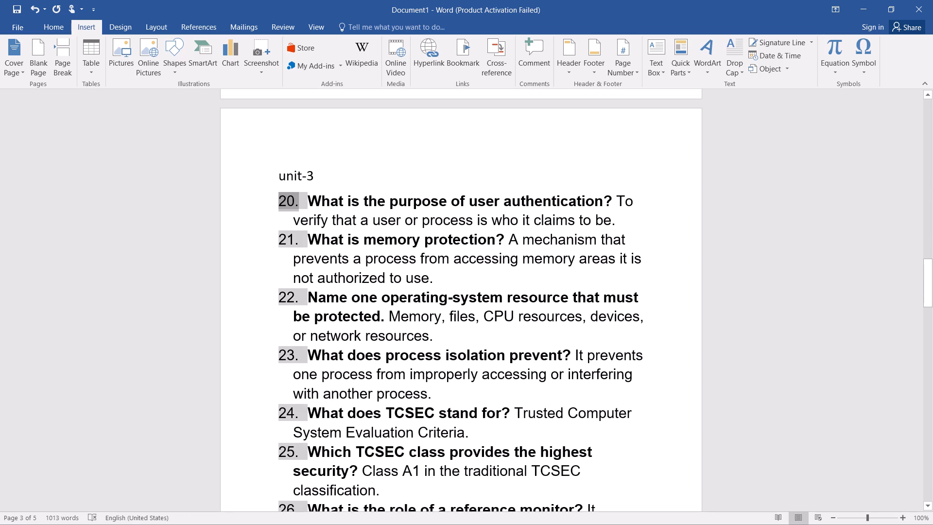
click(293, 198)
click(264, 200)
click(288, 201)
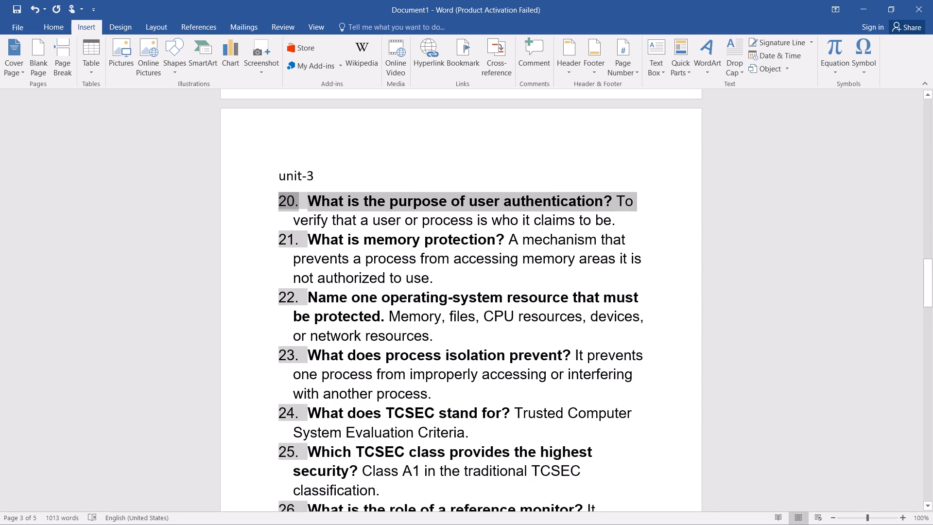
key(2)
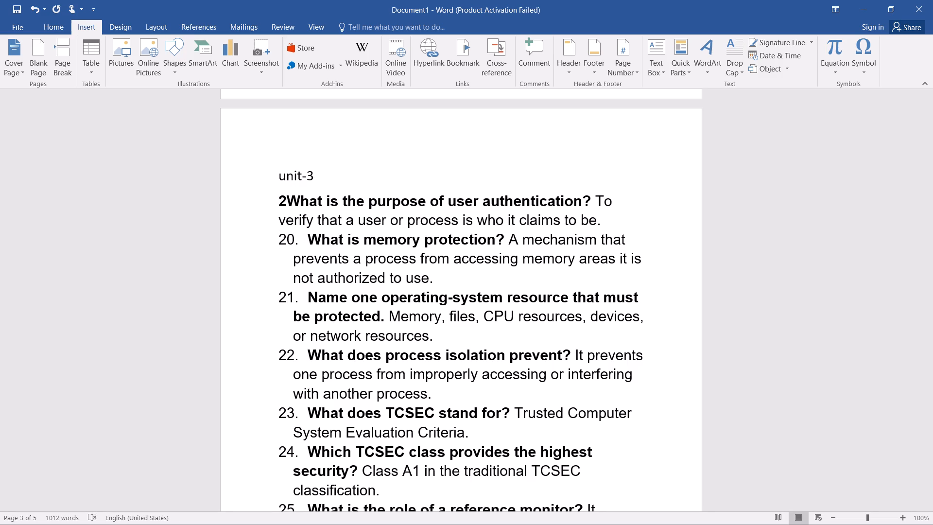
key(1)
key(period)
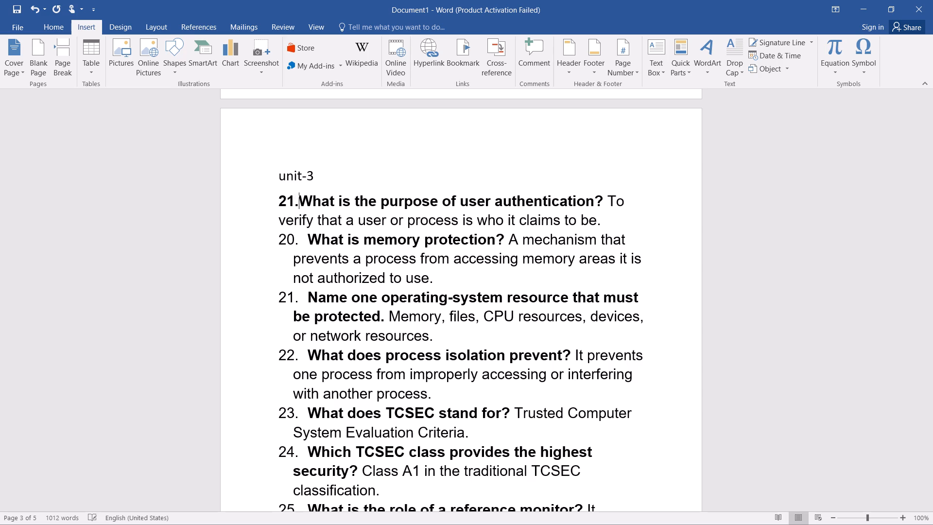
Replace the automatic numbers of the four unit-3 questions from "What is memory protection?" to "What does TCSEC stand for?" with manual 22., 23., 24. and 25.
click(293, 238)
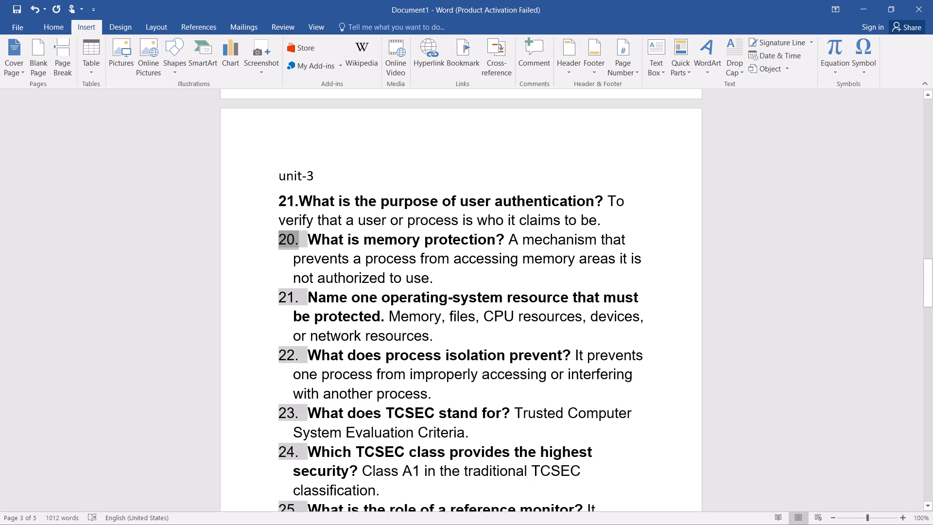
text(22)
key(period)
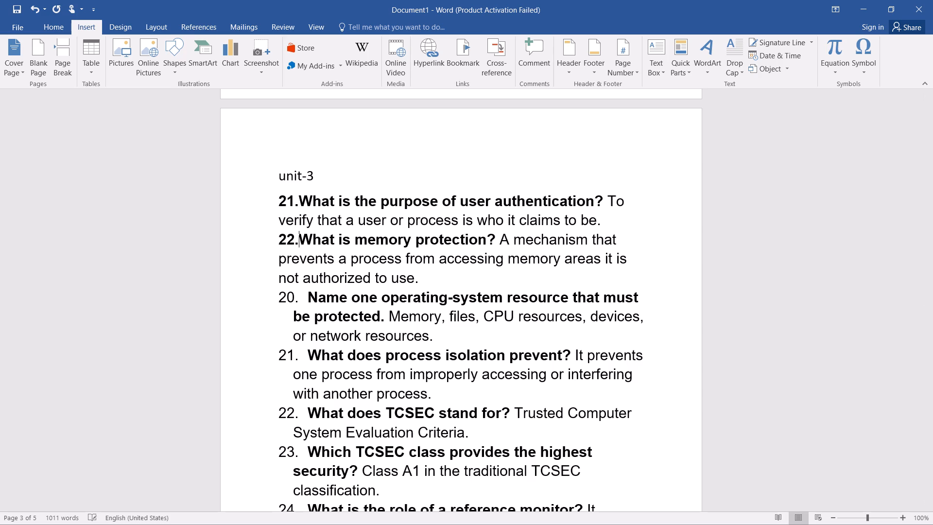
click(293, 293)
text(23.)
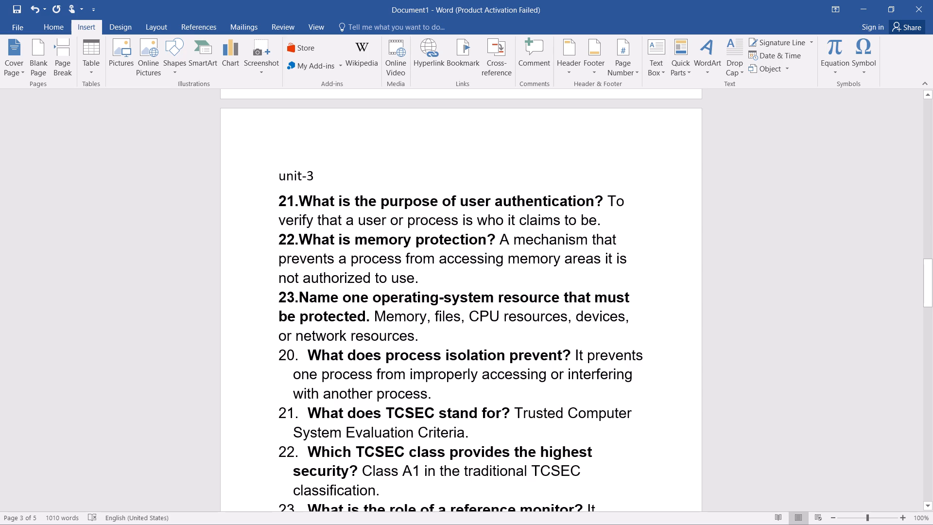
click(294, 358)
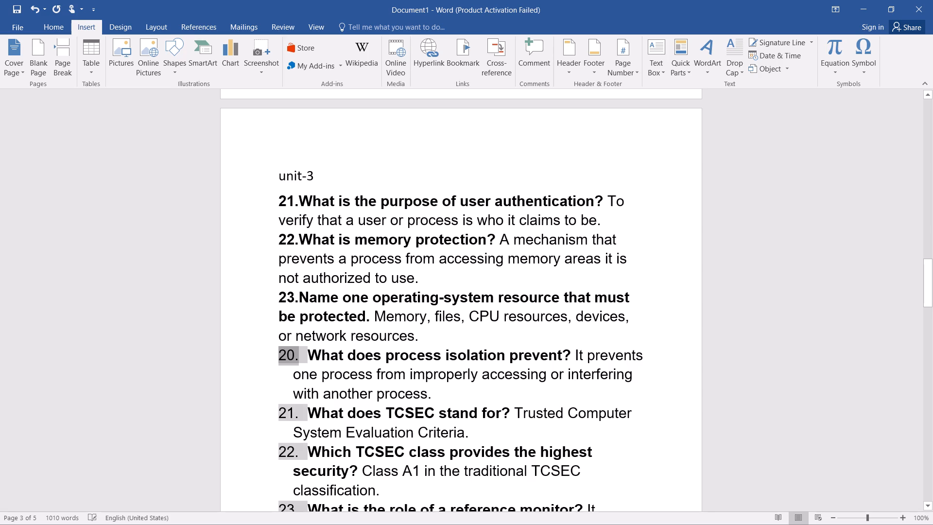
text(24)
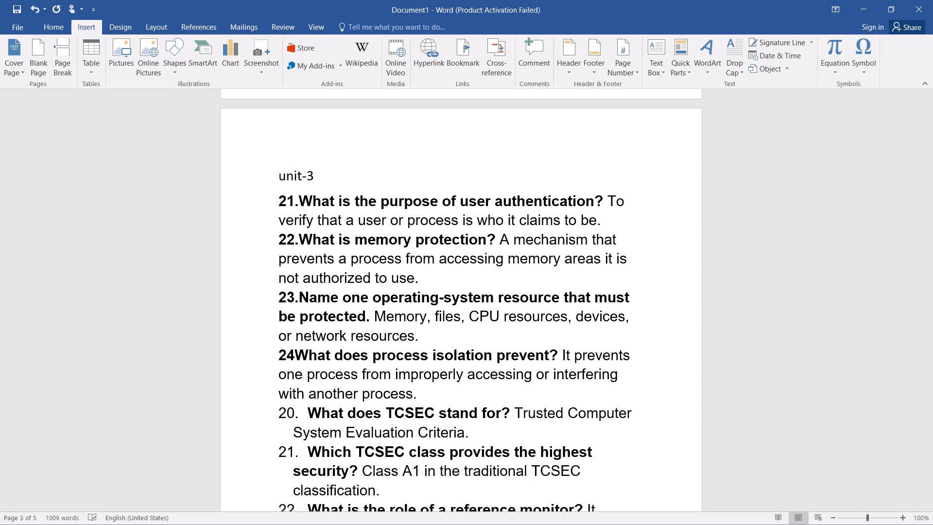
key(period)
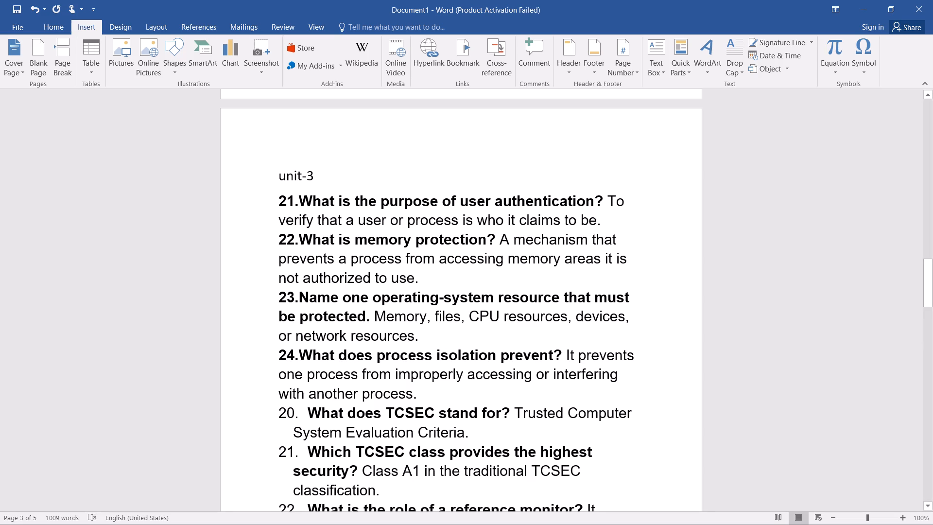
click(298, 414)
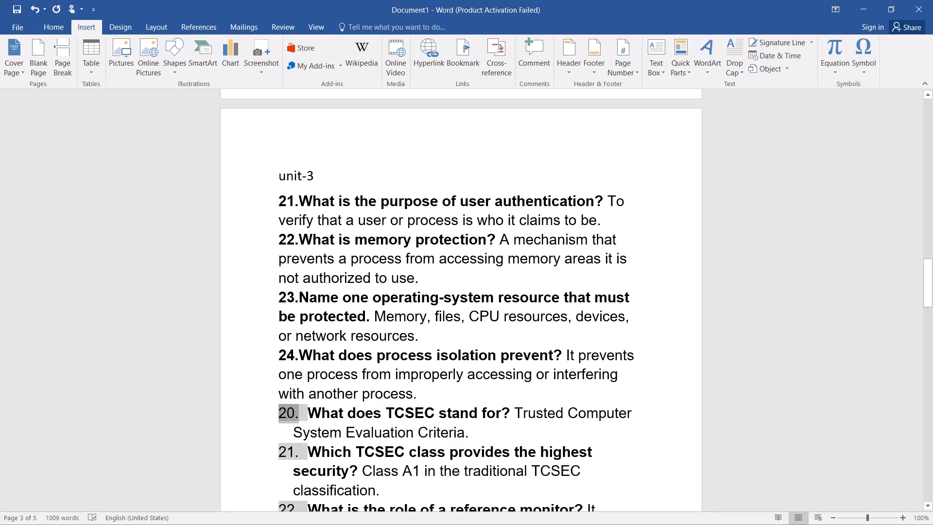
text(25.)
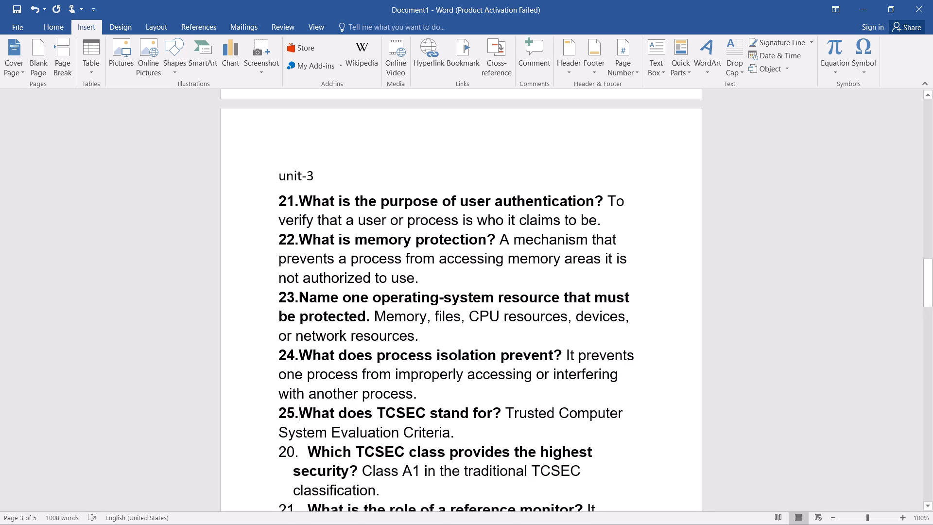
Remove the automatic number and indent before "Which TCSEC class provides the highest security?" and number it "26." manually.
click(299, 453)
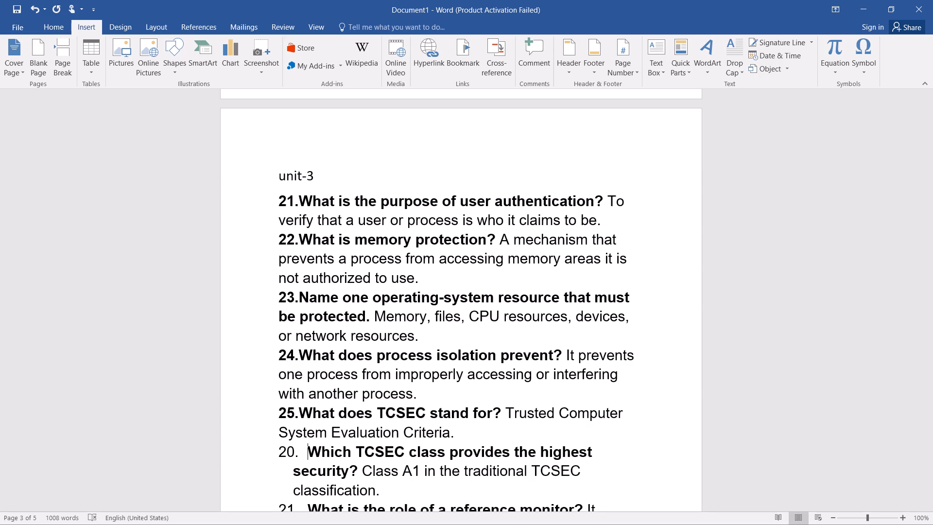
scroll(299, 453, down, 1)
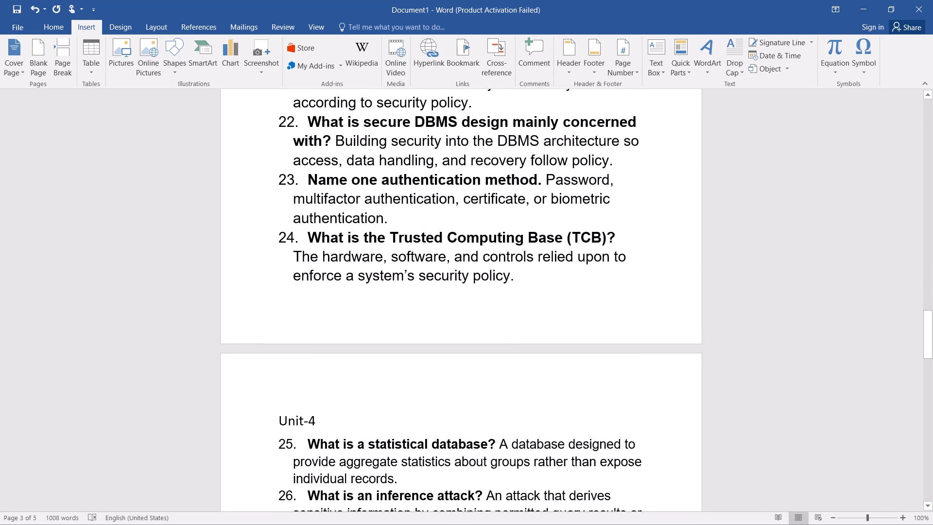
scroll(299, 453, down, 1)
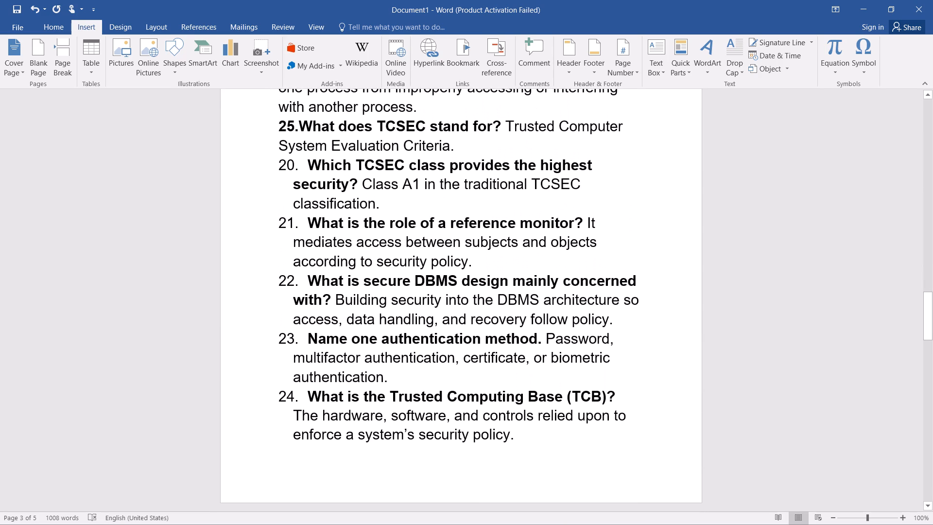
scroll(299, 453, down, 1)
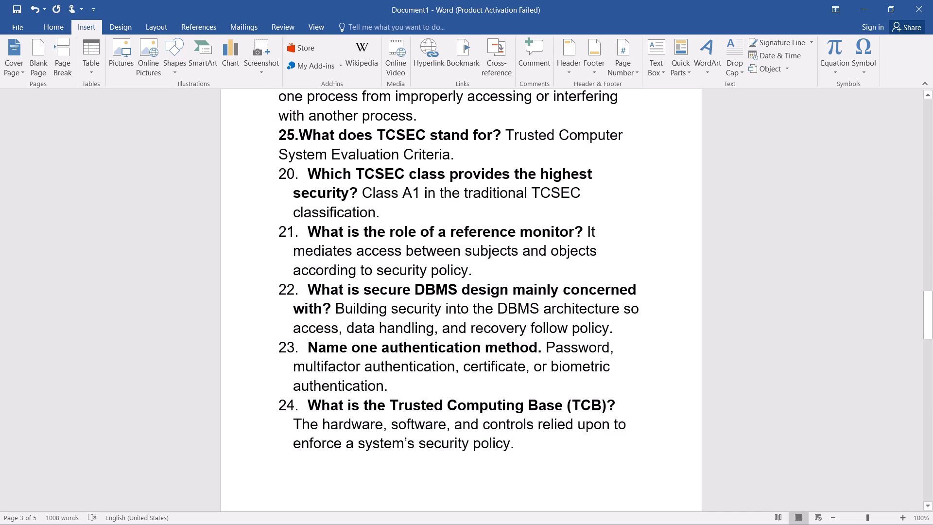
key(BackSpace)
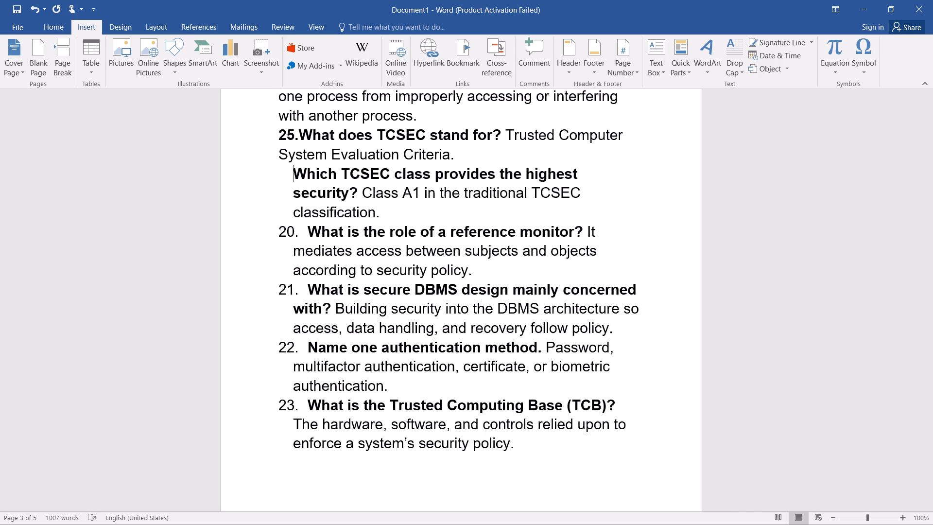
key(BackSpace)
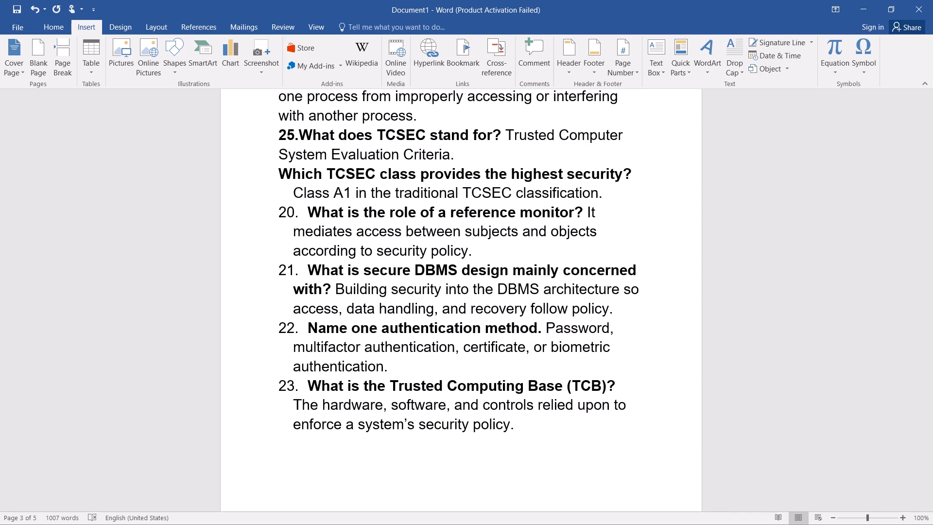
text(26)
key(period)
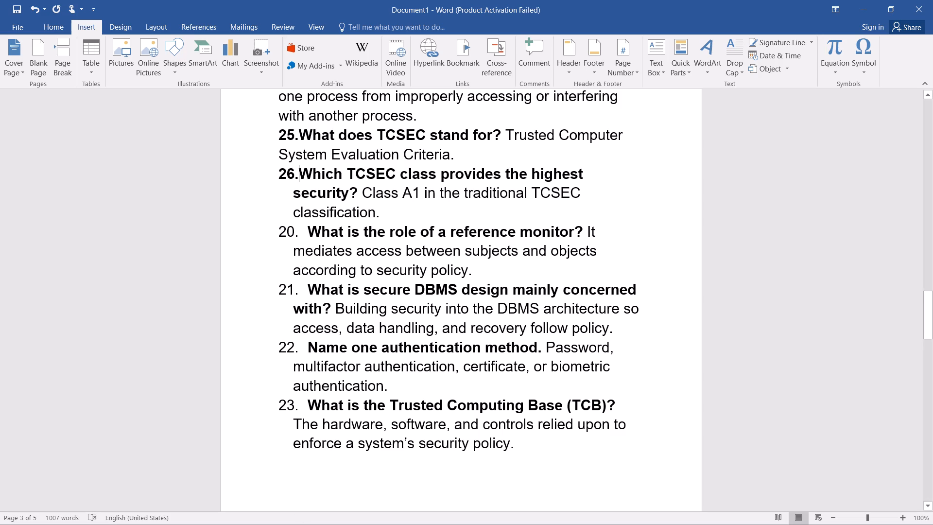
Replace the automatic numbers of the reference monitor and secure DBMS design questions with manual "27." and "28.", removing their first-line indents.
click(302, 234)
key(BackSpace)
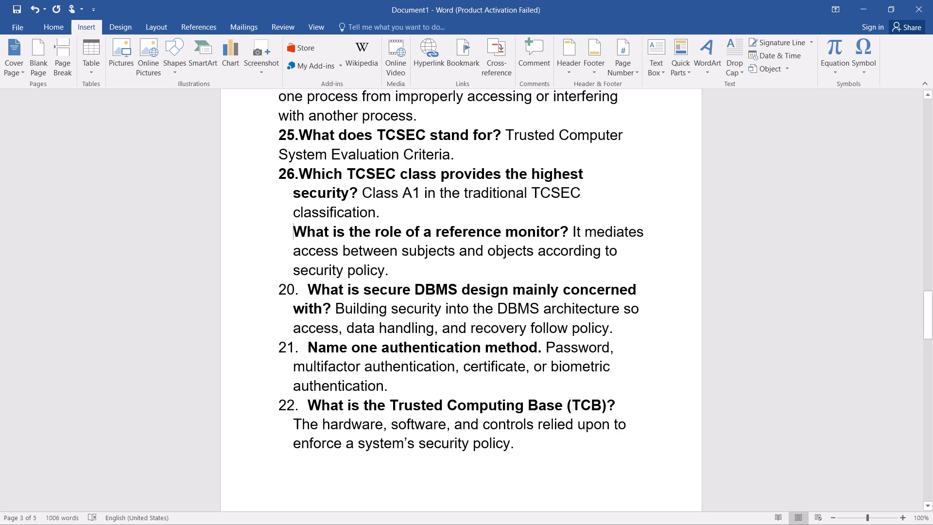
key(BackSpace)
text(27)
key(period)
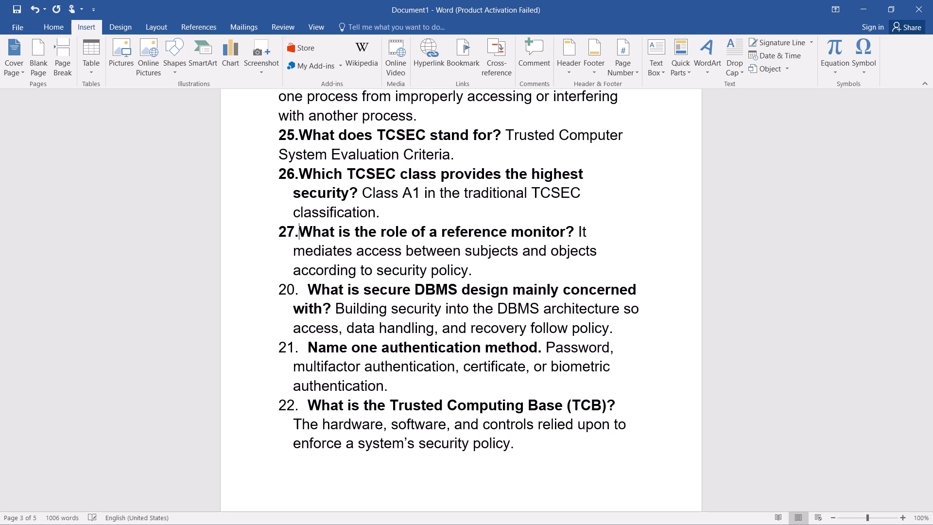
click(304, 289)
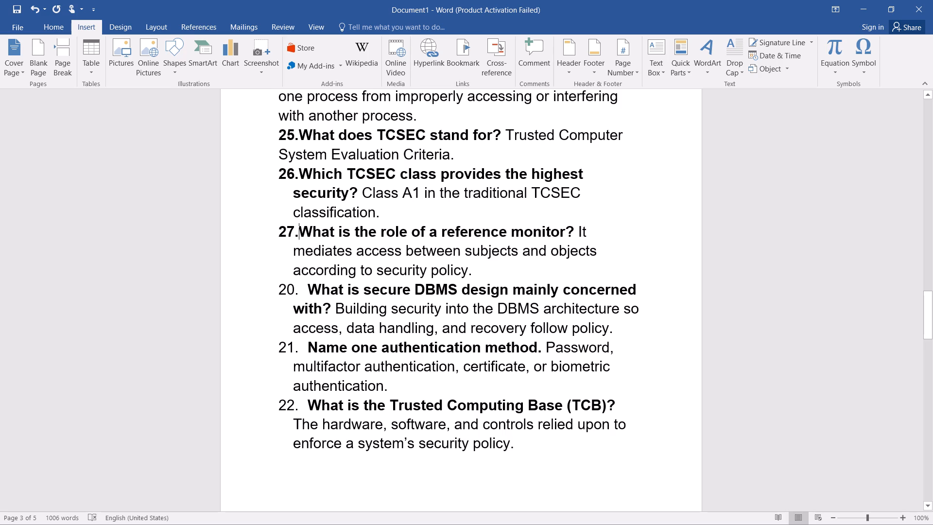
key(BackSpace)
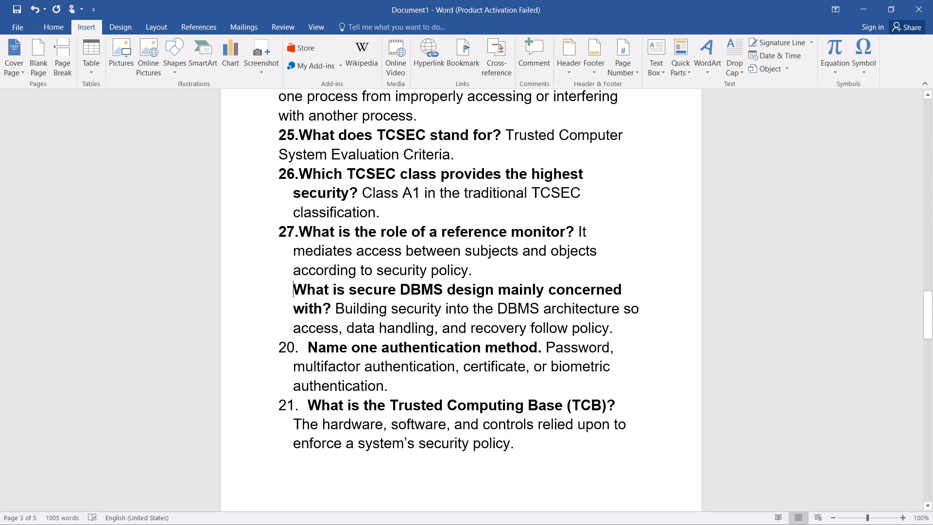
key(BackSpace)
text(28)
key(period)
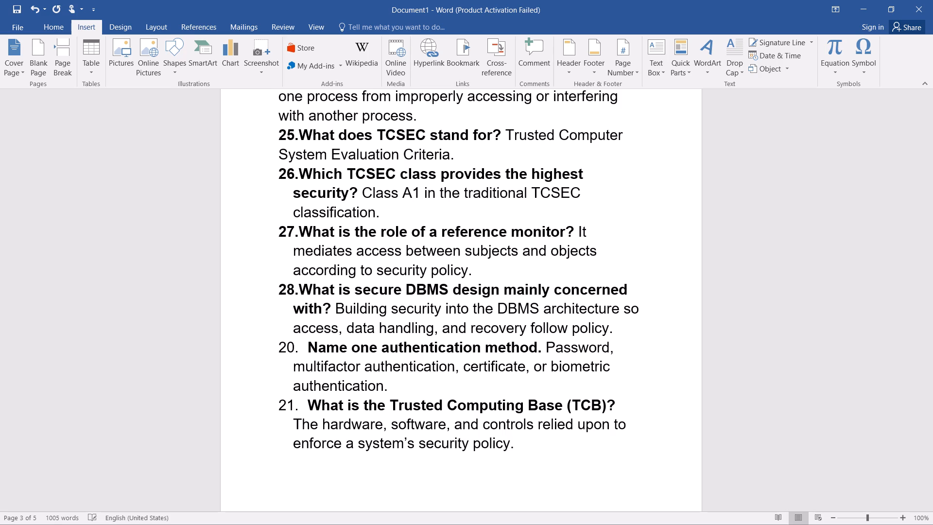
Replace the automatic numbers of the authentication method and Trusted Computing Base questions with manual "29." and "30.", removing their first-line indents.
click(306, 347)
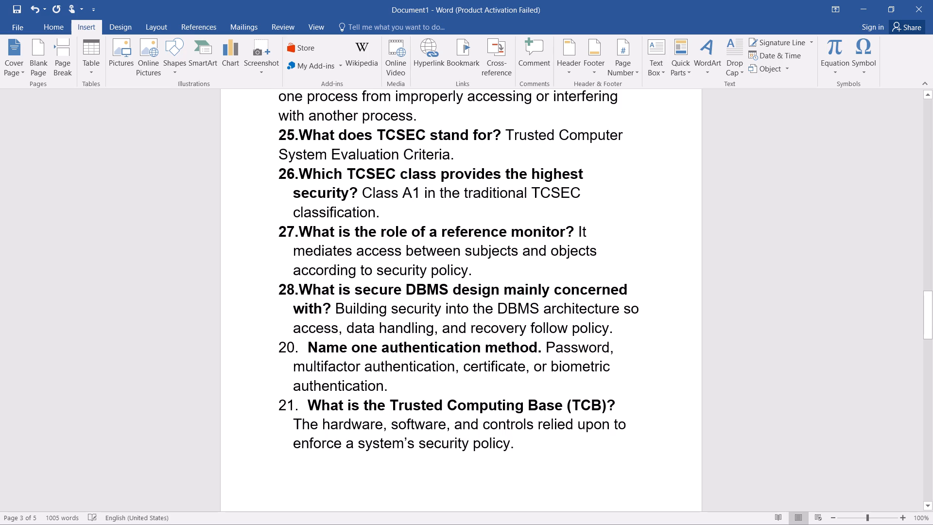
key(BackSpace)
key(BackSpace)
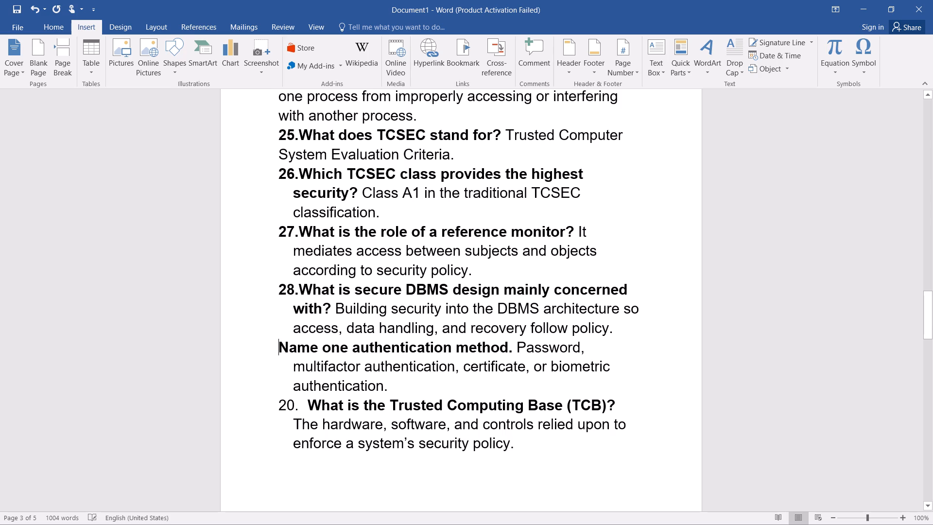
text(29)
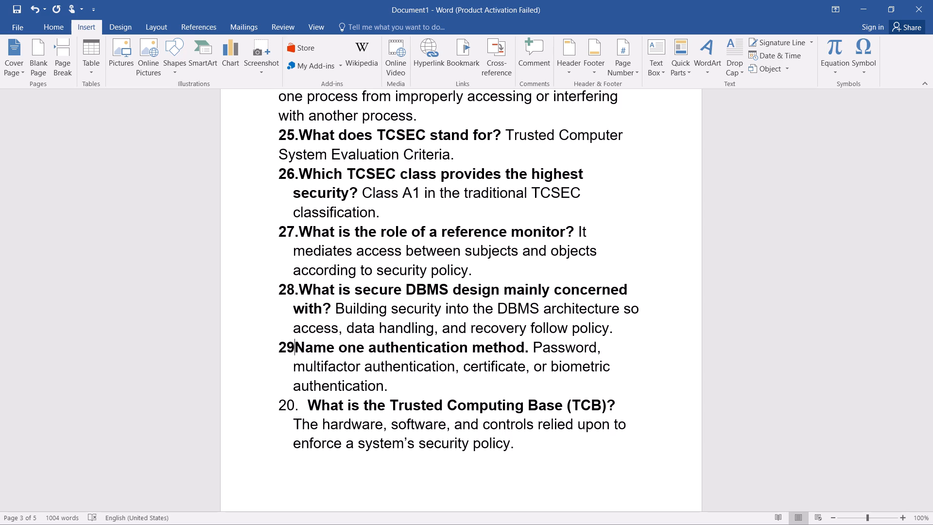
key(period)
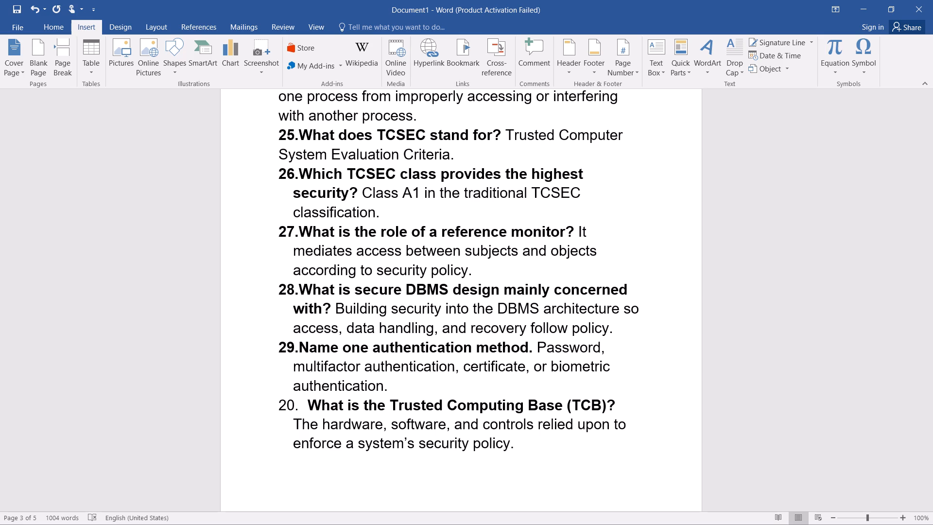
click(304, 397)
triple_click(304, 397)
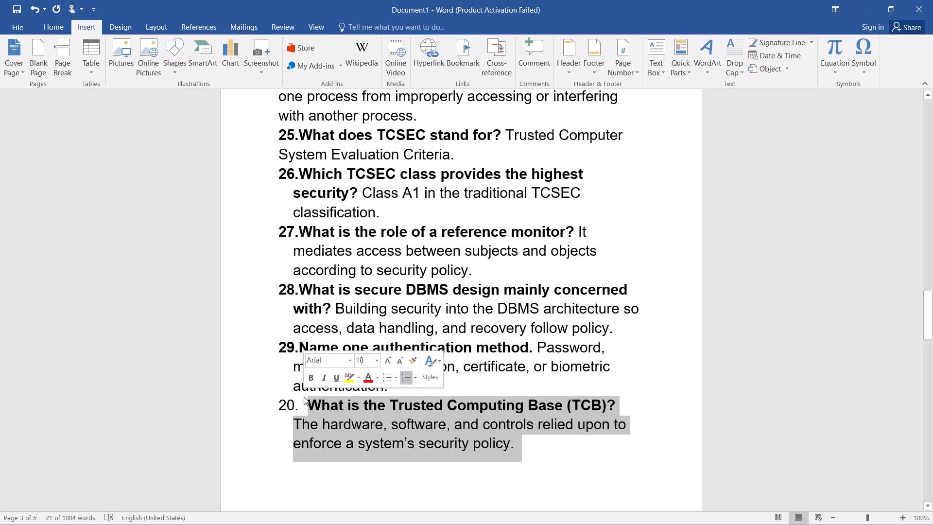
click(304, 405)
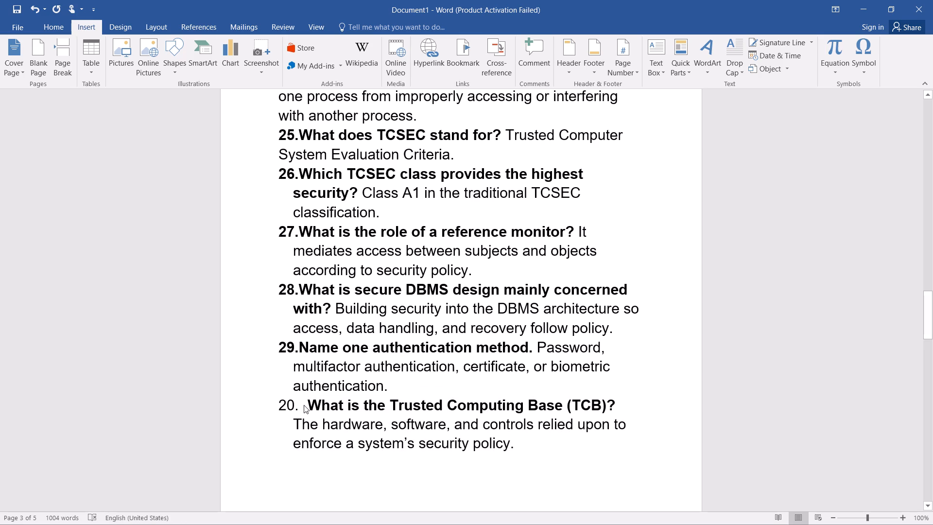
key(BackSpace)
key(BackSpace)
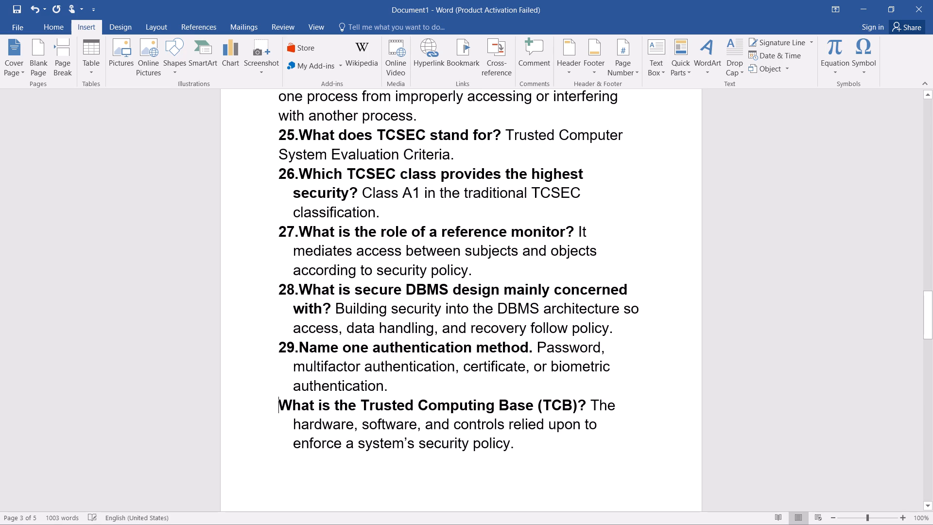
text(30)
key(period)
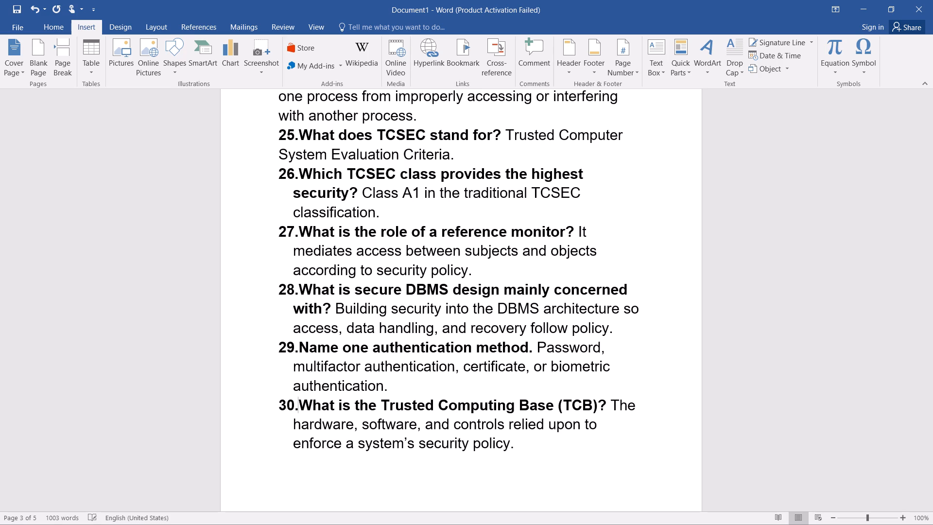
Under Unit-4, replace the automatic numbers of the statistical database and inference attack questions with manual "31." and "32.", removing their first-line indents.
scroll(304, 405, down, 1)
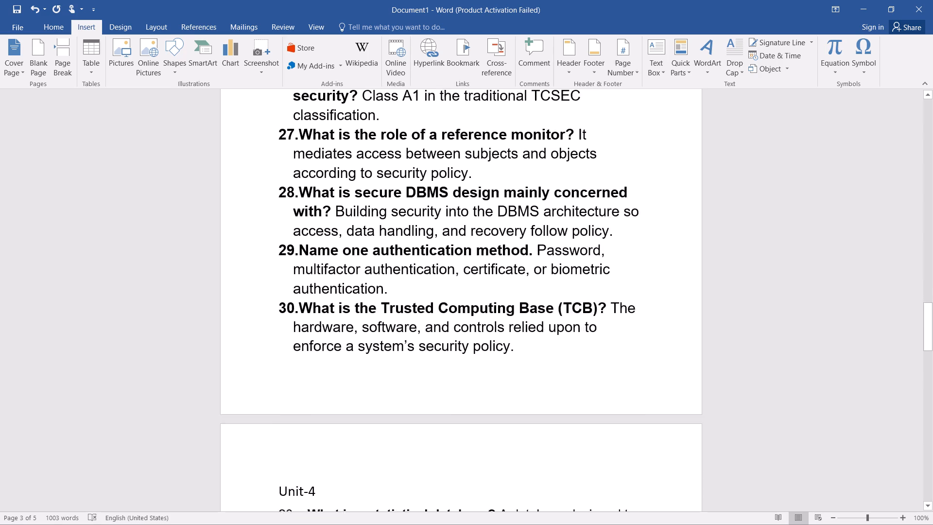
scroll(304, 405, down, 2)
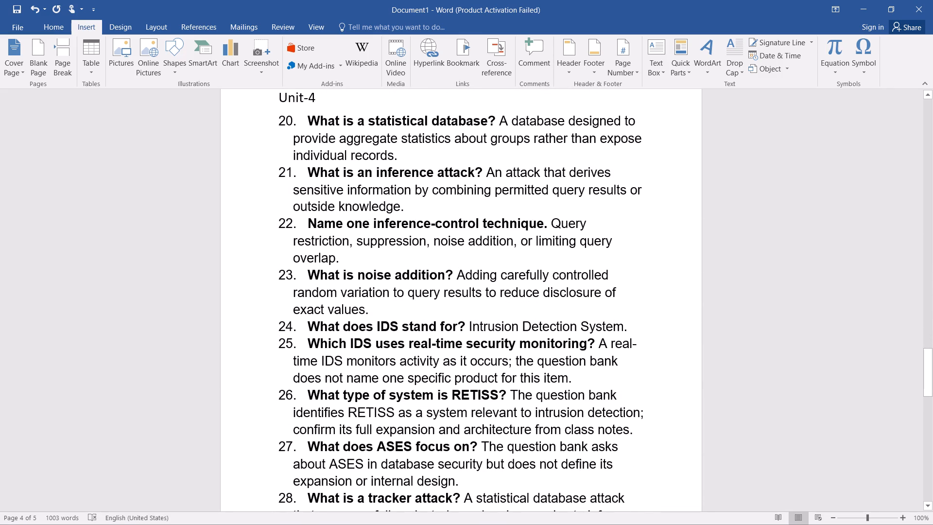
click(299, 122)
key(BackSpace)
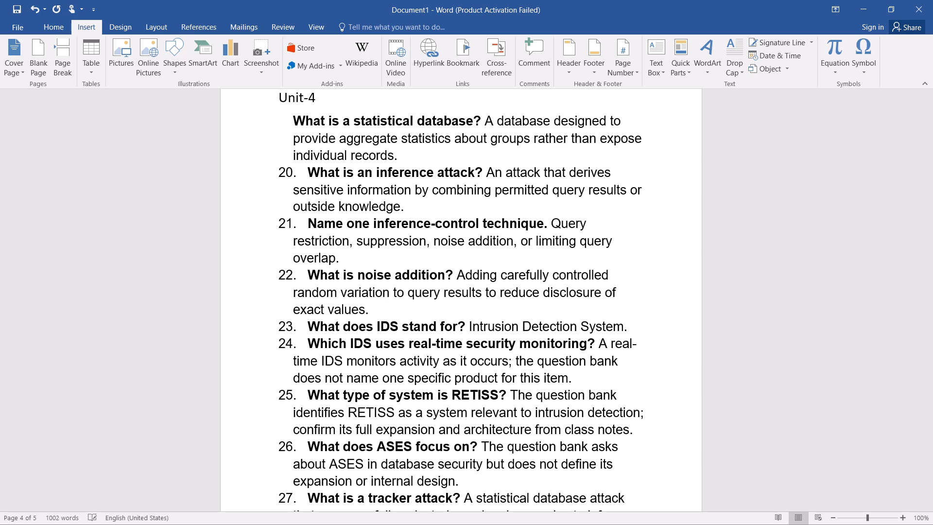
key(BackSpace)
text(31)
key(period)
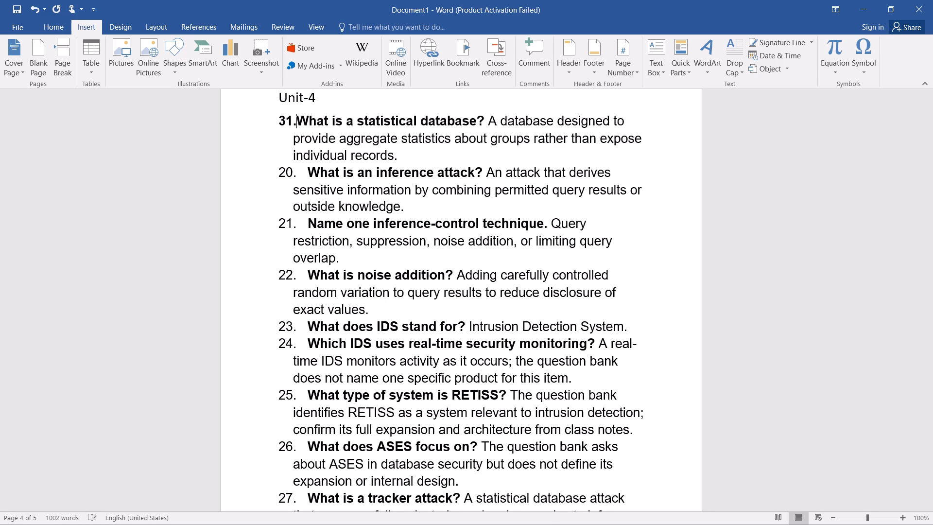
key(Down)
key(Down)
key(Down)
key(BackSpace)
key(BackSpace)
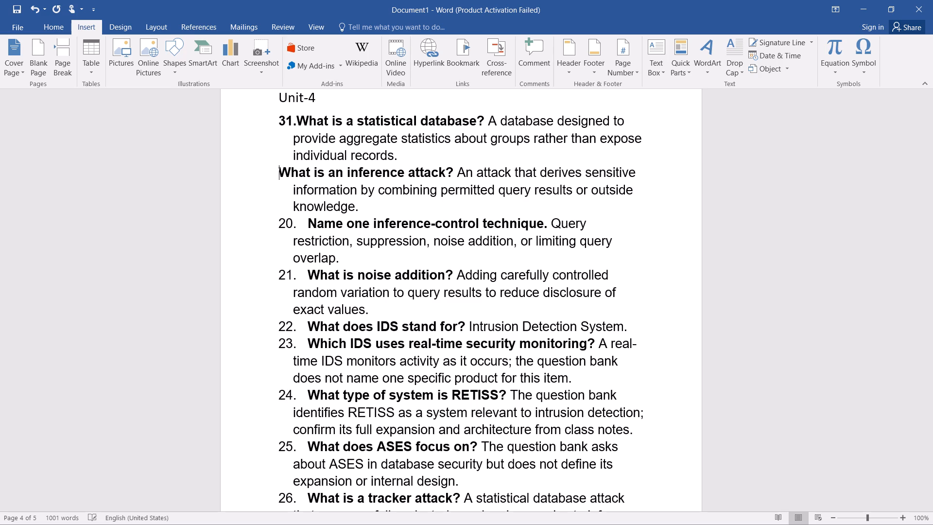
text(32)
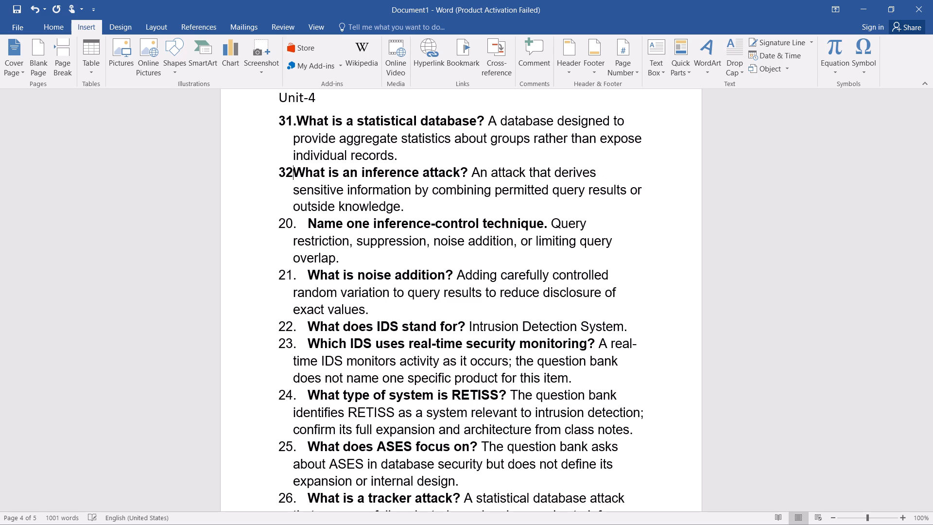
key(period)
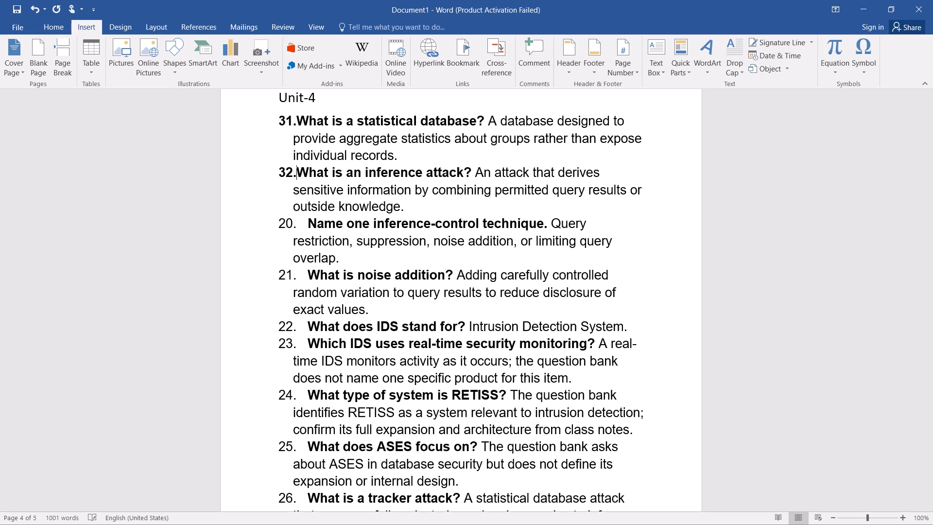
Replace the automatic numbers of the inference-control technique and noise addition questions with manual "33." and "34.", removing their first-line indents.
key(Down)
key(Down)
key(Down)
key(BackSpace)
key(BackSpace)
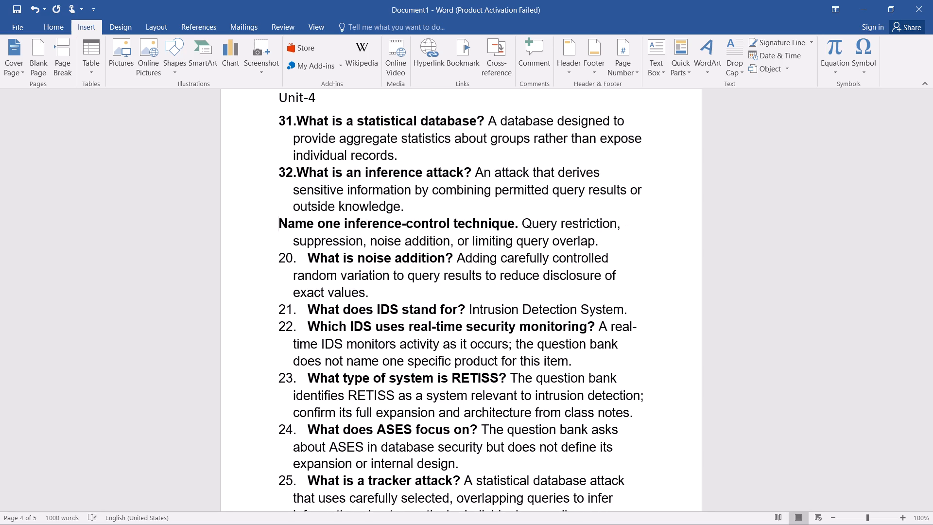
key(3)
key(3)
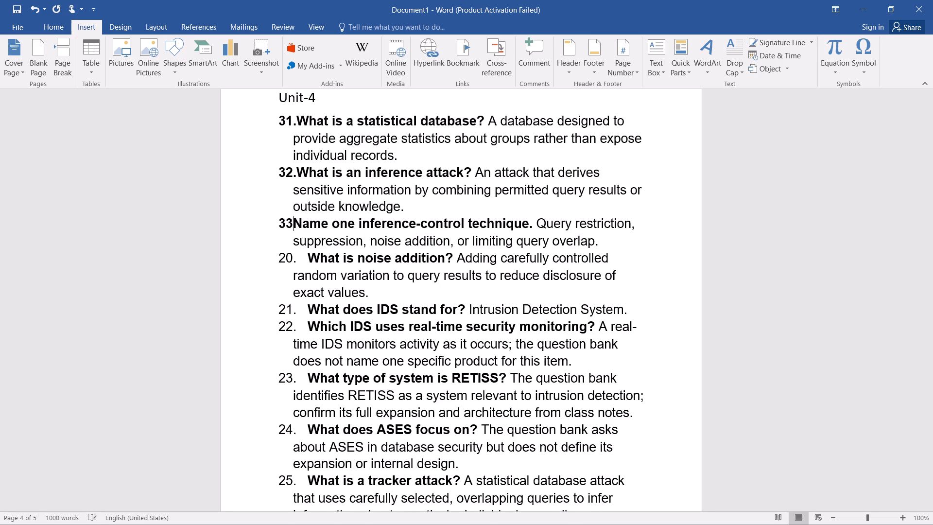
key(period)
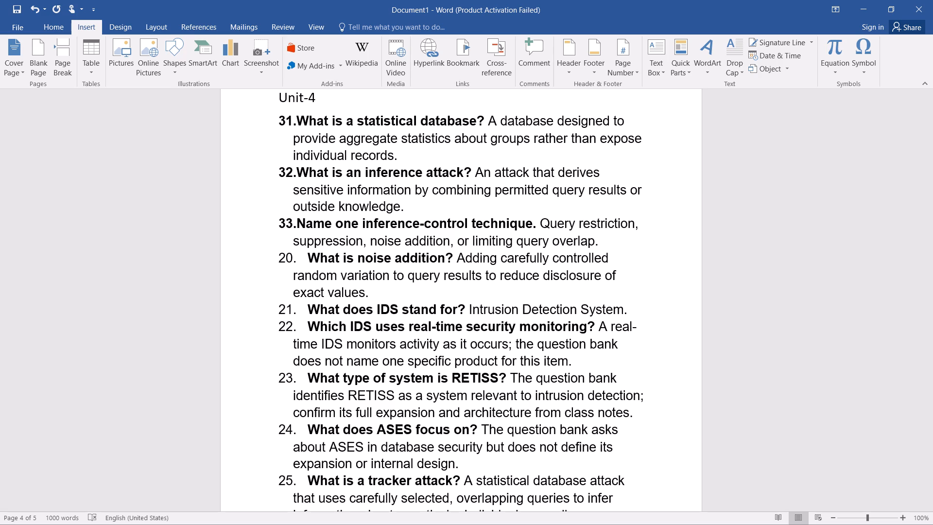
key(Down)
key(Down)
key(BackSpace)
key(BackSpace)
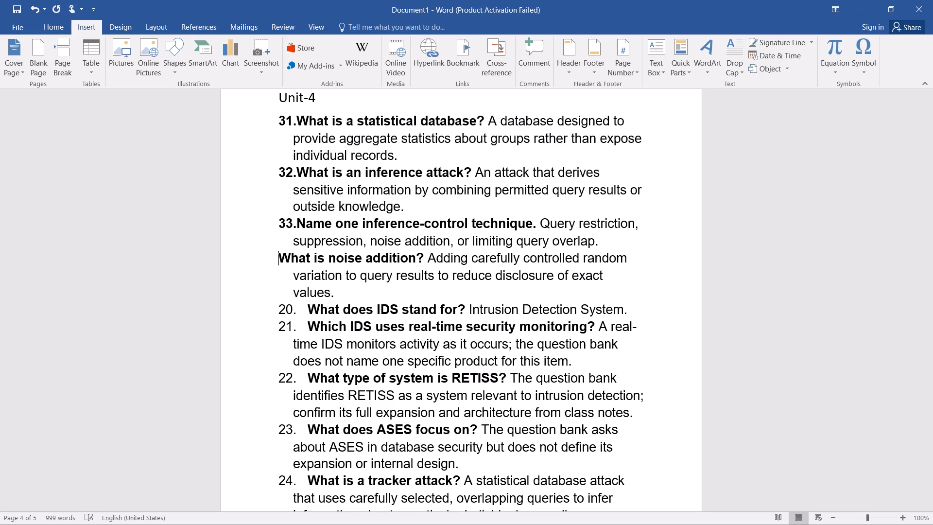
text(34)
key(period)
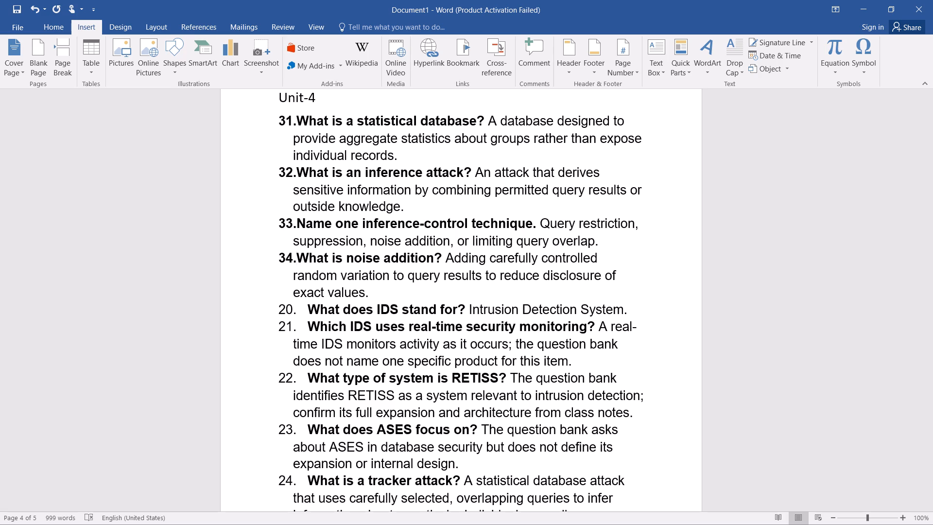
Replace the automatic number of "What does IDS stand for?" with a manual "35." and remove its first-line indent.
key(Down)
key(Down)
key(Down)
key(BackSpace)
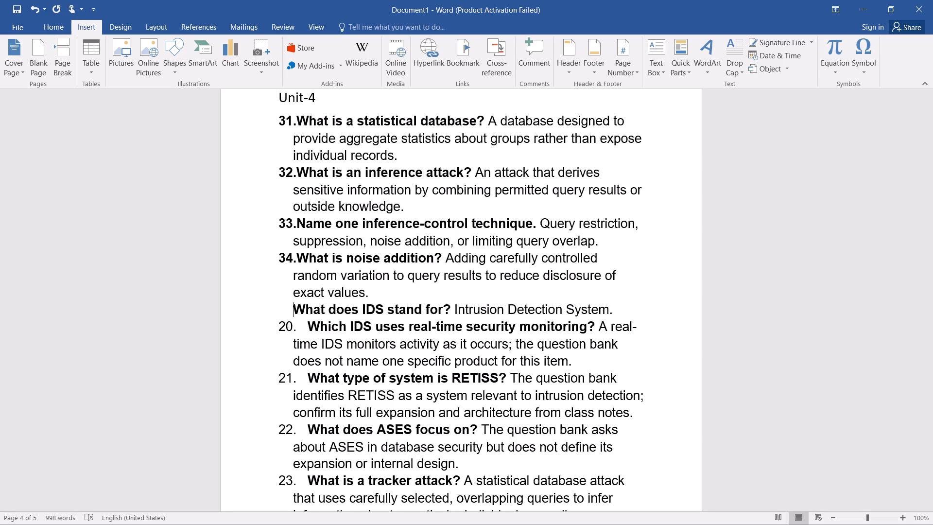
text(35.)
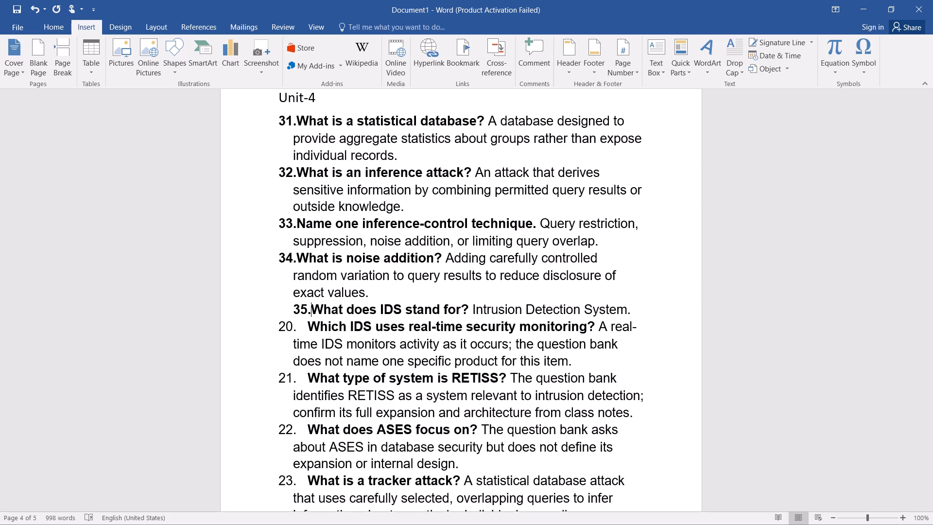
key(Left)
key(Left)
key(Left)
key(BackSpace)
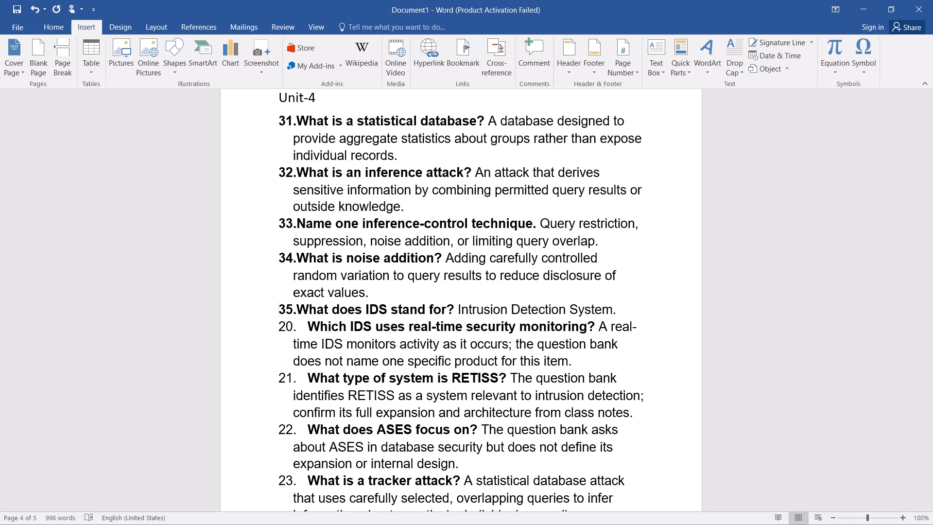
Replace the automatic number of the real-time security monitoring question with a manual "36.", remove its first-line indent, and insert a blank line above it.
key(Down)
key(BackSpace)
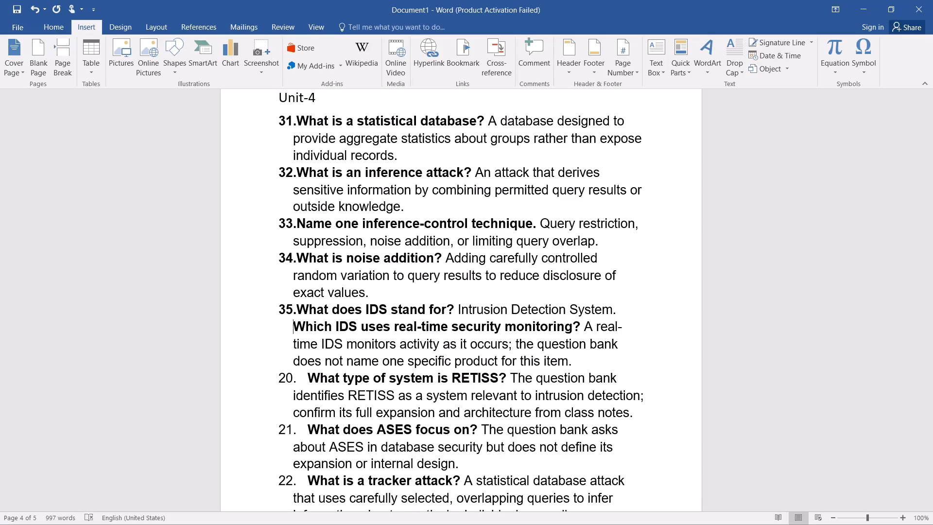
key(BackSpace)
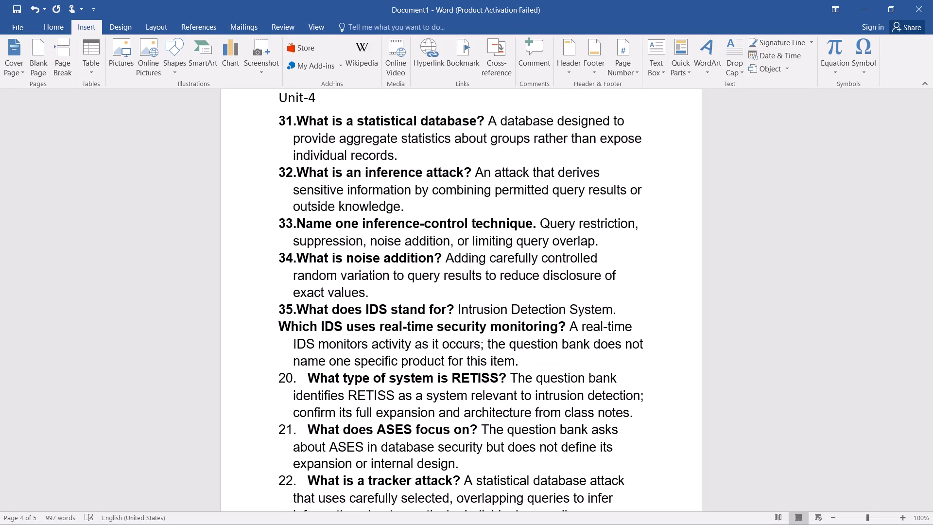
text(36)
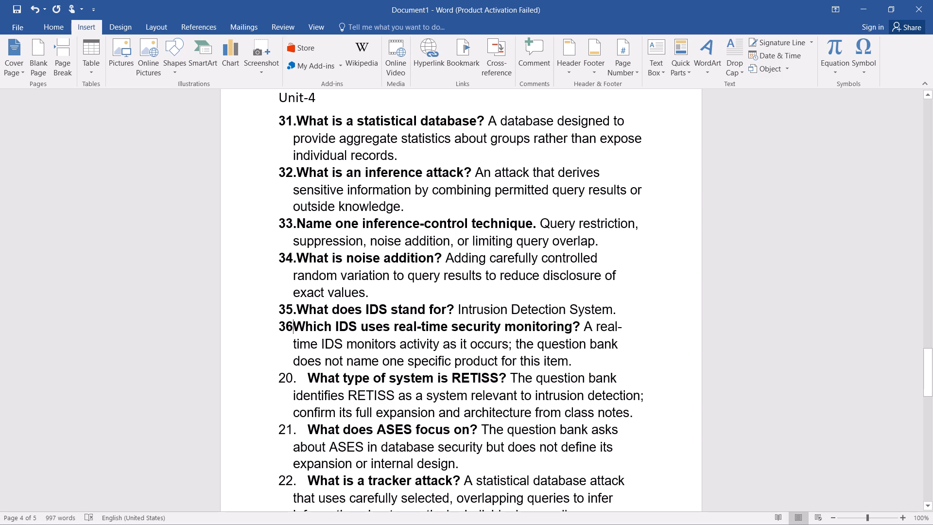
click(620, 312)
key(Return)
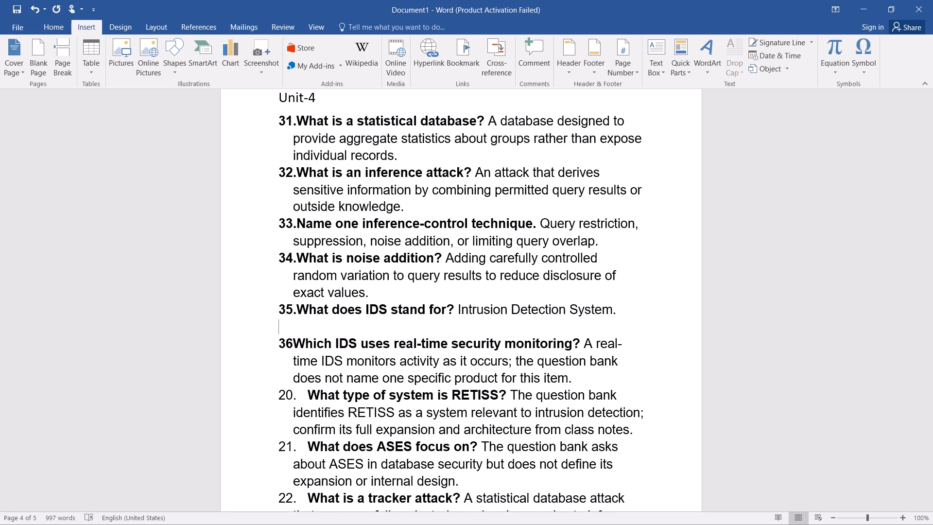
scroll(620, 312, right, 1)
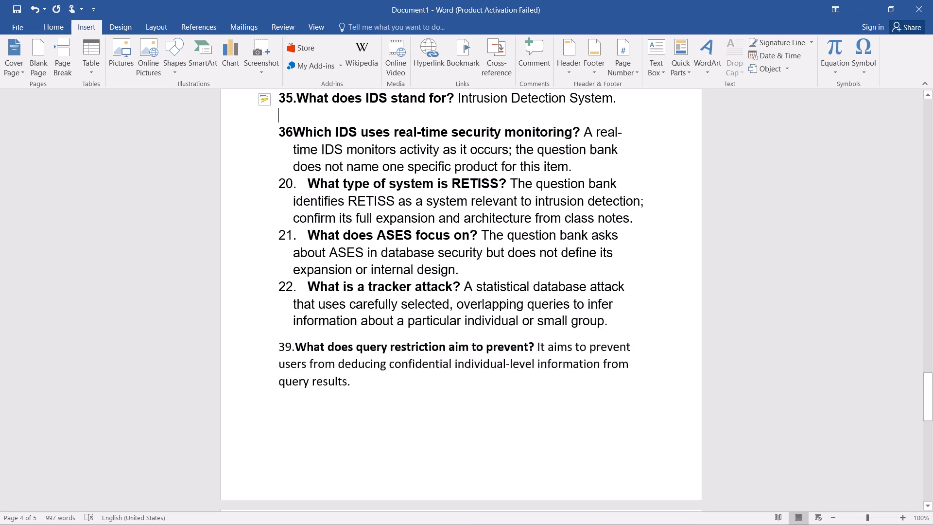
scroll(620, 312, right, 2)
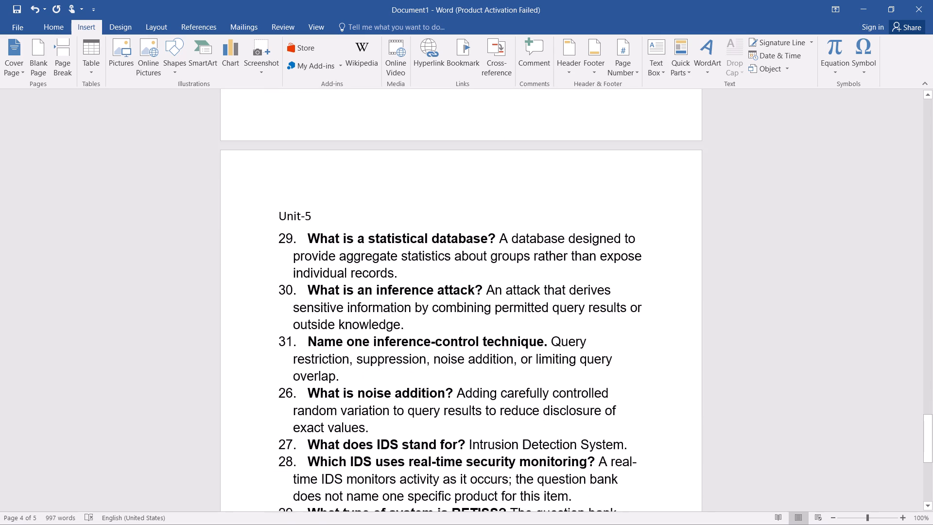
scroll(620, 312, right, 1)
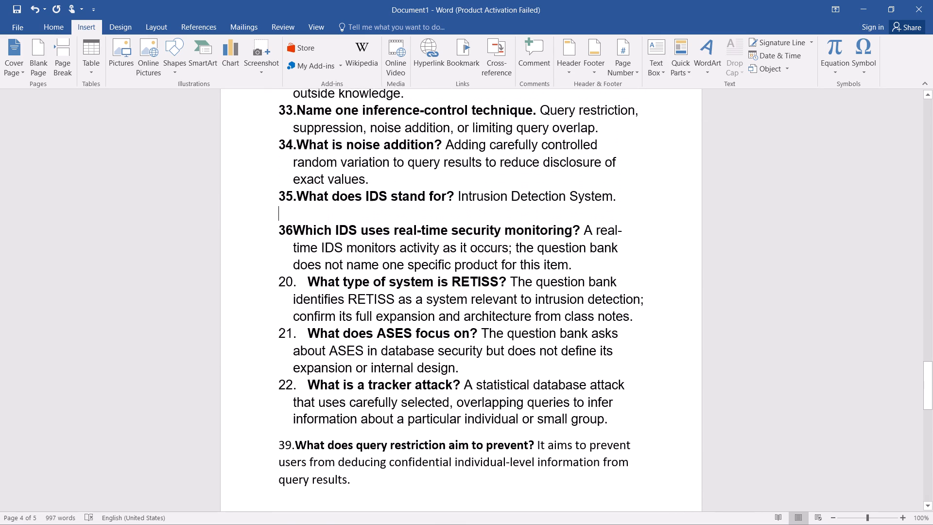
scroll(620, 312, right, 1)
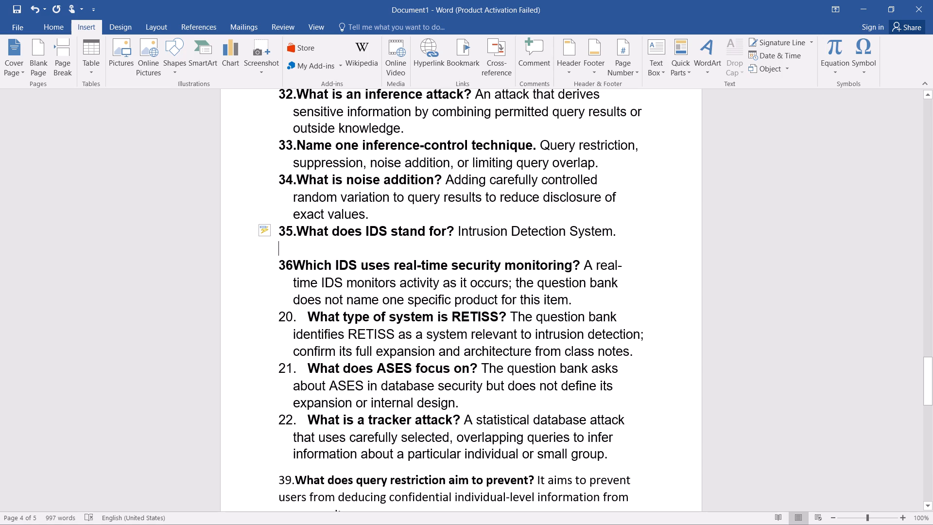
click(292, 267)
key(period)
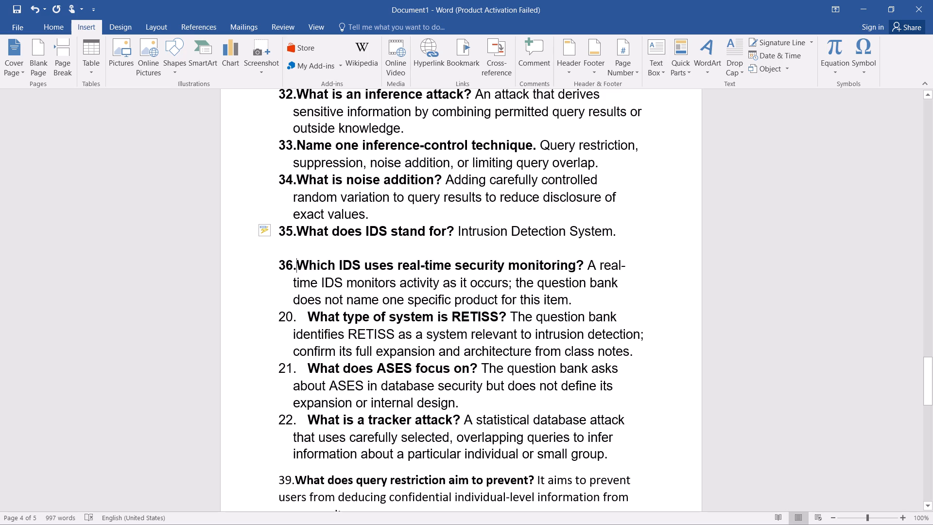
Replace the automatic numbers of the RETISS and ASES questions with manual "37." and "38.", removing their first-line indents.
click(306, 314)
key(BackSpace)
key(BackSpace)
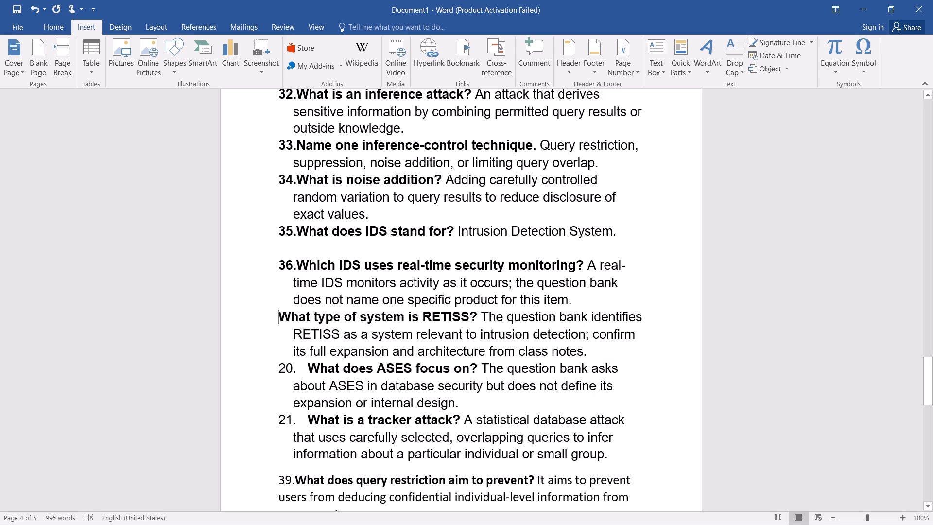
text(37)
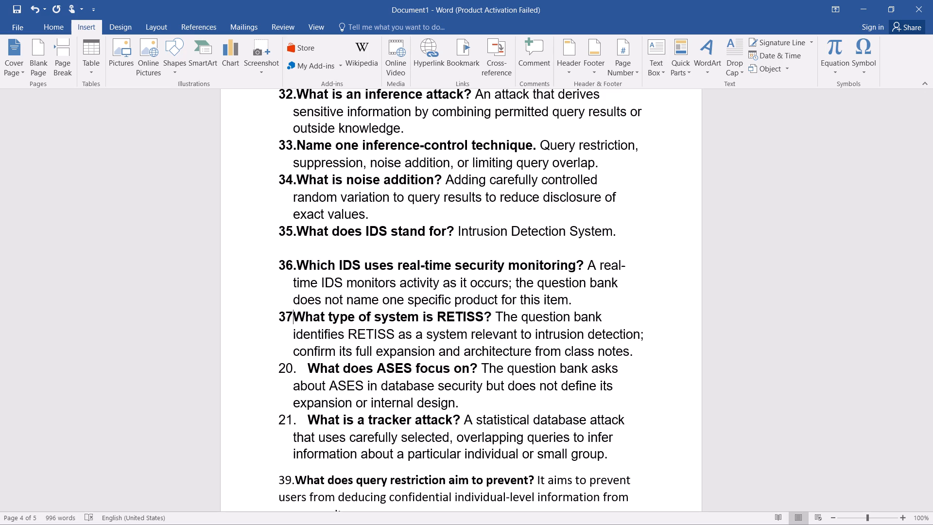
key(period)
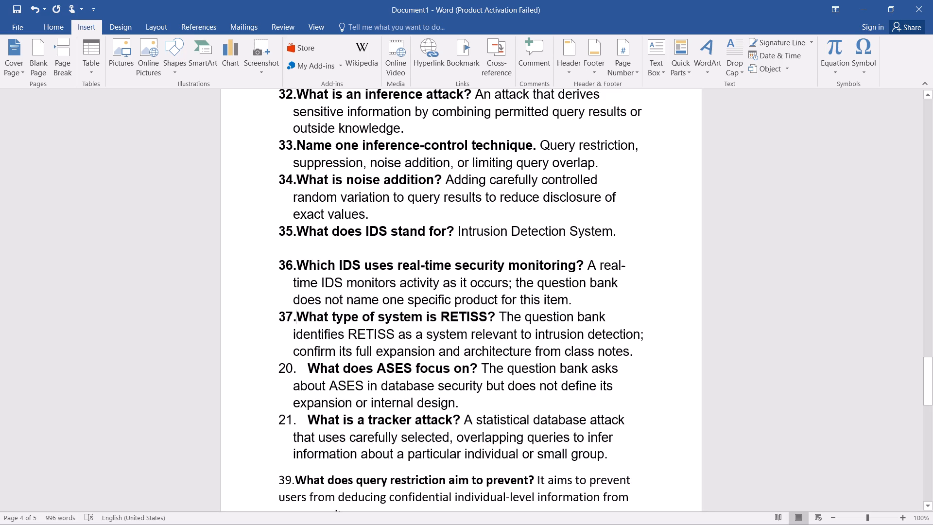
click(305, 365)
key(BackSpace)
key(BackSpace)
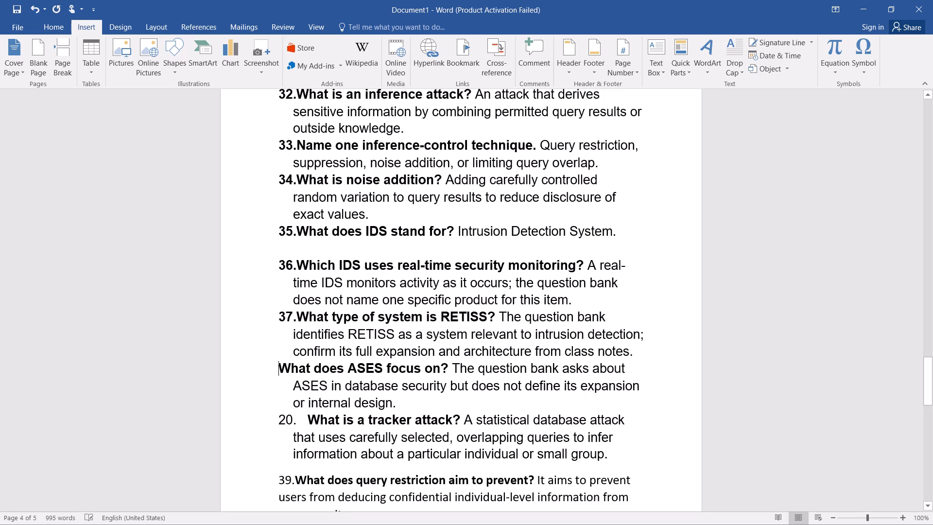
text(38)
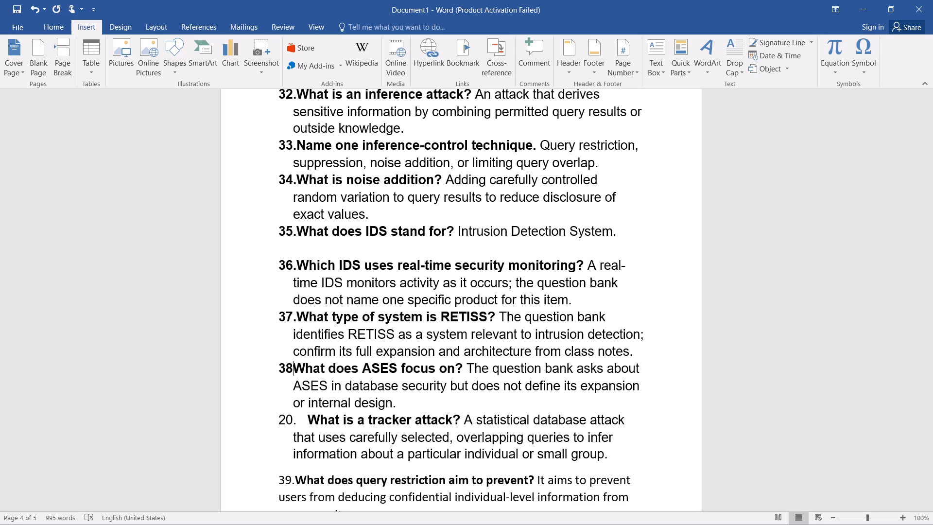
key(period)
Replace the automatic number of "What is a tracker attack?" with a manual "39." and remove its first-line indent.
click(305, 365)
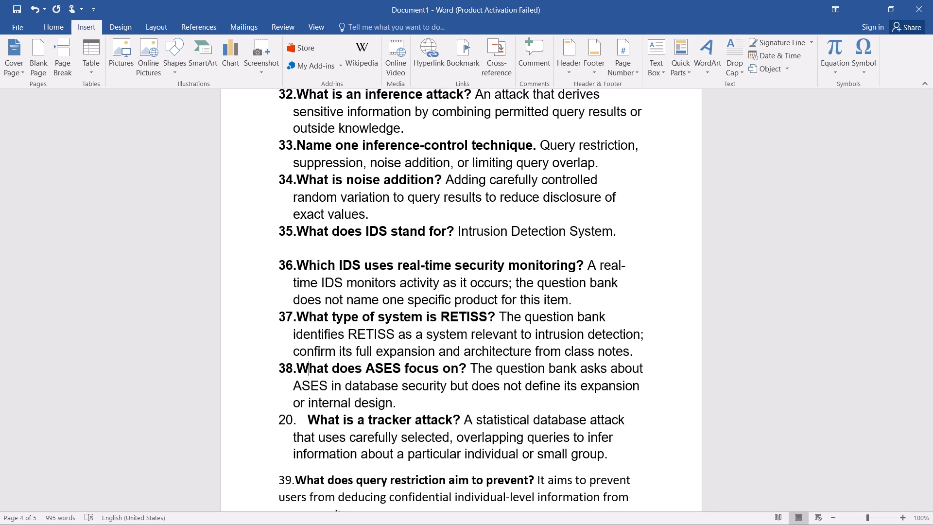
key(Down)
key(Down)
key(Down)
key(BackSpace)
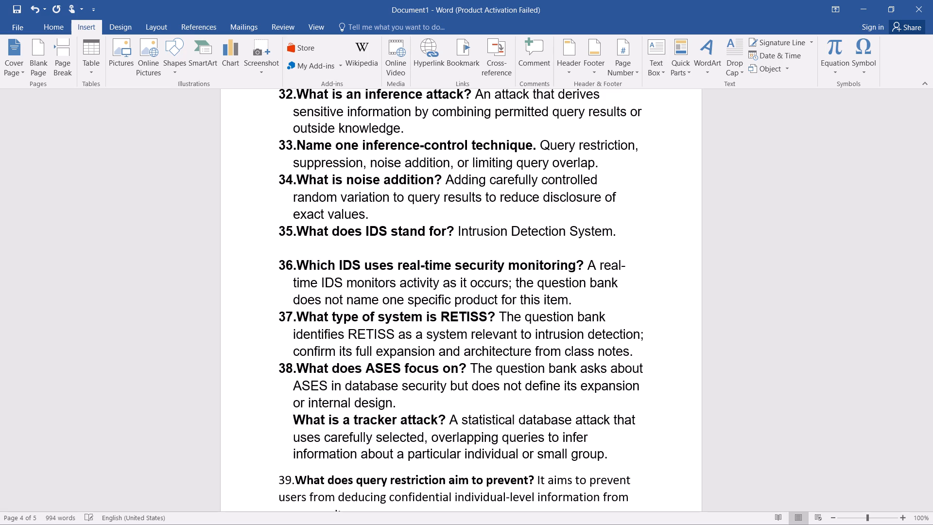
key(BackSpace)
text(39)
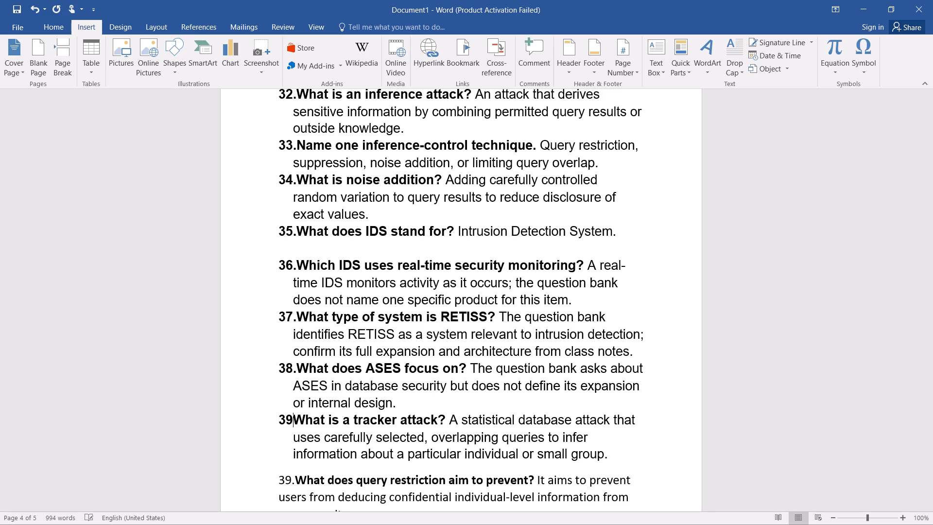
key(period)
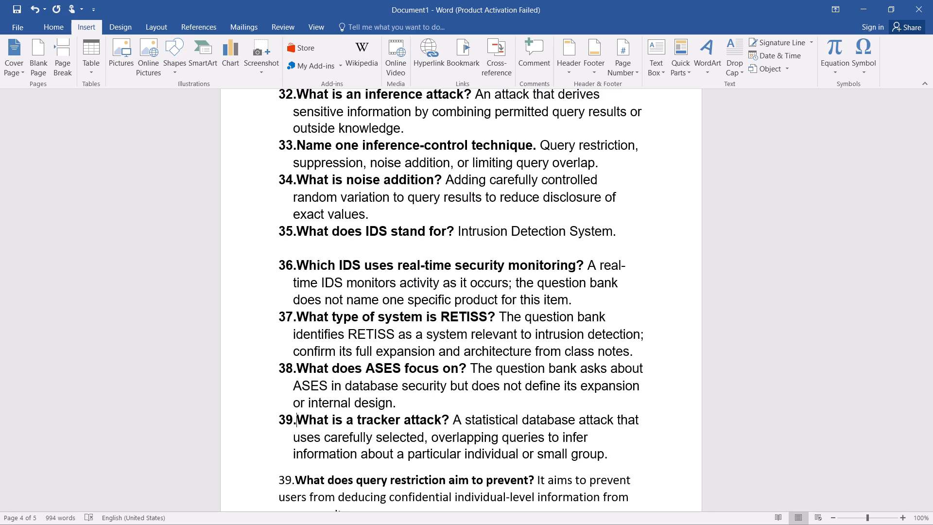
Renumber the question "What does query restriction aim to prevent?" as "40.".
key(Down)
key(Down)
key(Down)
key(BackSpace)
key(BackSpace)
key(BackSpace)
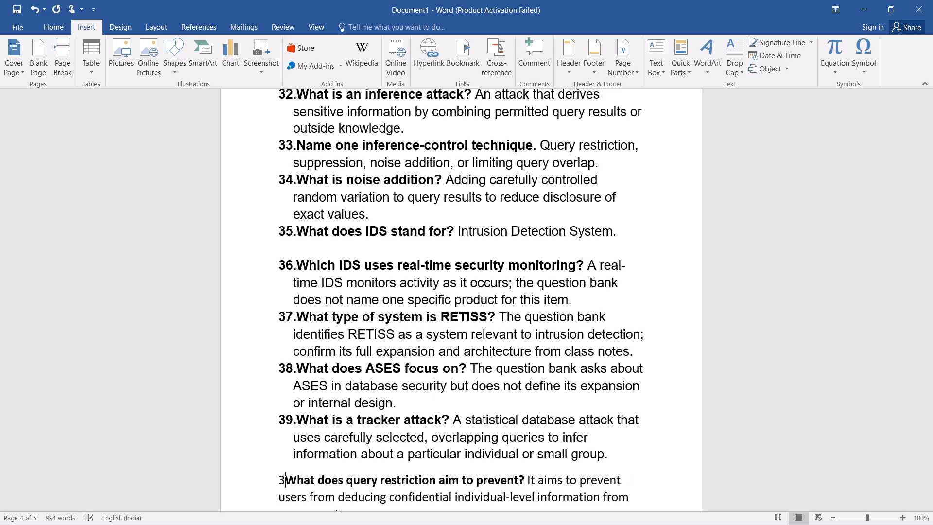
text(40)
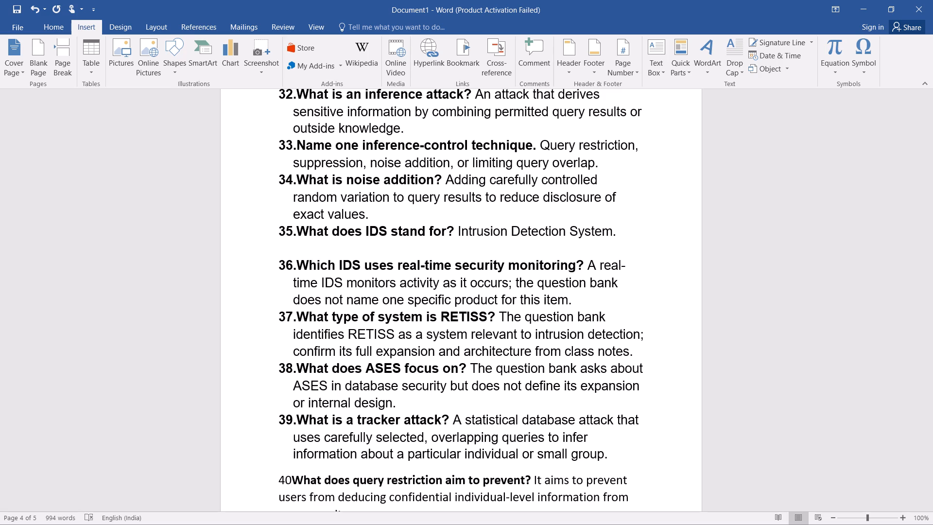
key(period)
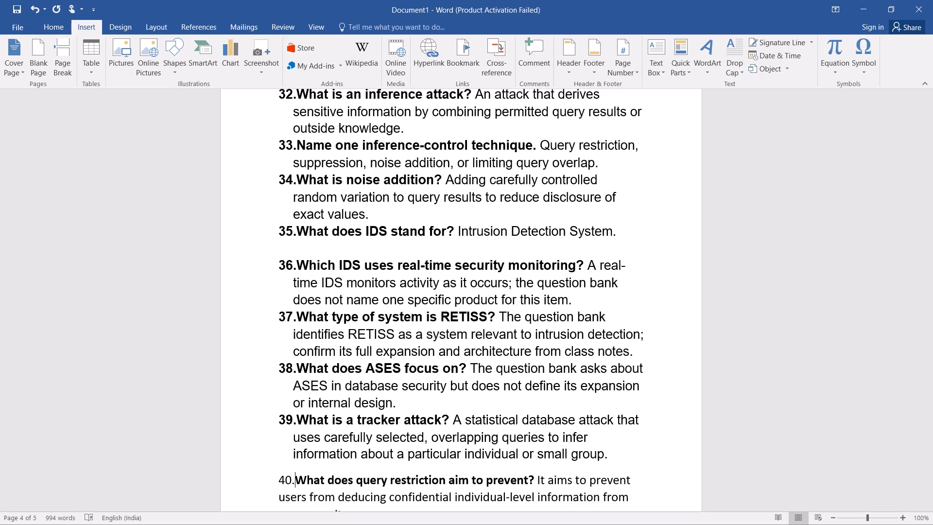
Under Unit-5, replace the automatic number of "What is a statistical database?" with a manual "41." and remove its first-line indent.
key(Down)
key(Down)
key(Down)
key(Down)
key(Down)
key(Down)
key(Down)
key(Down)
key(Down)
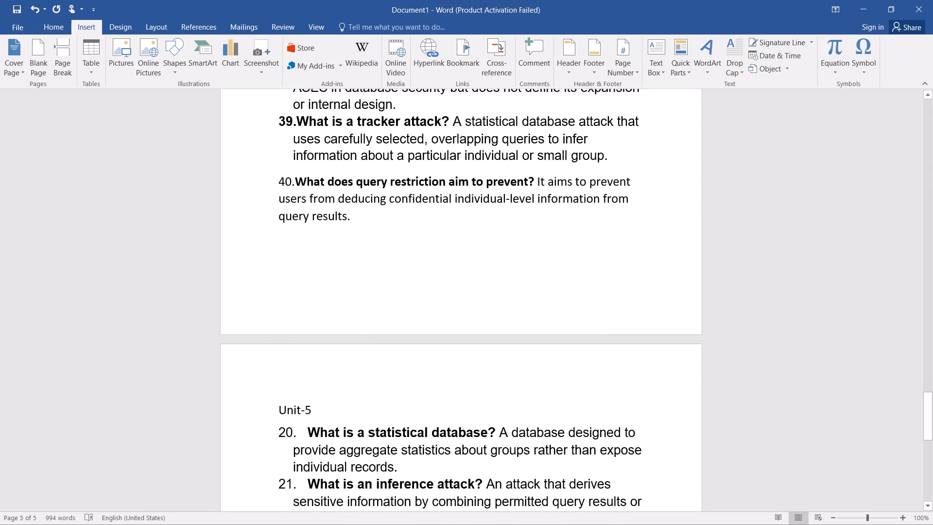
key(Up)
key(Up)
key(Up)
key(Up)
key(BackSpace)
key(BackSpace)
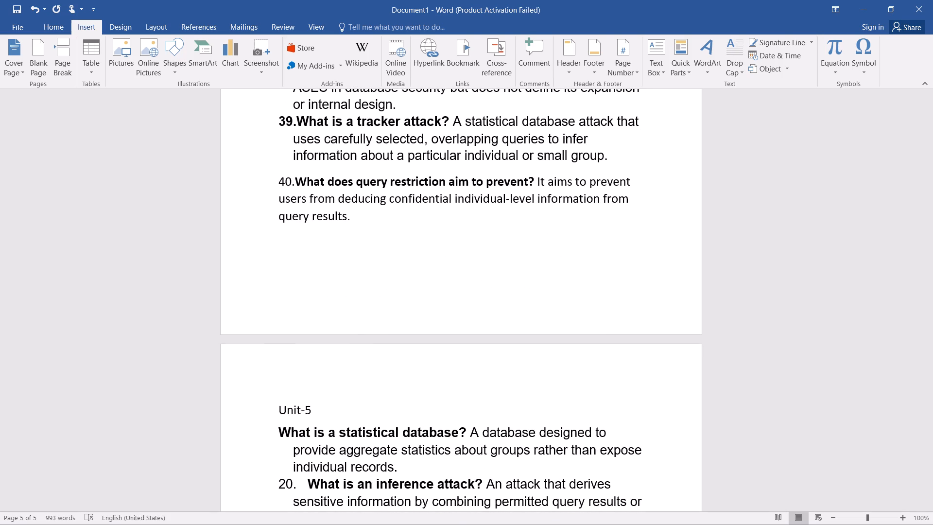
text(41)
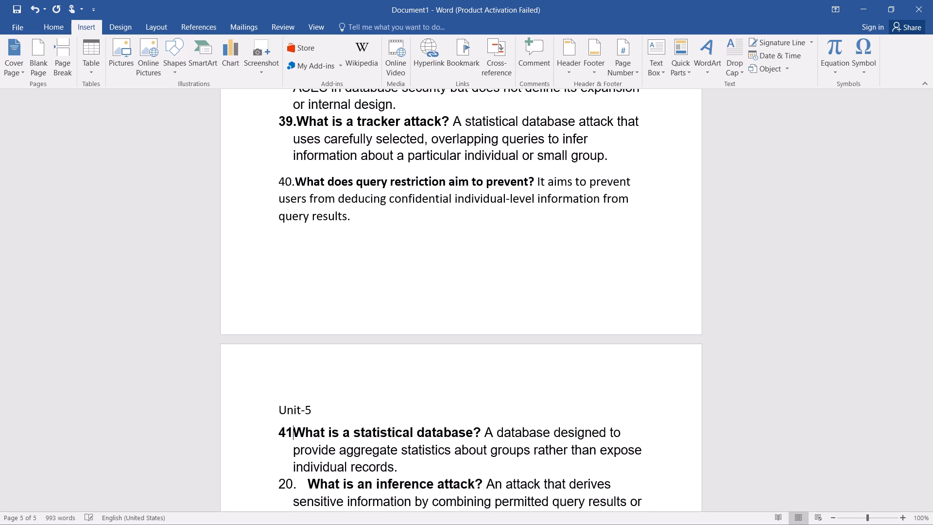
key(period)
Replace the automatic number of "What is an inference attack?" with a manual "42." and remove its first-line indent.
key(Down)
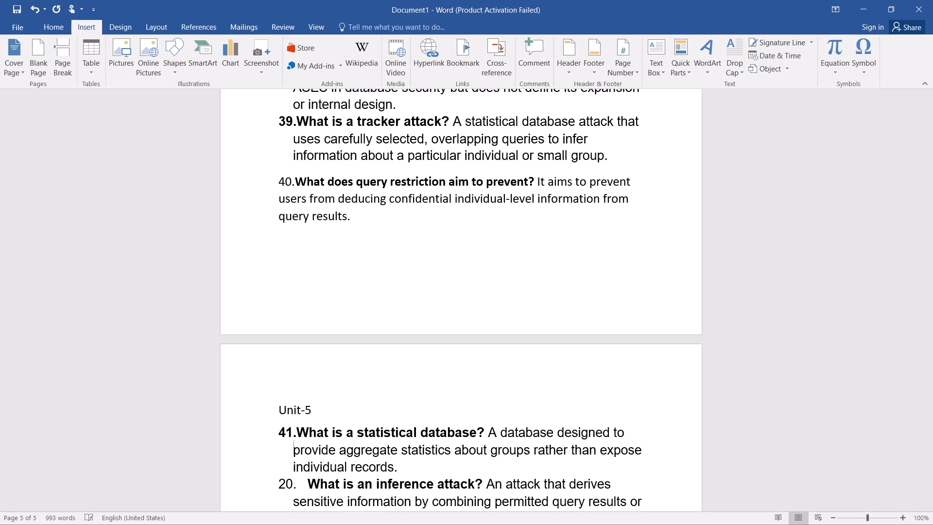
key(Down)
key(Down)
key(BackSpace)
key(BackSpace)
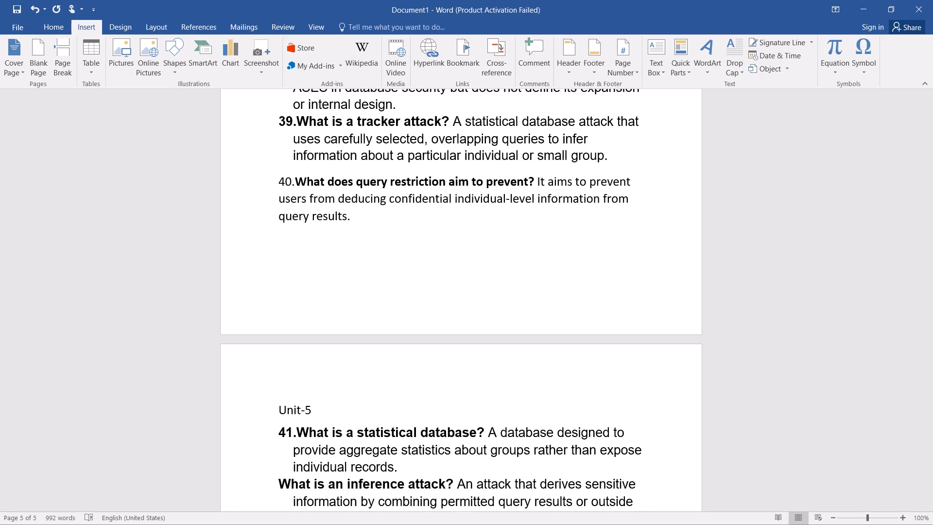
text(42)
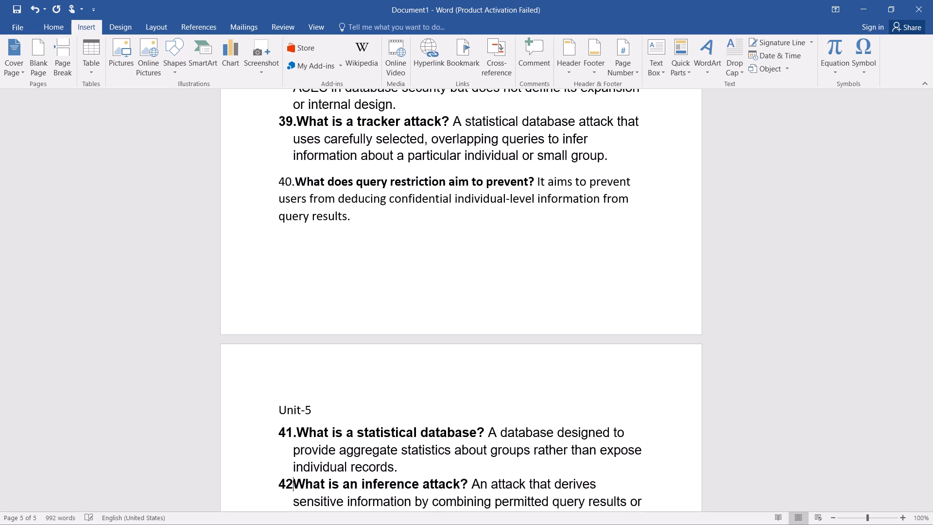
key(period)
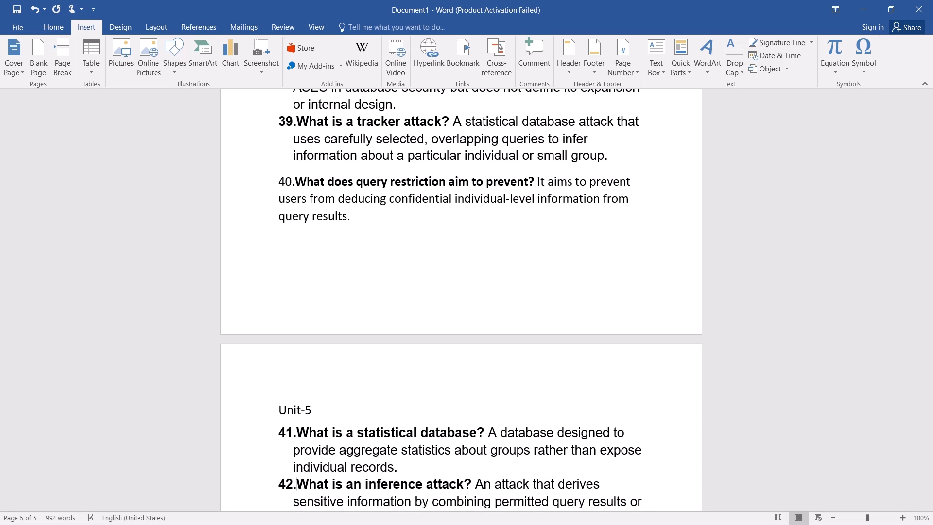
Replace the automatic number of "Name one inference-control technique." with a manual "43." and remove its first-line indent.
key(Down)
key(Down)
key(Down)
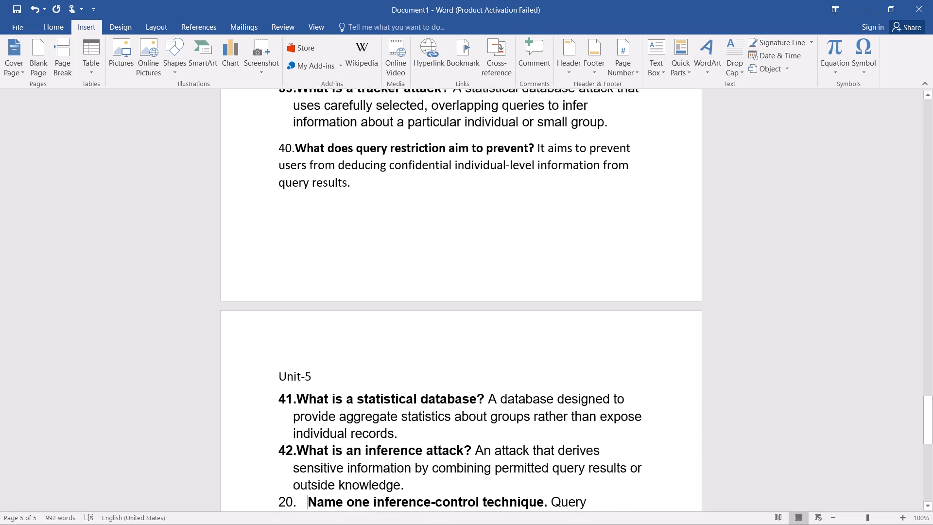
key(Down)
key(Up)
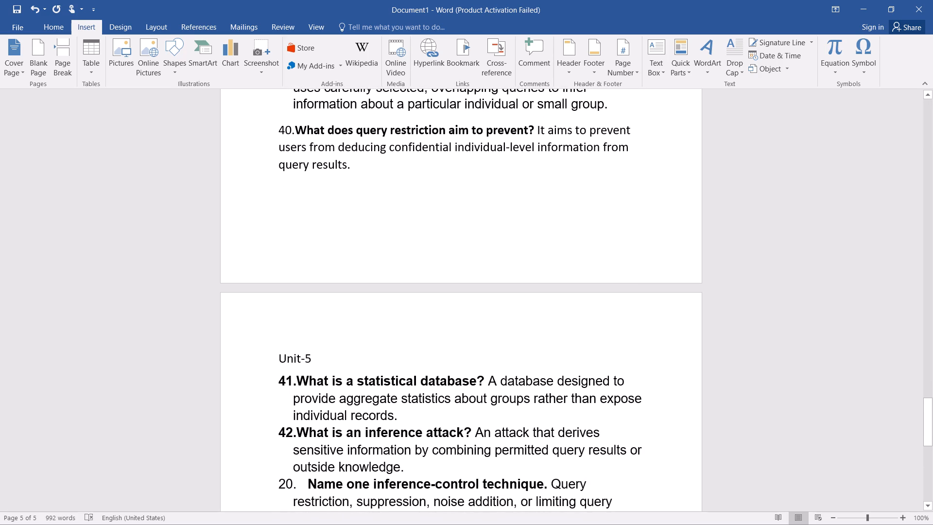
key(BackSpace)
key(BackSpace)
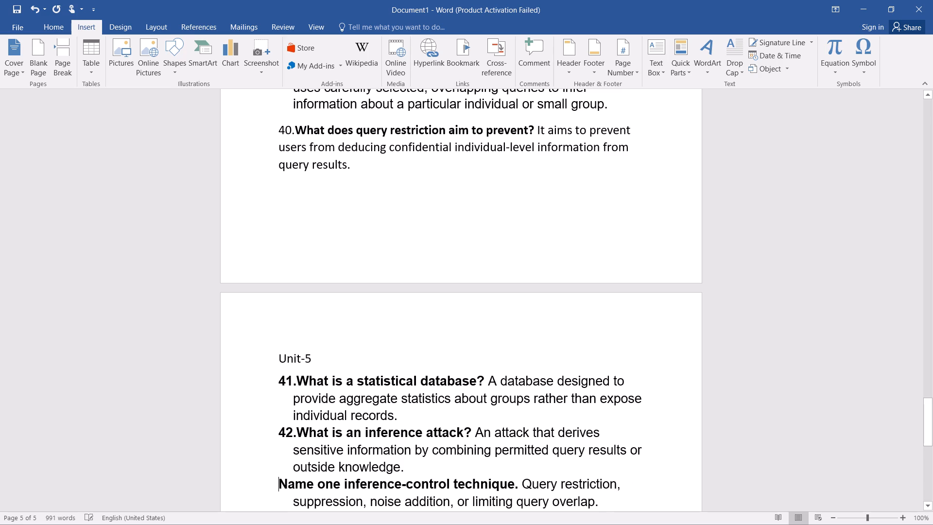
key(4)
key(3)
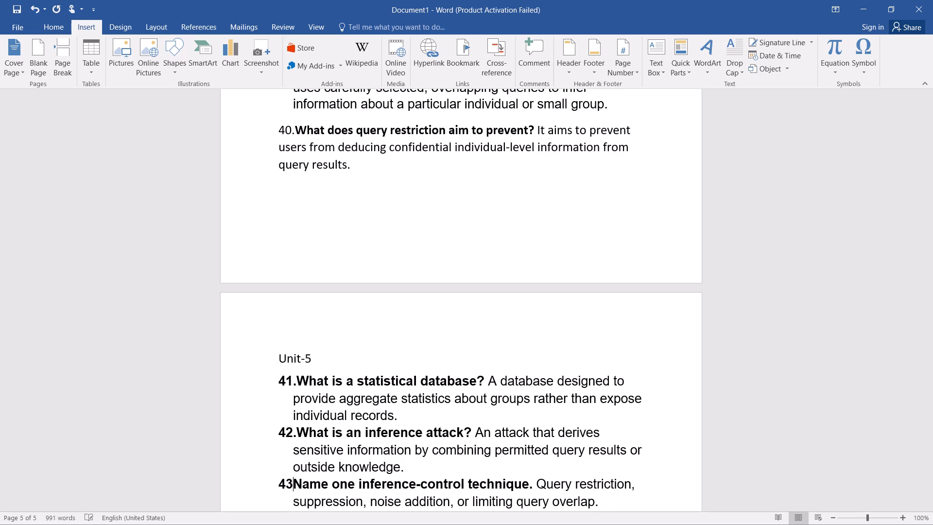
key(period)
Replace the automatic number of "What is noise addition?" with a manual "44." and remove its first-line indent.
key(Down)
key(Down)
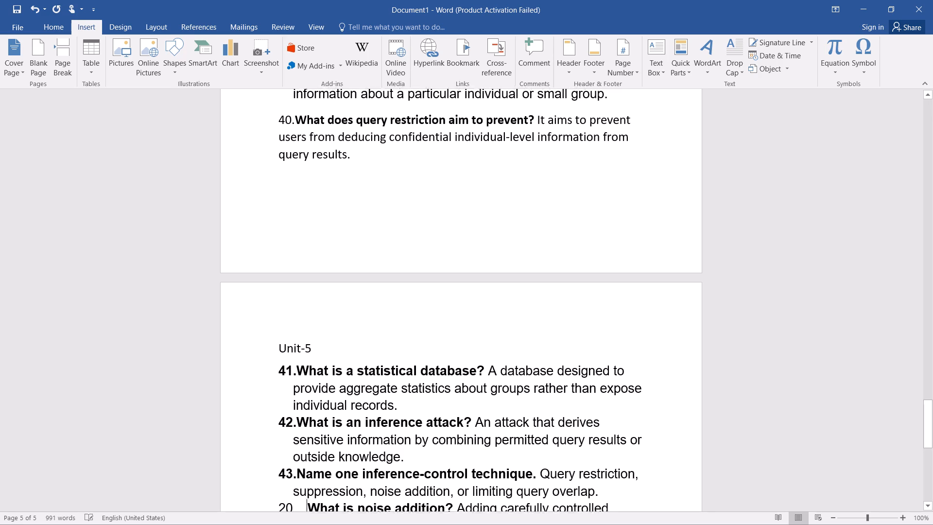
key(Down)
key(Down)
key(Down)
key(Down)
key(Down)
key(Down)
key(Down)
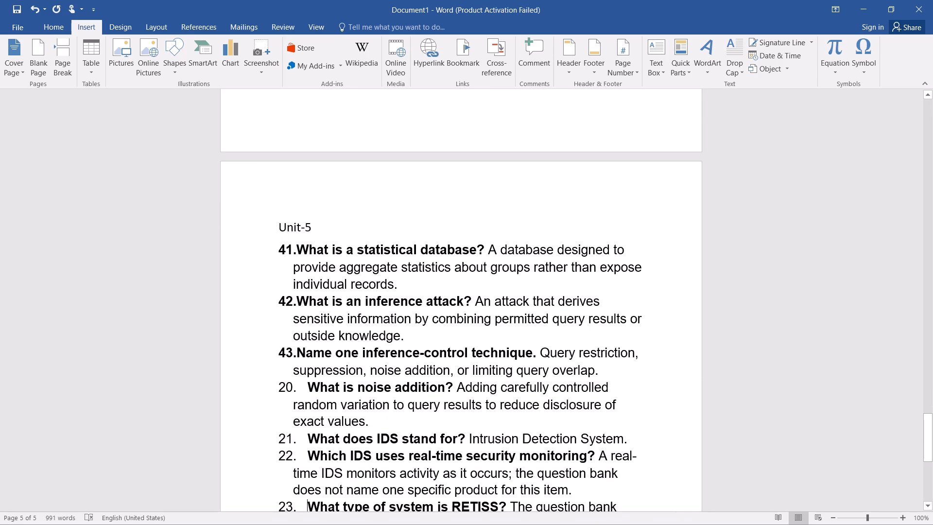
key(Up)
key(Up)
key(Up)
key(Up)
key(Up)
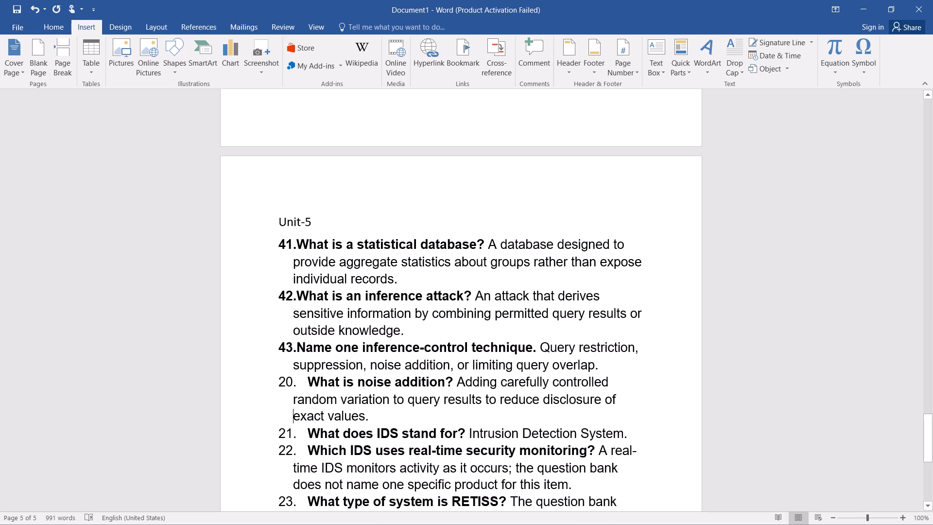
key(Up)
key(Up)
key(BackSpace)
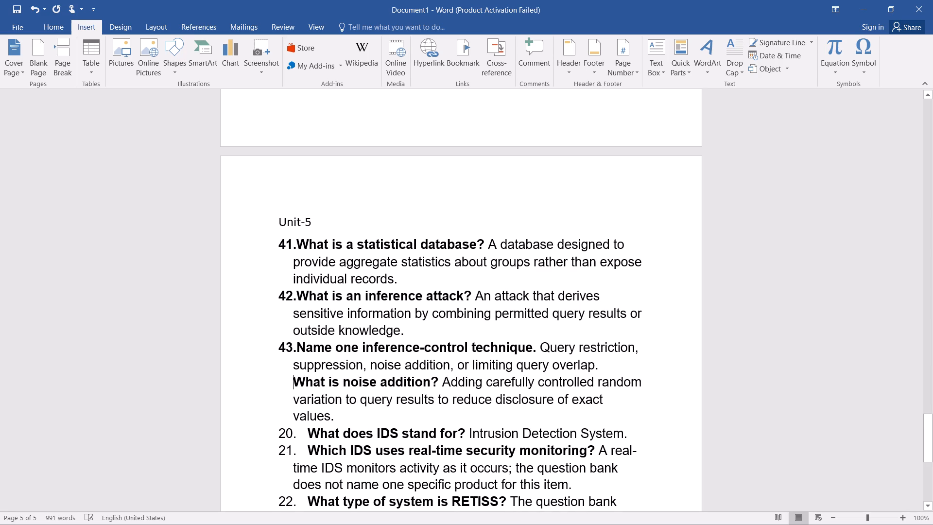
key(BackSpace)
text(44)
key(period)
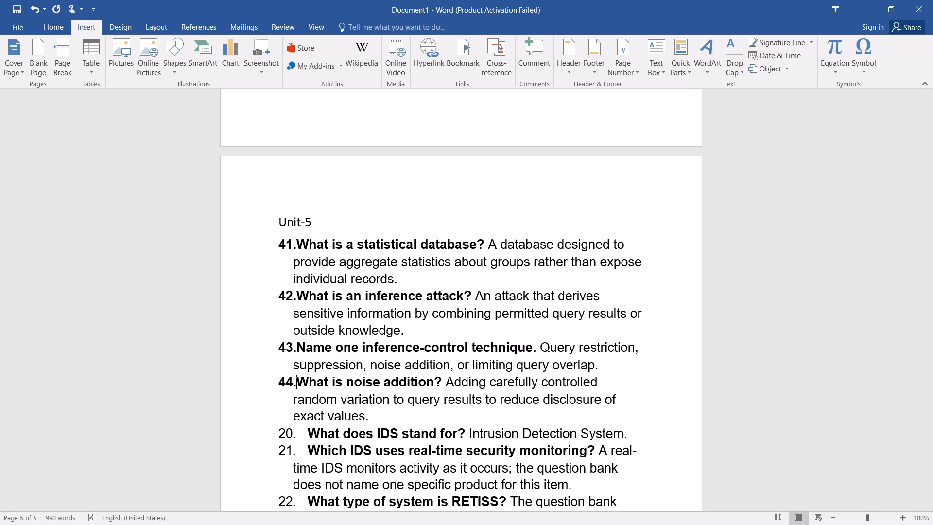
Replace the automatic numbers of the IDS abbreviation and real-time IDS monitoring questions with manual "45." and "46.", removing their first-line indents.
key(Down)
key(Down)
key(Down)
key(BackSpace)
key(BackSpace)
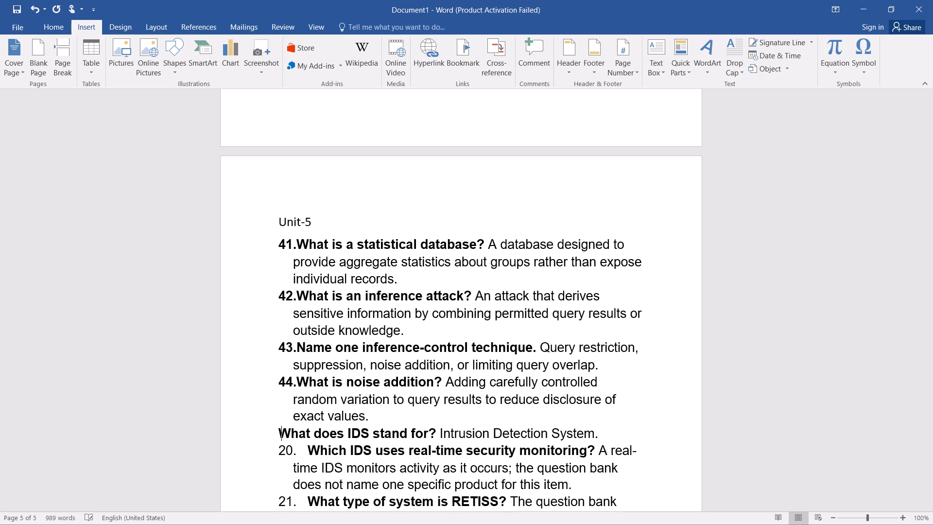
text(45)
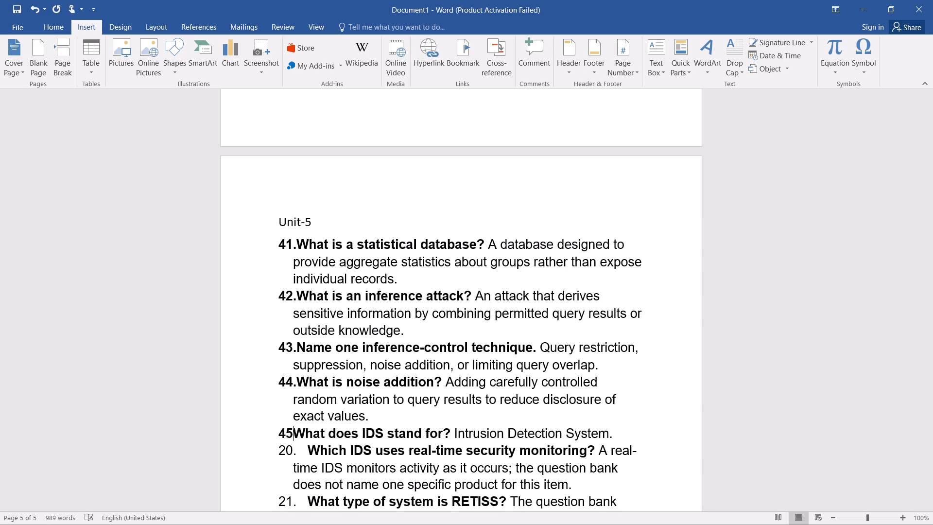
key(period)
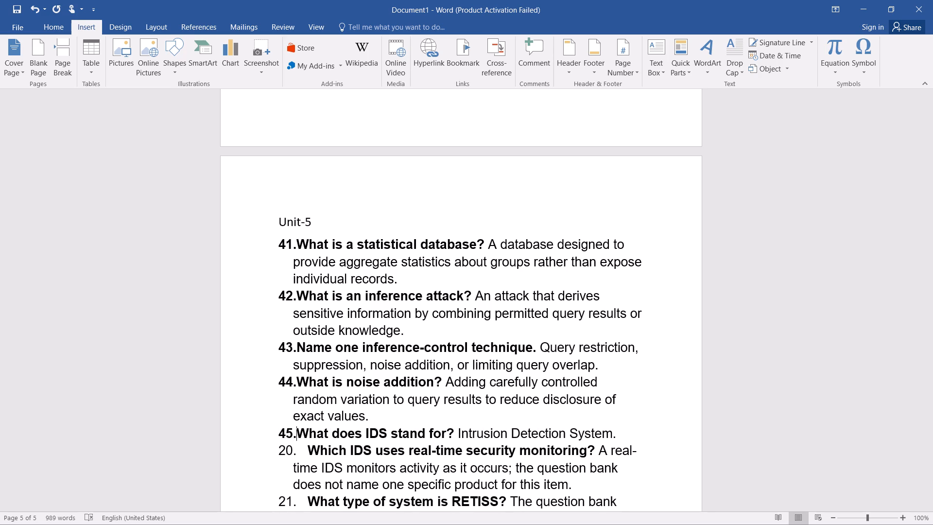
key(Down)
key(BackSpace)
key(BackSpace)
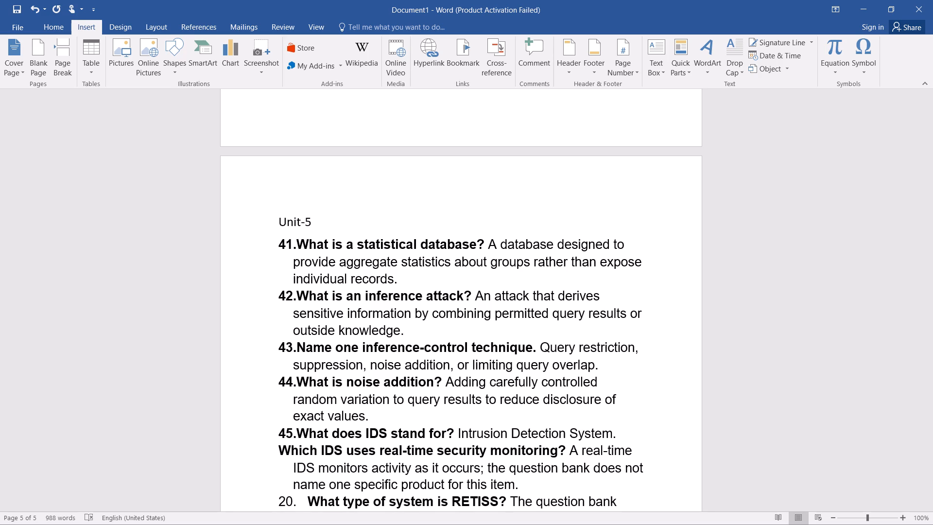
text(46.)
Under Unit-5, replace the automatic number of "What type of system is RETISS?" with a manual "47." and remove its first-line indent.
key(Down)
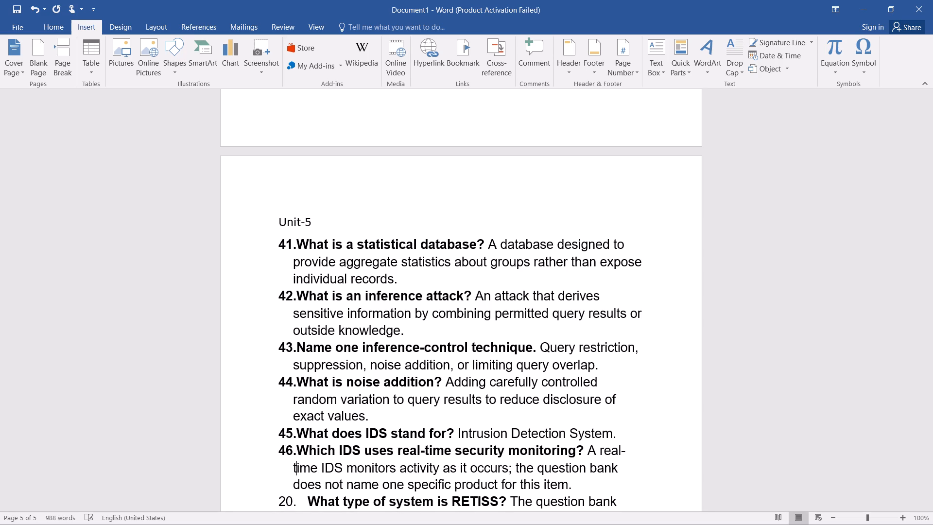
key(Down)
key(Down)
key(BackSpace)
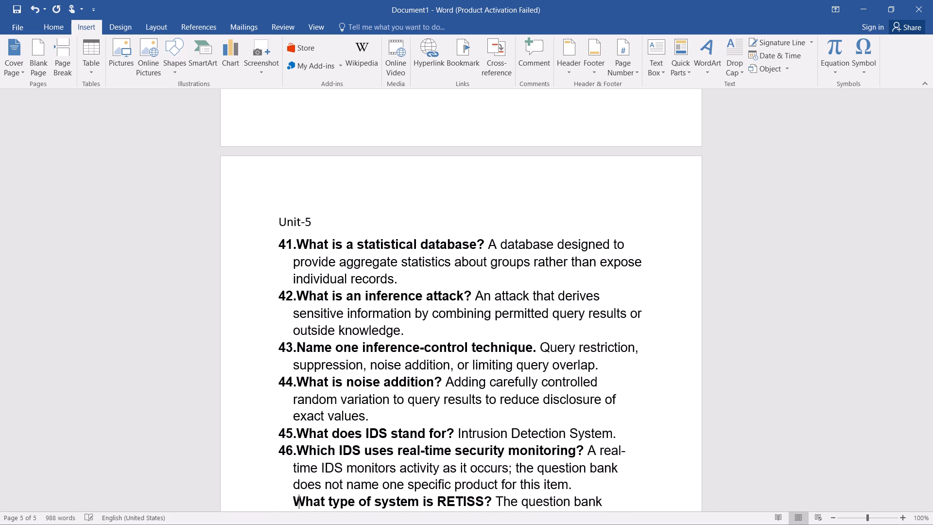
key(BackSpace)
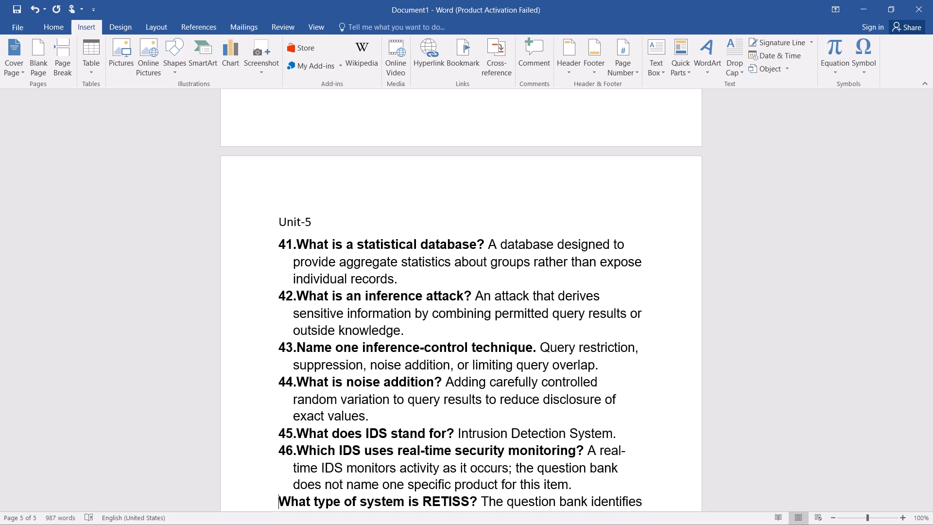
key(4)
key(7)
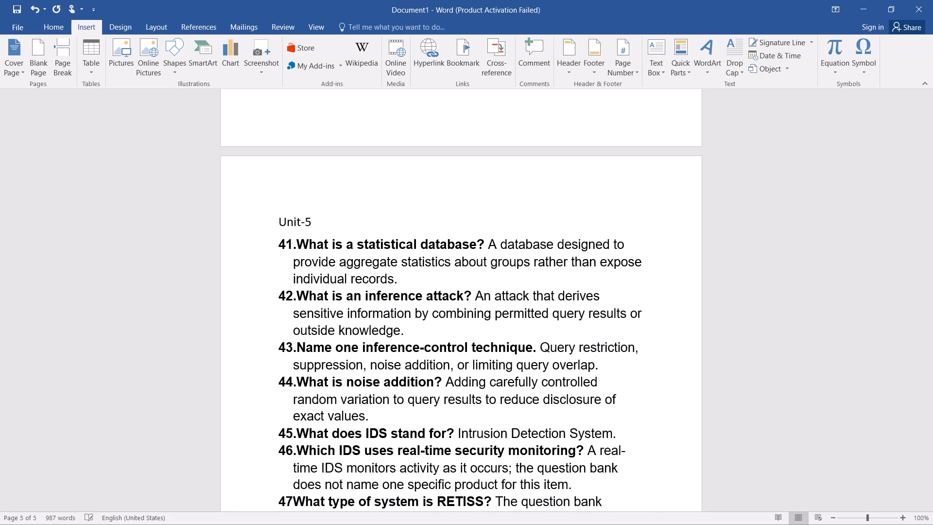
key(period)
Under Unit-5, replace the automatic number of "What does ASES focus on?" with a manual "48." and remove its first-line indent.
key(Down)
key(Down)
key(Down)
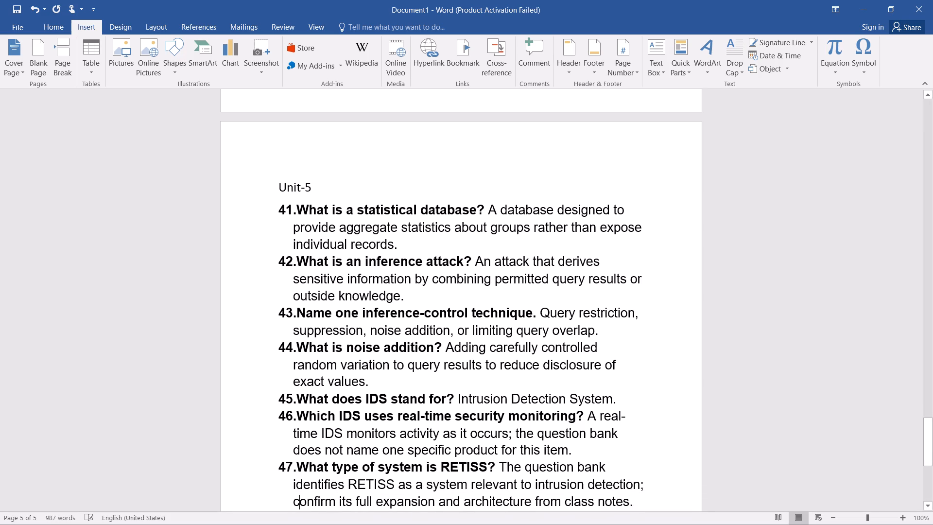
key(Down)
key(Down)
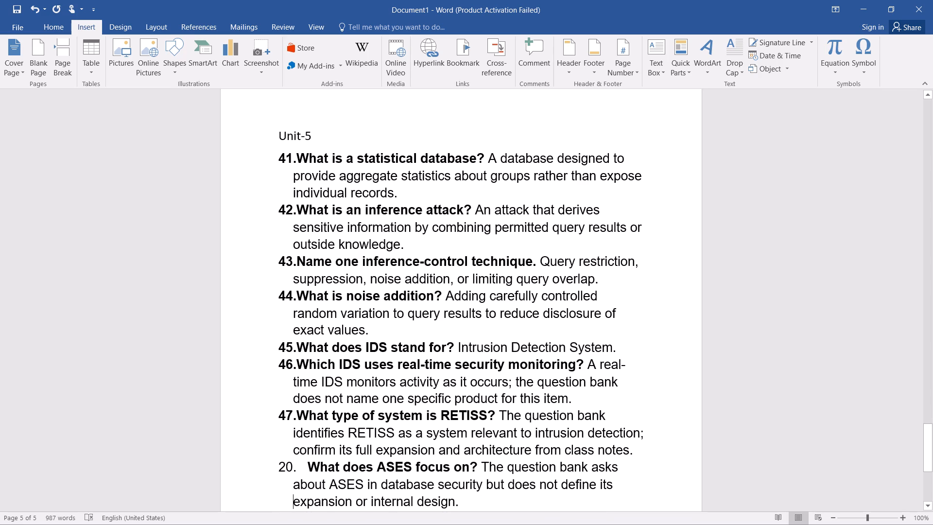
key(Up)
key(Up)
key(BackSpace)
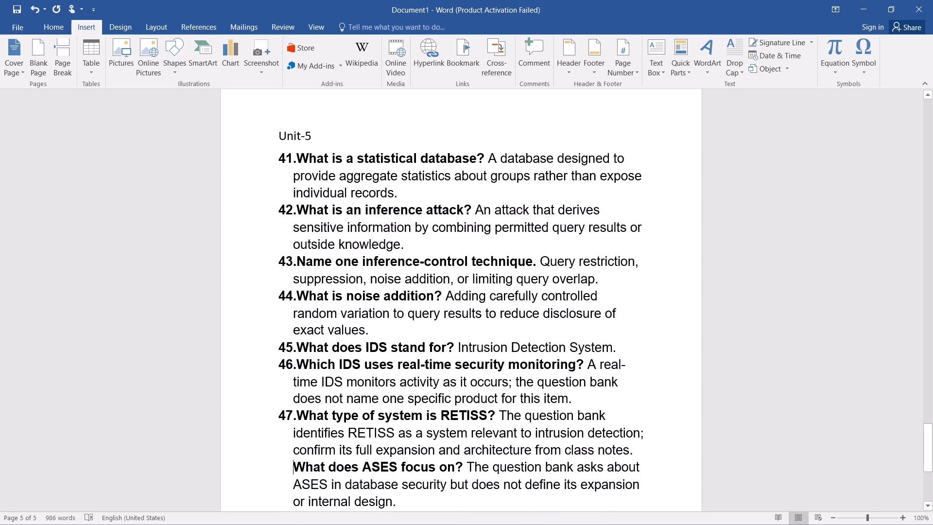
key(BackSpace)
text(48)
key(period)
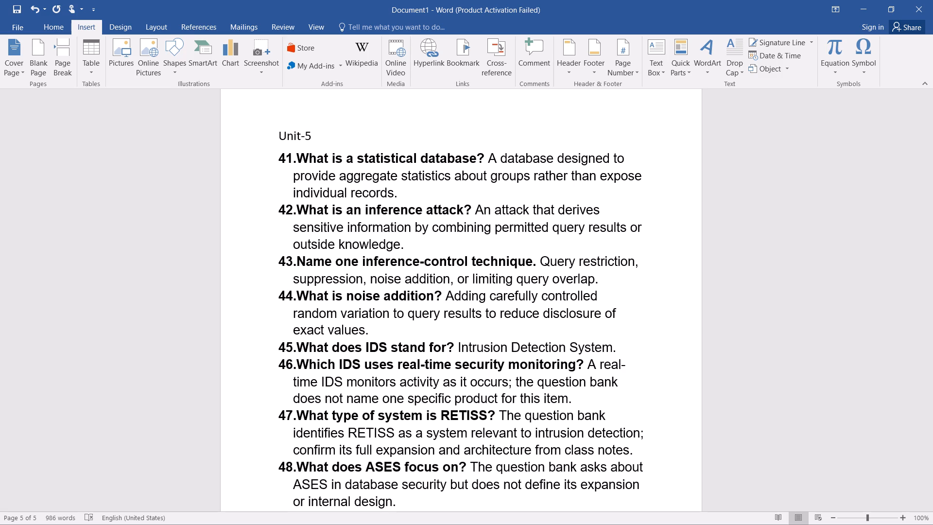
Under Unit-5, replace the automatic number of "What is a tracker attack?" with a manual "49." and remove its first-line indent.
key(Down)
key(Down)
key(Down)
key(Down)
key(Down)
key(Down)
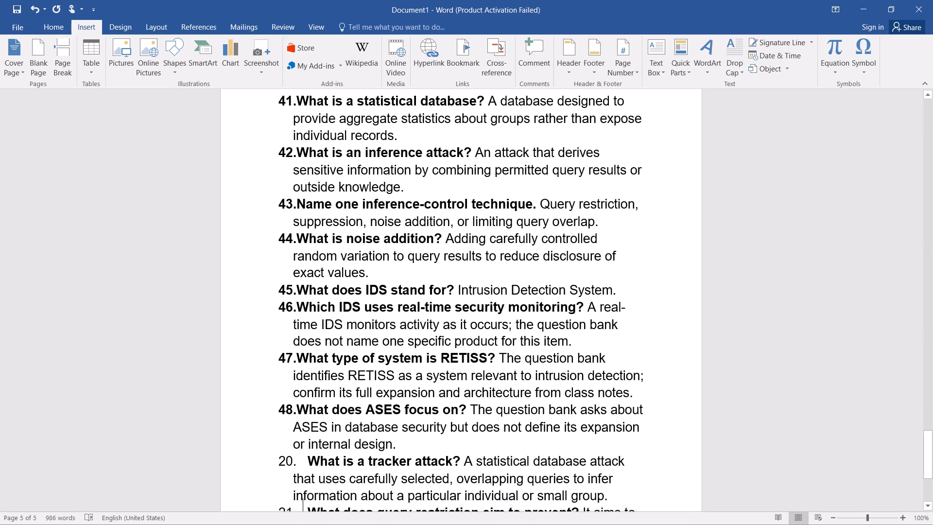
key(Down)
key(Down)
key(Down)
key(Down)
key(Up)
key(Up)
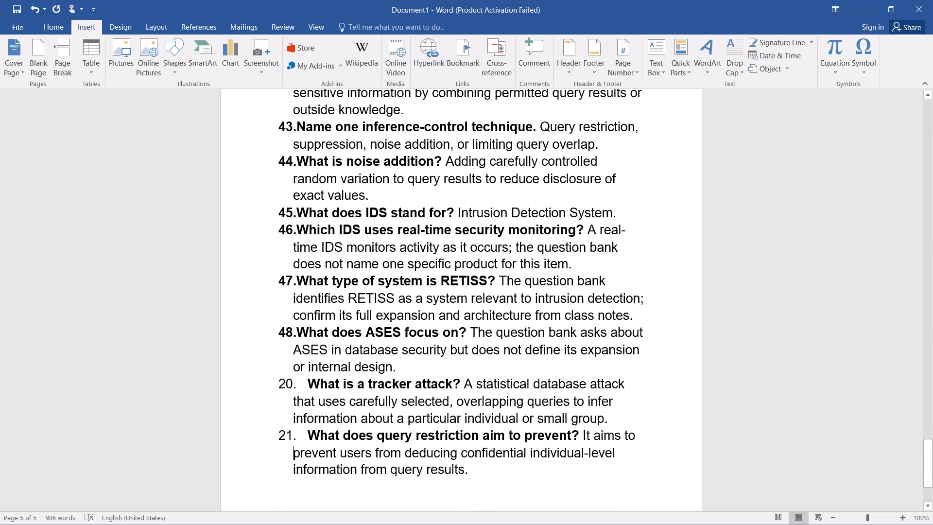
key(Up)
key(Up)
key(Up)
key(Up)
key(BackSpace)
key(BackSpace)
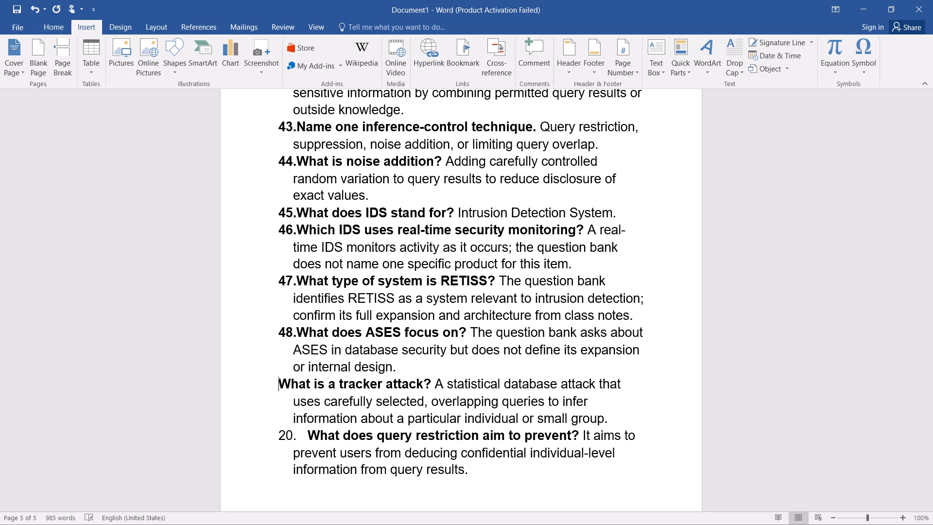
text(49)
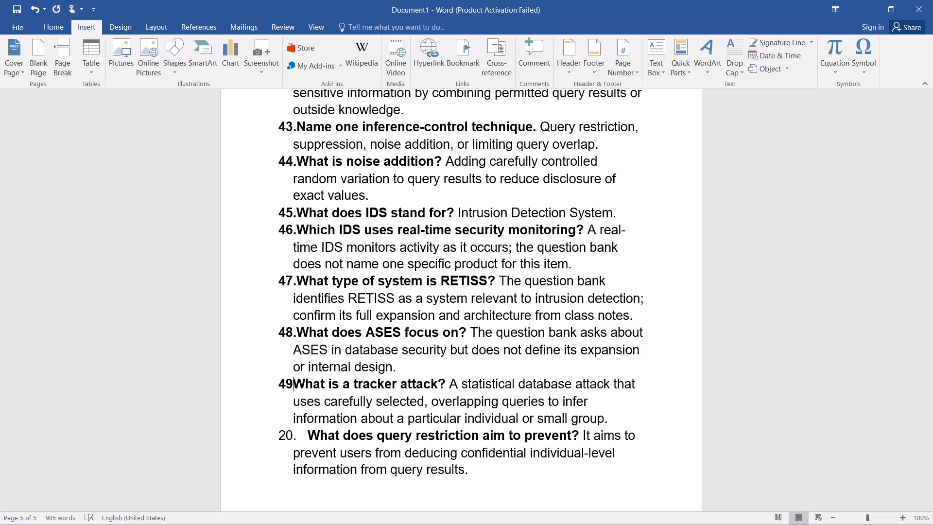
key(period)
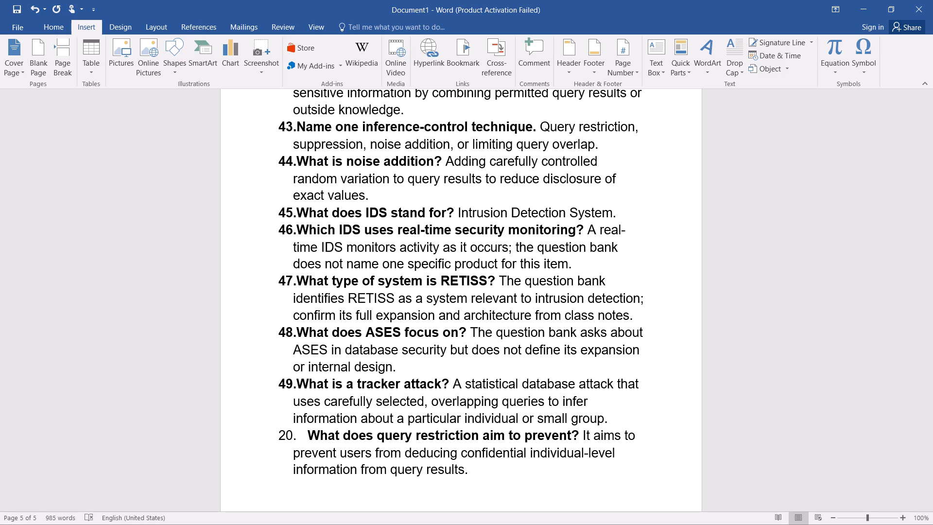
Under Unit-5, replace the automatic number of "What does query restriction aim to prevent?" with a manual "50." and remove its first-line indent.
key(Down)
key(Down)
key(Down)
key(BackSpace)
key(BackSpace)
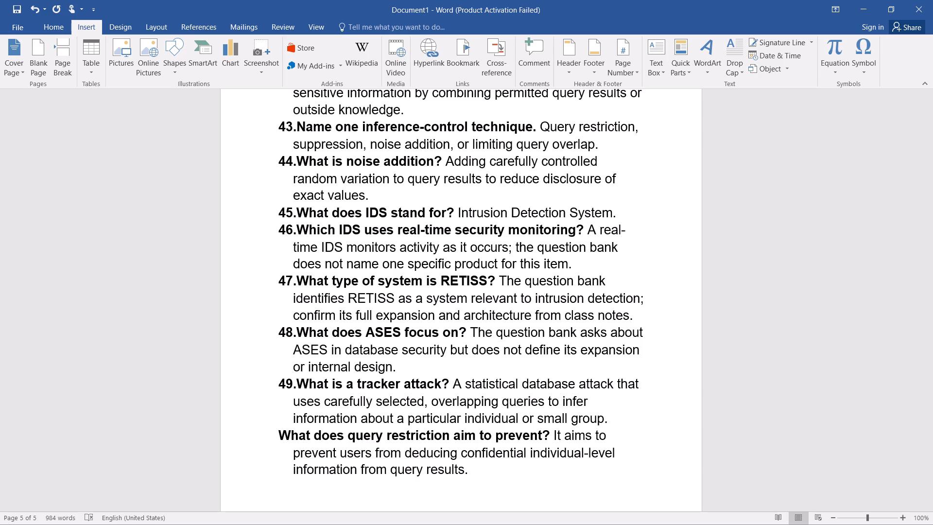
text(50)
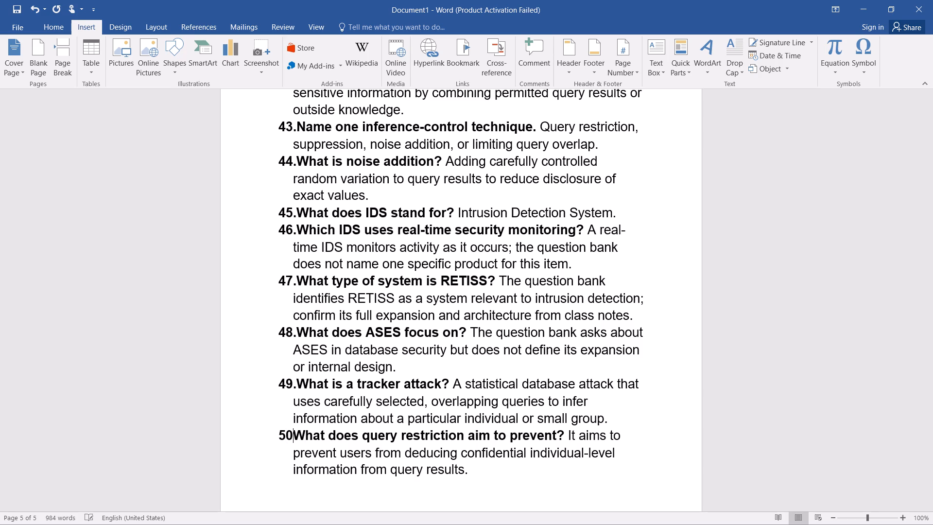
key(period)
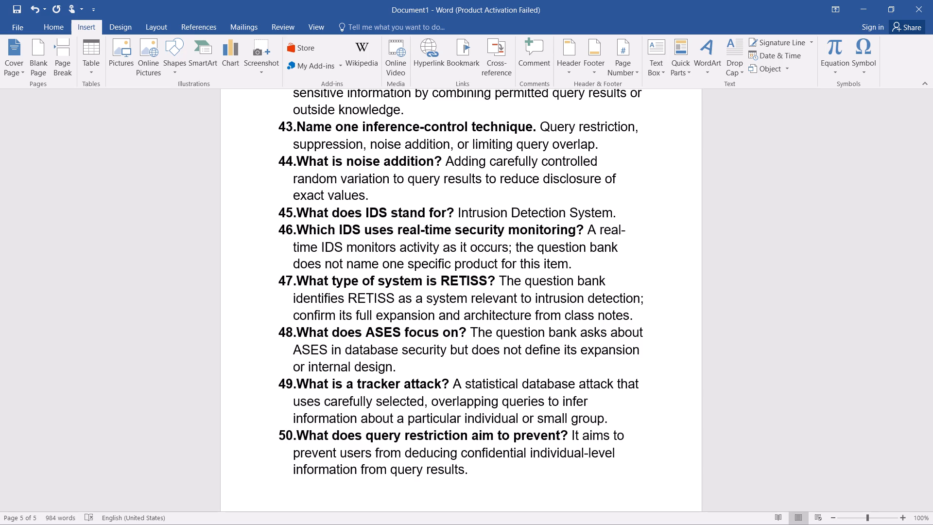
Insert a blank line between the answer to question 49 and question 50.
key(Right)
key(Right)
key(Right)
key(Right)
key(Right)
key(Right)
key(Right)
key(Right)
key(Right)
key(Right)
key(Right)
key(Right)
key(Right)
key(Right)
key(Right)
key(Right)
key(Right)
key(Right)
key(Right)
key(Right)
key(Up)
key(space)
key(Return)
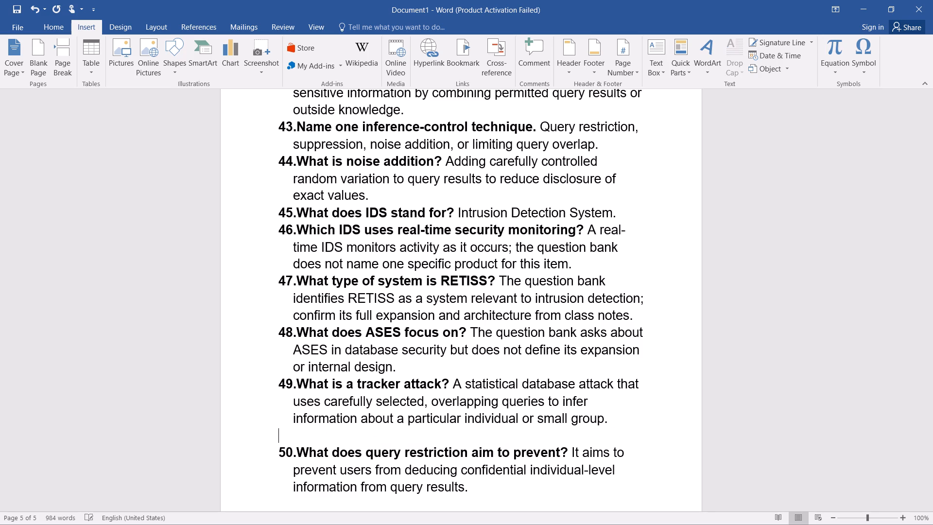
Insert a blank line between the answer to question 47 and question 48 on ASES.
key(Up)
key(Up)
key(Up)
key(Up)
key(Right)
key(Right)
key(Right)
key(Right)
key(Right)
key(Right)
key(Right)
key(Right)
key(Right)
key(Right)
key(Right)
key(Right)
key(Right)
key(Right)
key(Right)
key(Right)
key(Right)
key(Right)
key(Up)
key(Up)
key(Right)
key(Right)
key(Right)
key(Right)
key(Right)
key(Right)
key(Right)
key(Right)
key(Right)
key(Right)
key(Right)
key(Right)
key(Right)
key(Right)
key(Right)
key(Right)
key(Right)
key(Right)
key(Right)
key(Right)
key(Right)
key(Up)
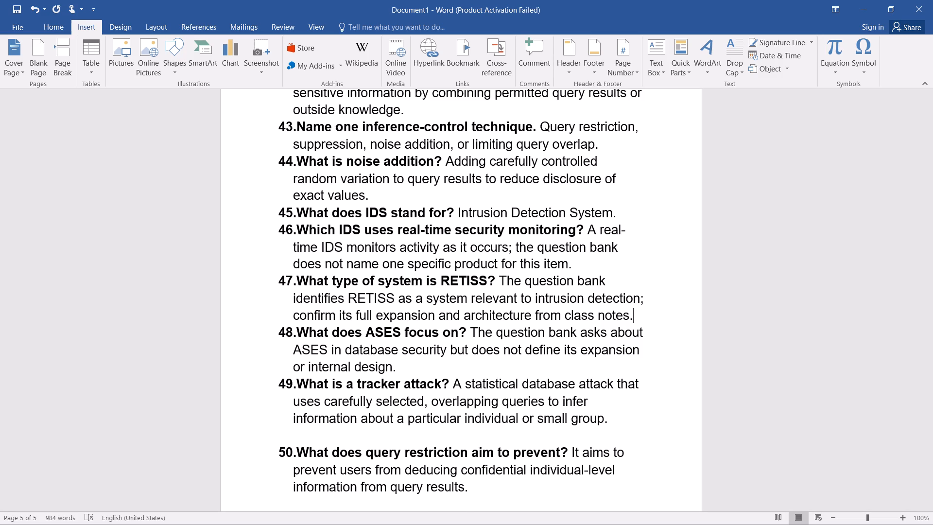
key(Return)
Insert a blank line between the answer to question 46 and question 47 on RETISS.
key(Up)
key(Up)
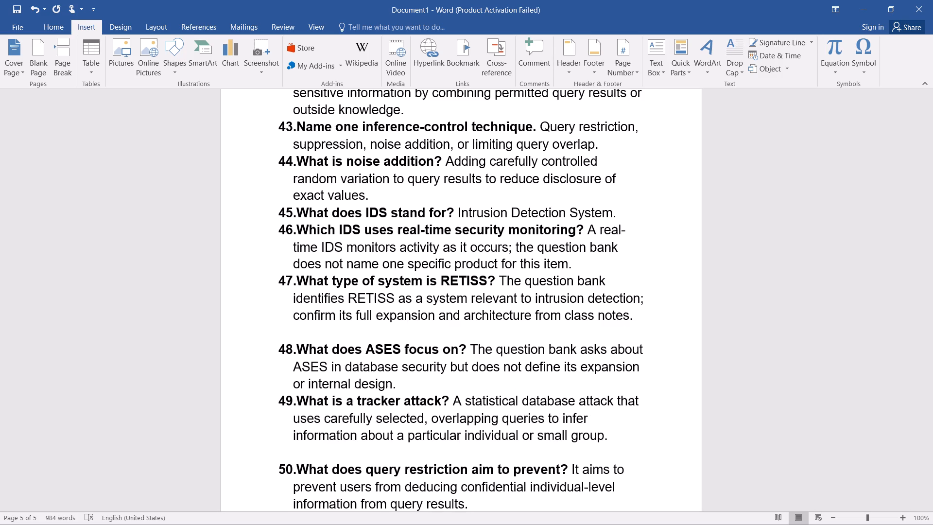
key(Up)
key(Up)
key(Right)
key(Right)
key(Right)
key(Right)
key(Right)
key(Right)
key(Right)
key(Right)
key(Right)
key(Right)
key(Right)
key(Right)
key(Right)
key(Right)
key(Right)
key(Right)
key(Right)
key(Right)
key(Right)
key(Right)
key(Right)
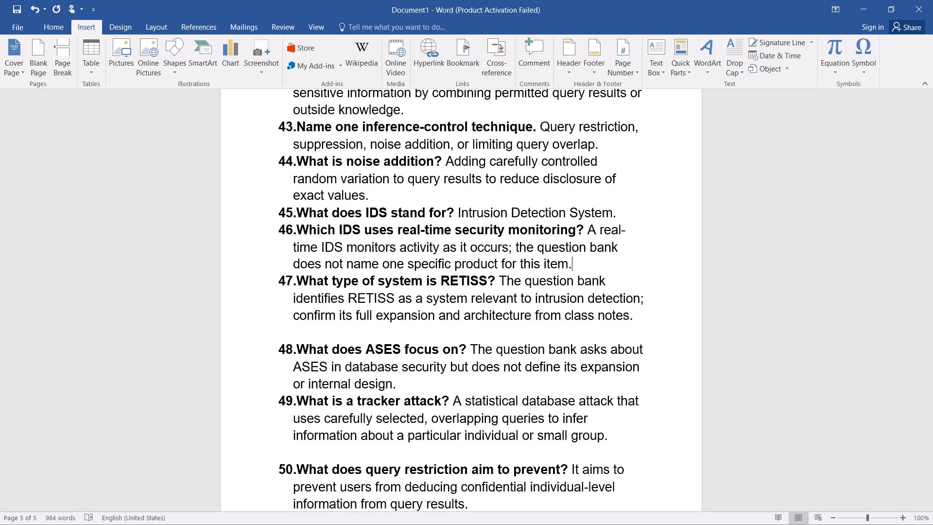
key(Return)
Insert a blank line between the answer to question 45 and question 46 on real-time security monitoring.
key(Up)
key(Up)
key(Up)
key(Up)
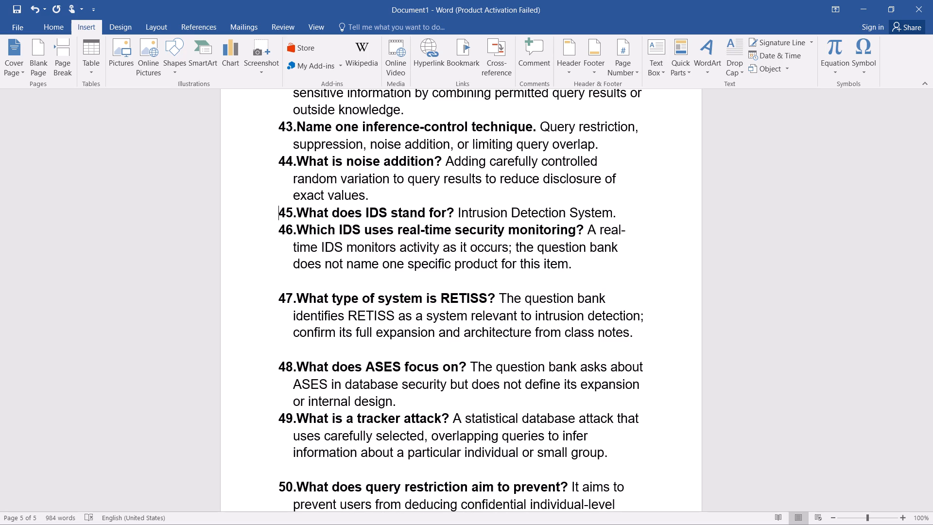
key(Right)
key(Right)
key(Right)
key(Right)
key(Right)
key(Right)
key(Right)
key(Right)
key(Right)
key(Right)
key(Right)
key(Right)
key(Right)
key(Right)
key(Right)
key(Right)
key(Right)
key(Right)
key(Right)
key(Right)
key(Right)
key(Left)
key(Left)
key(Left)
key(Return)
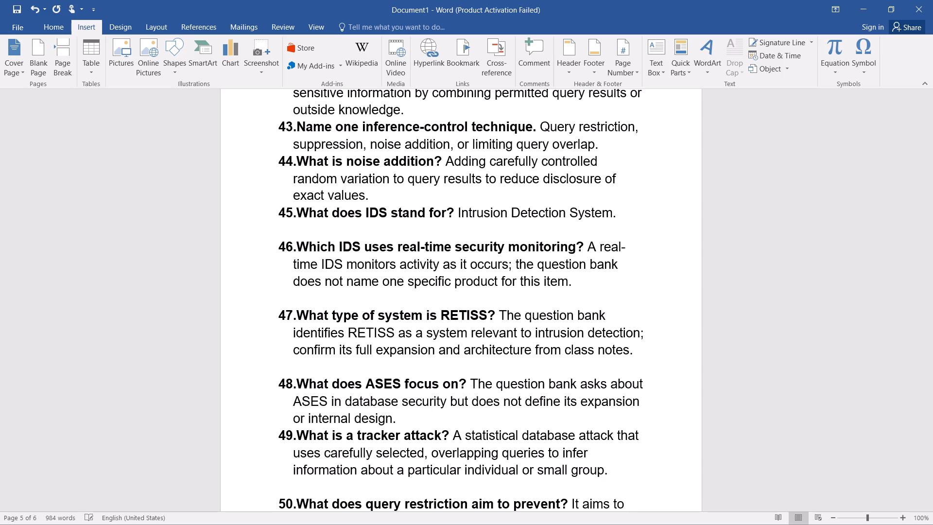
Check the spacing between questions 46 to 50 through the end of the Unit-5 section.
key(Down)
key(Down)
key(Down)
key(Down)
key(Down)
key(Down)
key(Down)
key(Down)
key(Down)
key(Down)
key(Down)
key(Down)
key(Down)
key(Down)
key(Down)
key(Down)
key(Down)
key(Down)
key(Down)
key(Down)
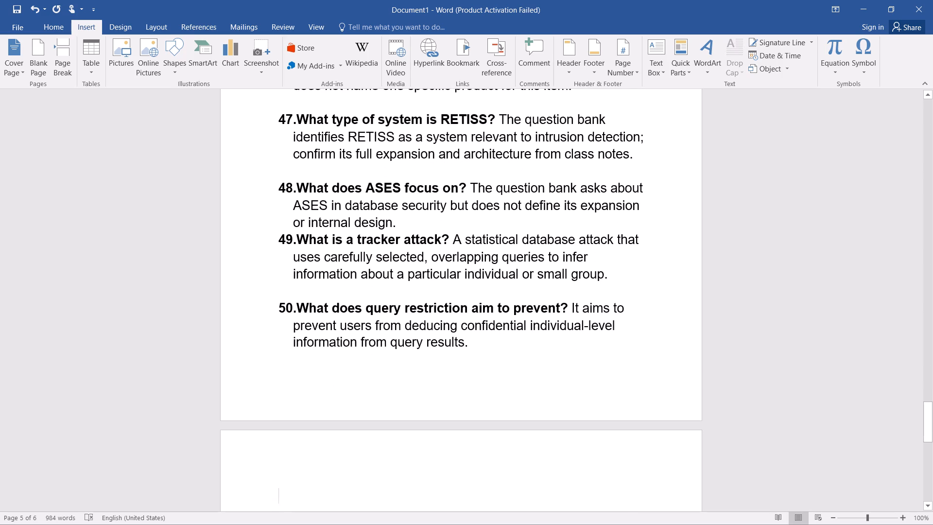
Insert a blank line between the answer to question 36 and question 37 on RETISS.
key(Up)
key(Up)
key(Up)
key(Up)
key(Up)
key(Up)
key(Up)
key(Up)
key(Up)
key(Up)
key(Up)
key(Up)
key(Up)
key(Up)
key(Up)
key(Up)
key(Up)
key(Up)
key(Up)
key(Up)
key(Up)
key(Up)
key(Up)
key(Up)
key(Up)
key(Up)
key(Up)
key(Up)
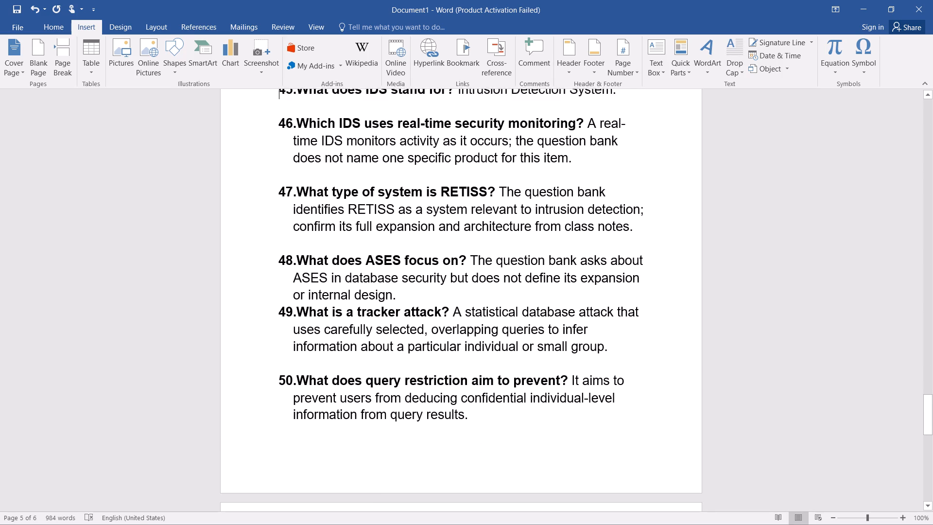
key(Up)
key(Up)
key(Up)
key(Up)
key(Up)
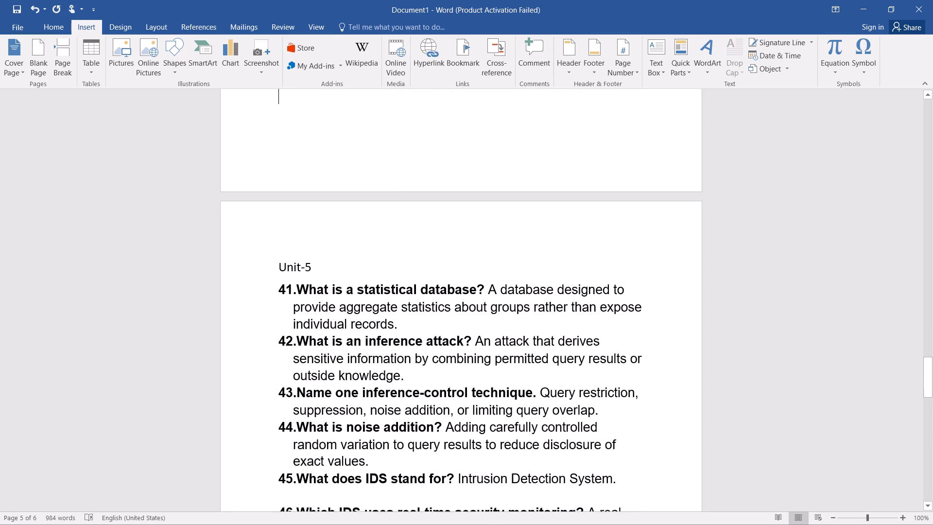
key(Up)
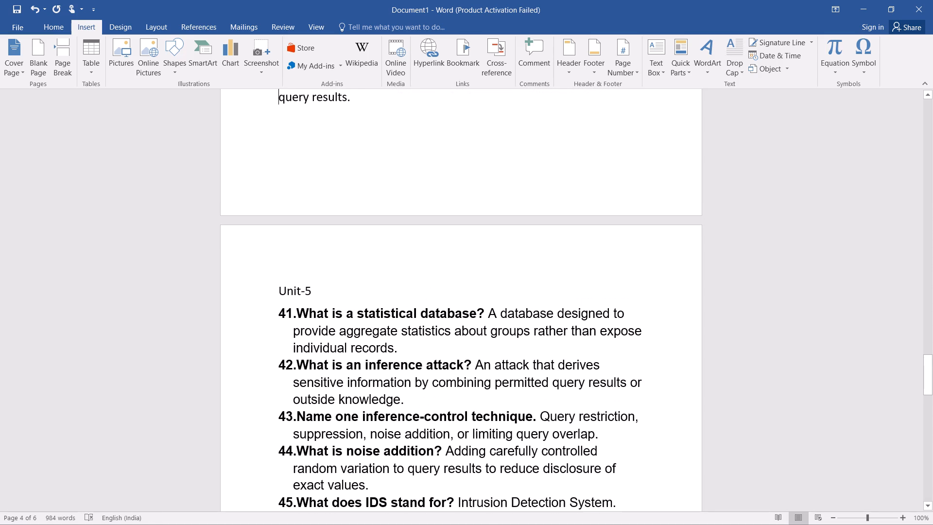
key(Up)
key(Up)
key(Up)
key(Up)
key(Up)
key(Up)
key(Up)
key(Up)
key(Up)
key(Up)
key(Up)
key(Up)
key(Up)
key(Up)
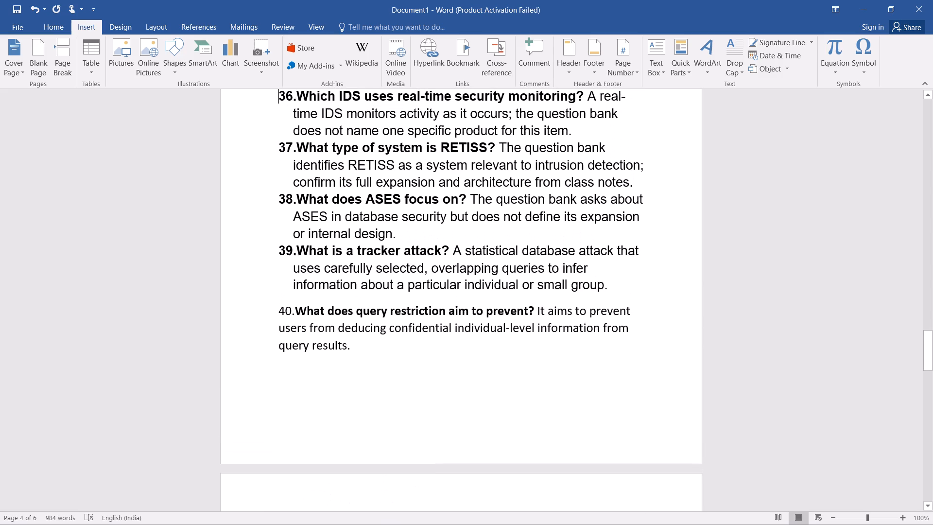
key(Up)
key(Up)
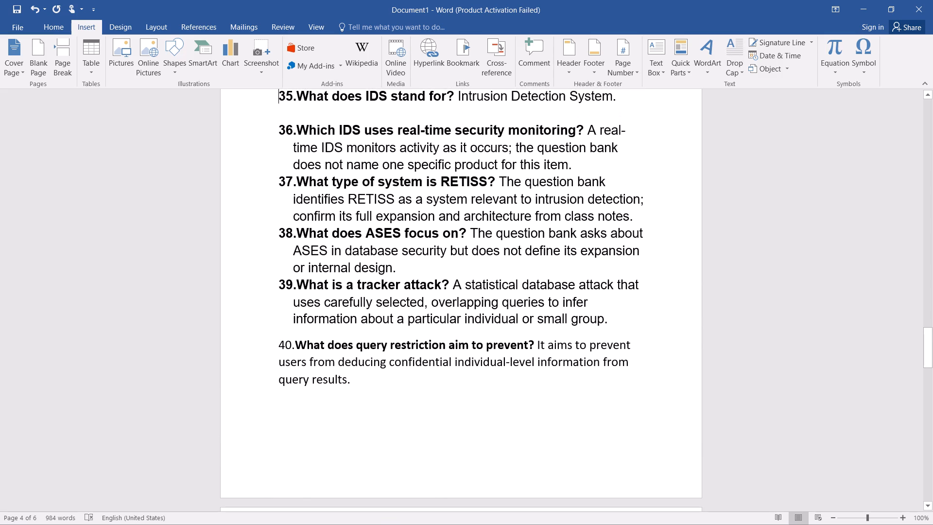
key(Down)
key(Down)
key(Down)
key(Down)
key(Down)
key(Right)
key(Right)
key(Right)
key(Right)
key(Right)
key(Right)
key(Right)
key(Right)
key(Right)
key(Right)
key(Right)
key(Right)
key(Right)
key(Right)
key(Right)
key(Right)
key(Right)
key(Right)
key(Right)
key(Right)
key(Right)
key(Right)
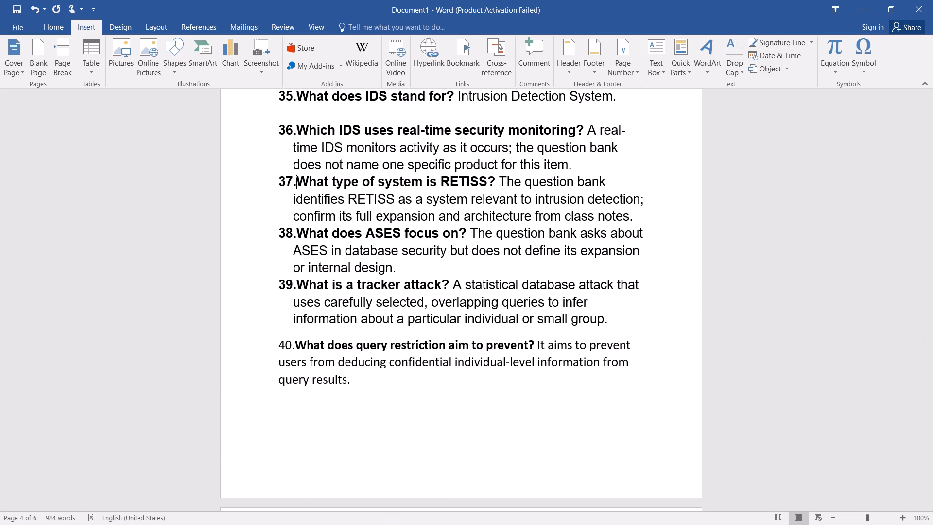
key(Right)
key(Right)
key(Right)
key(Right)
key(Up)
key(Return)
Insert a blank line between the answer to question 37 and question 38 on ASES.
key(Down)
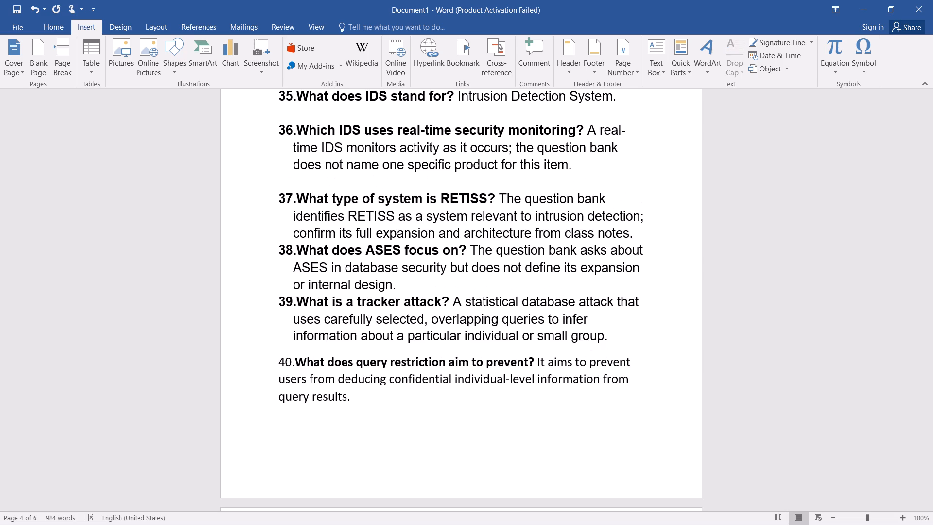
key(Down)
key(Down)
key(Right)
key(Right)
key(Right)
key(Right)
key(Right)
key(Right)
key(Right)
key(Right)
key(Right)
key(Right)
key(Right)
key(Right)
key(Right)
key(Right)
key(Right)
key(Right)
key(Right)
key(Right)
key(Right)
key(Right)
key(Right)
key(Right)
key(Right)
key(Right)
key(Right)
key(Right)
key(Right)
key(Right)
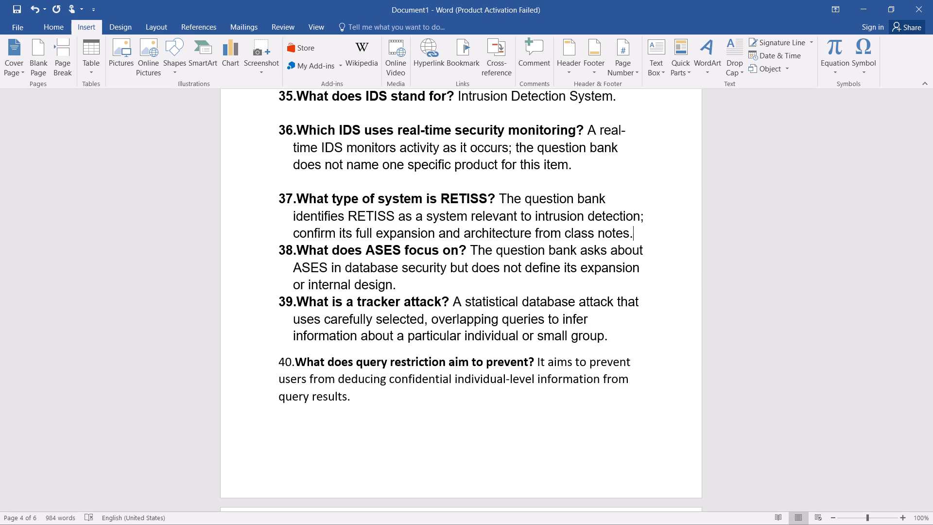
key(Return)
Insert a blank line between the answer to question 33 and question 34 on noise addition.
key(Up)
key(Up)
key(Up)
key(Up)
key(Up)
key(Up)
key(Up)
key(Up)
key(Up)
key(Up)
key(Up)
key(Up)
key(Up)
key(Up)
key(Up)
key(Up)
key(Up)
key(Up)
key(Up)
key(Up)
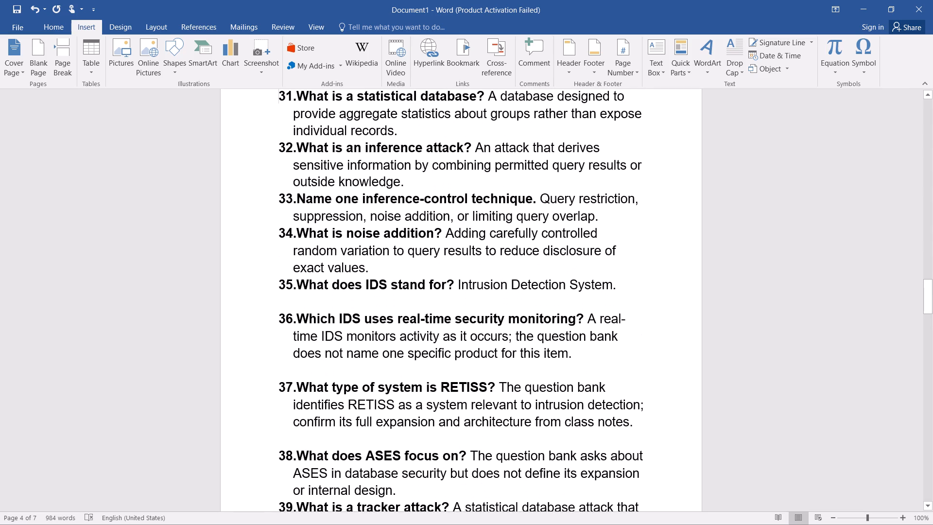
key(Down)
key(Down)
key(Down)
key(Down)
key(Down)
key(Down)
key(Down)
key(Down)
key(Right)
key(Right)
key(Right)
key(Right)
key(Right)
key(Right)
key(Right)
key(Right)
key(Right)
key(Right)
key(Right)
key(Right)
key(Right)
key(Right)
key(Right)
key(Right)
key(Right)
key(Right)
key(Right)
key(Right)
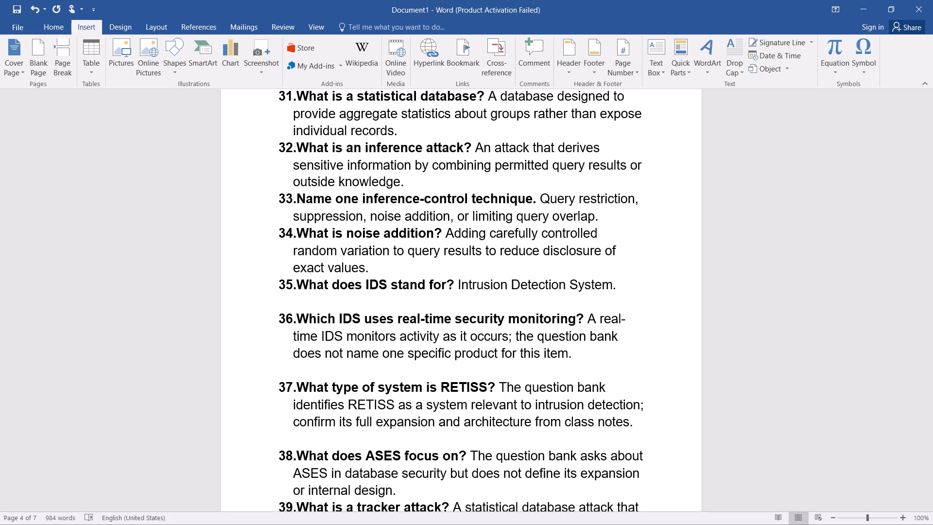
key(Up)
key(Return)
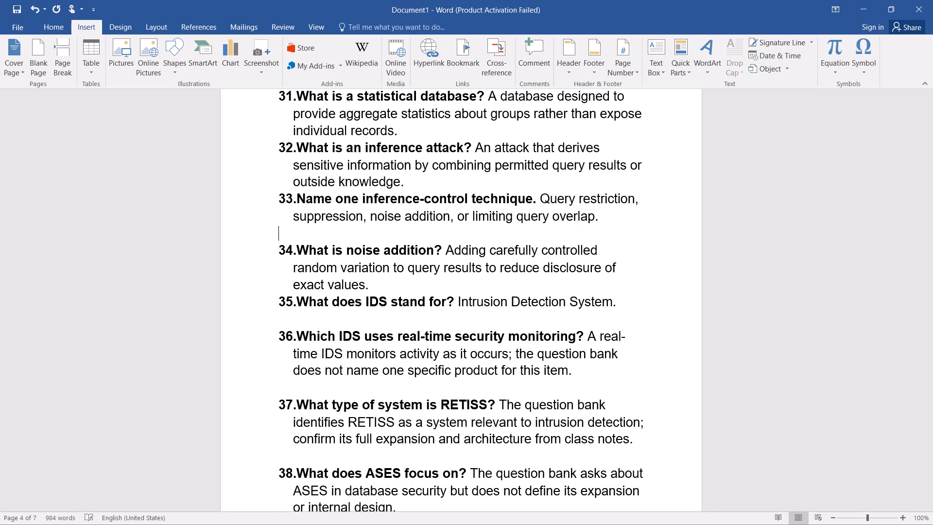
Insert a blank line between the answer to question 21 and question 22 on memory protection in the unit-3 section.
key(Up)
key(Up)
key(Up)
key(Up)
key(Up)
key(Up)
key(Up)
key(Up)
key(Up)
key(Up)
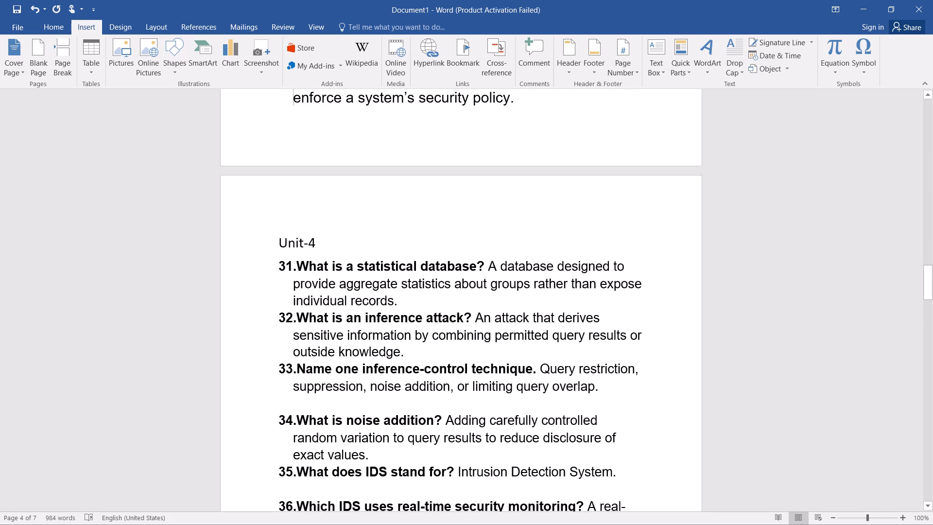
key(Up)
key(Up)
key(Up)
key(Up)
key(Up)
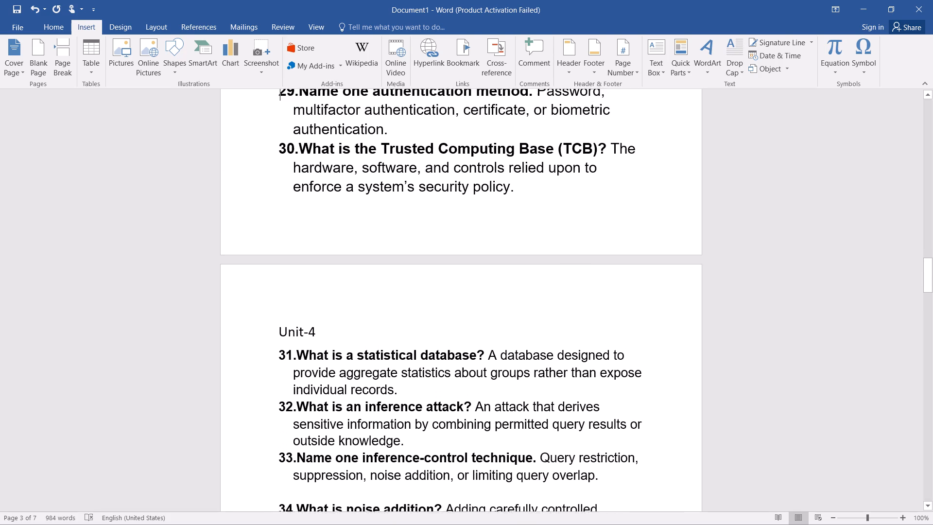
key(Up)
key(Up)
key(Up)
key(Up)
key(Up)
key(Up)
key(Up)
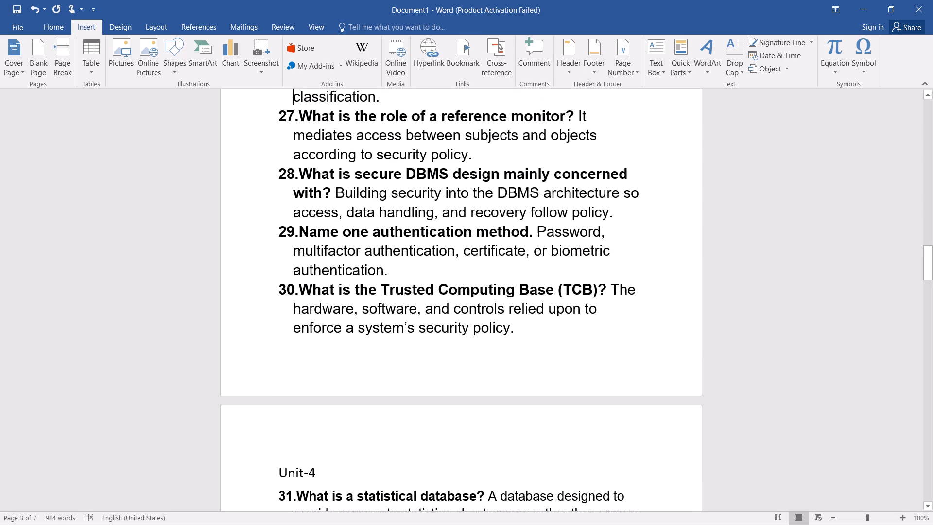
key(Up)
key(Up)
key(Up)
key(Up)
key(Up)
key(Up)
key(Up)
key(Up)
key(Up)
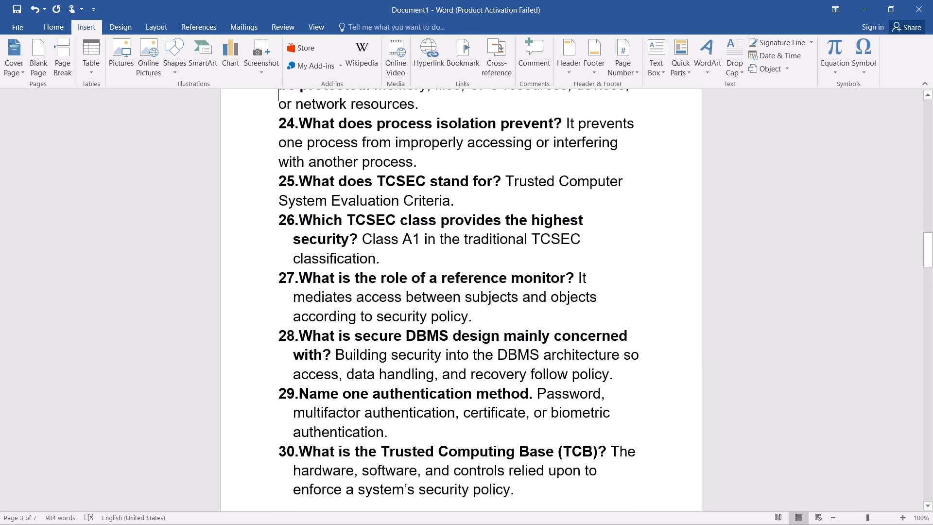
key(Up)
key(Up)
key(Up)
key(Up)
key(Up)
key(Up)
key(Up)
key(Up)
key(Up)
key(Up)
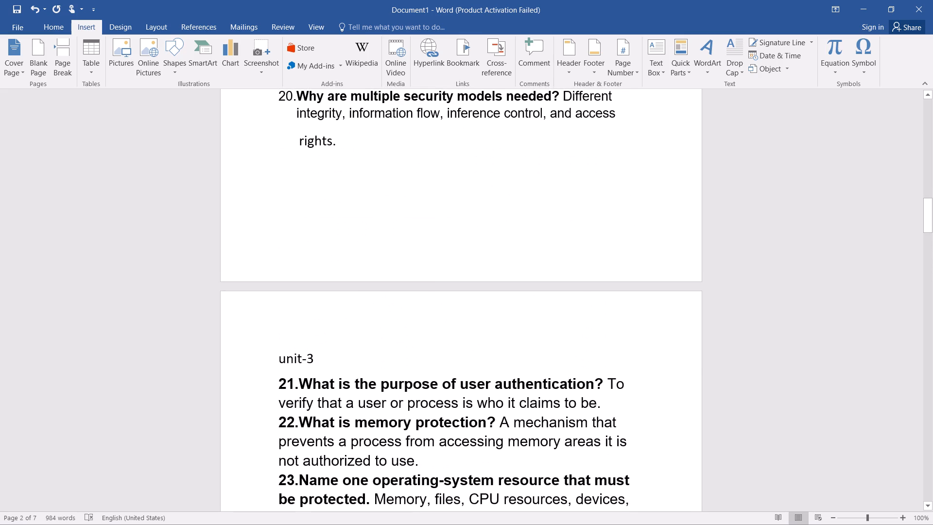
key(Down)
key(Down)
key(Down)
key(Down)
key(Right)
key(Right)
key(Right)
key(Right)
key(Right)
key(Right)
key(Down)
key(Down)
key(Right)
key(Right)
key(Right)
key(Right)
key(Right)
key(Right)
key(Right)
key(Right)
key(Right)
key(Right)
key(Right)
key(Right)
key(Right)
key(Right)
key(Right)
key(Right)
key(Right)
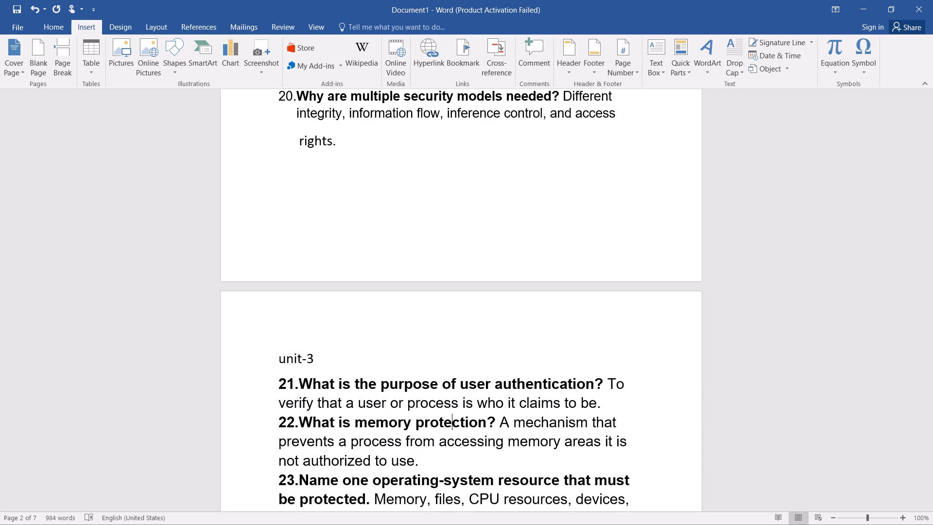
key(Right)
key(Right)
key(Right)
key(Right)
key(Right)
key(Right)
key(Right)
key(Right)
key(Right)
key(Right)
key(Right)
key(Right)
key(Right)
key(Right)
key(Right)
key(Right)
key(Right)
key(Right)
key(Right)
key(Right)
key(Up)
key(Right)
key(Return)
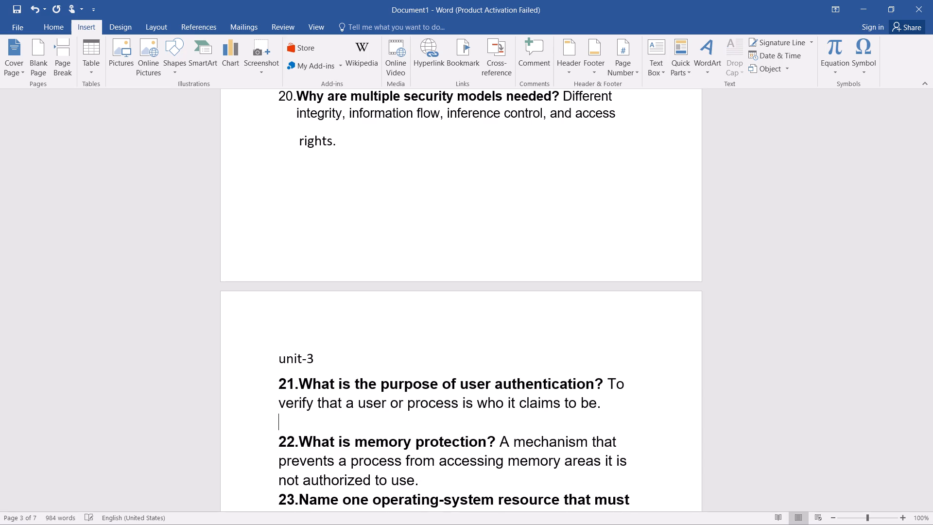
Review the spacing of the unit-3 questions from question 22 through the start of the Unit-4 section.
key(Down)
key(Down)
key(Down)
key(Down)
key(Down)
key(Down)
key(Down)
key(Down)
key(Down)
key(Down)
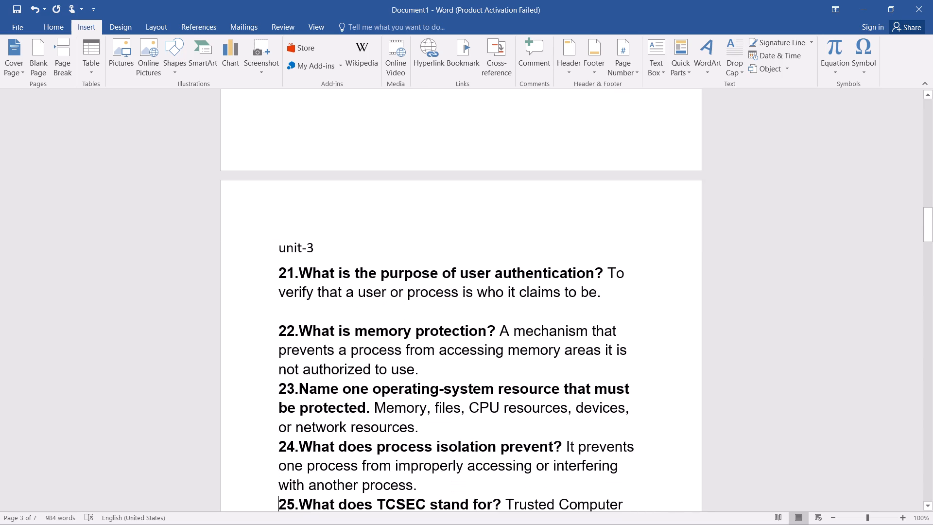
key(Down)
key(Down)
key(Down)
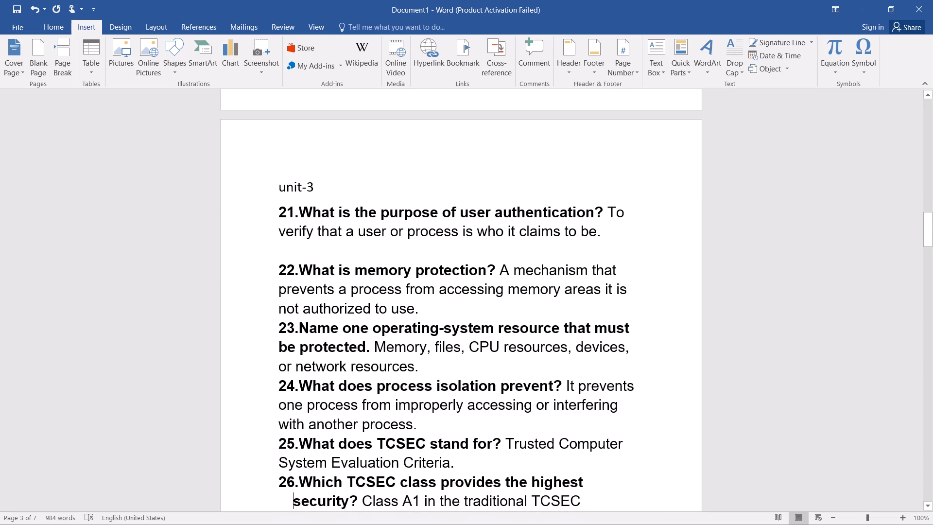
key(Down)
key(Down)
key(Down)
key(Down)
key(Down)
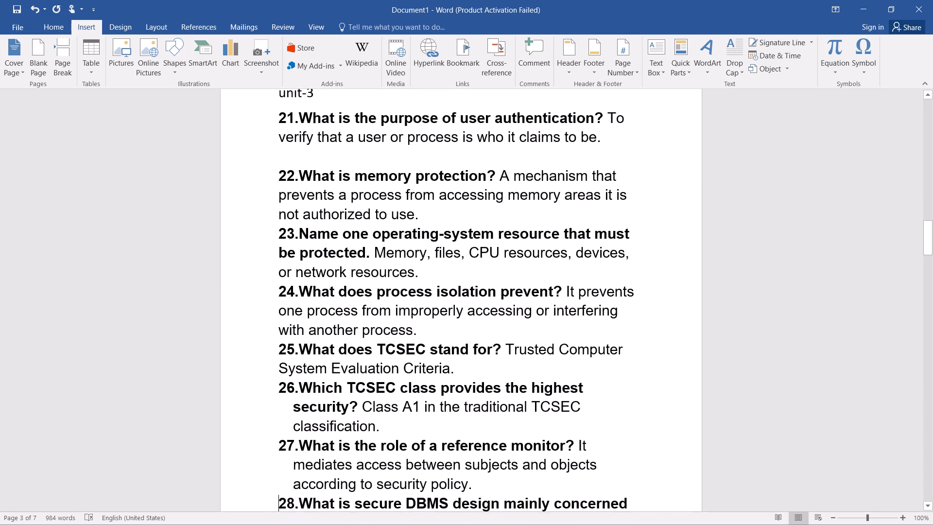
key(Down)
key(Down)
key(Down)
key(Down)
key(Down)
key(Down)
key(Down)
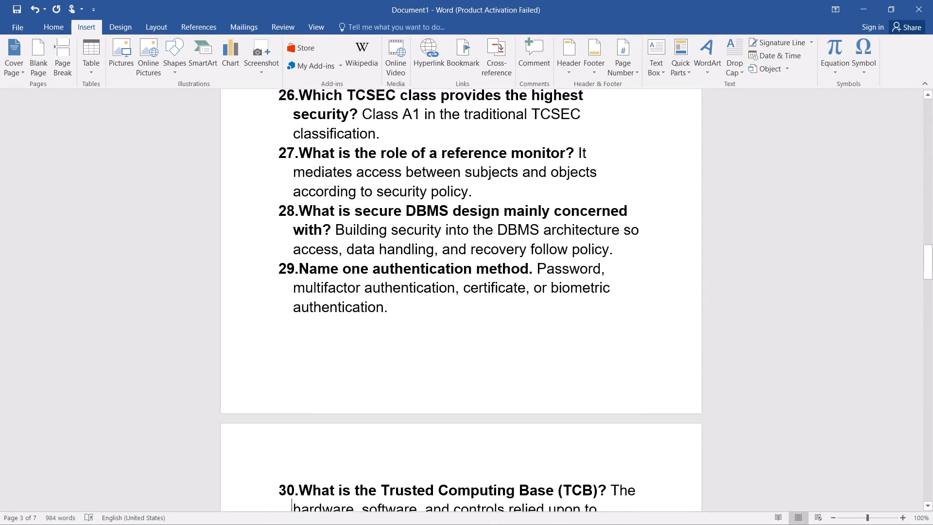
key(Up)
key(Down)
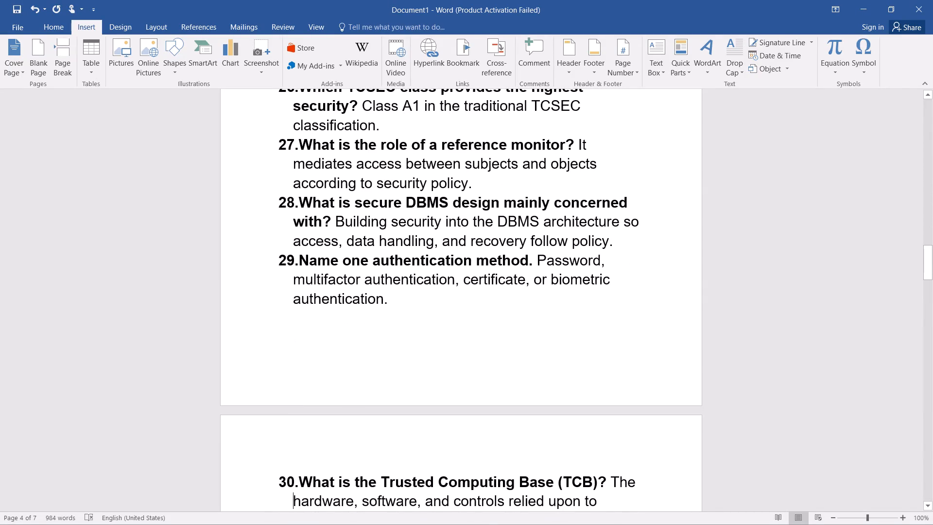
key(Down)
key(Down)
key(Down)
key(Down)
key(Down)
key(Down)
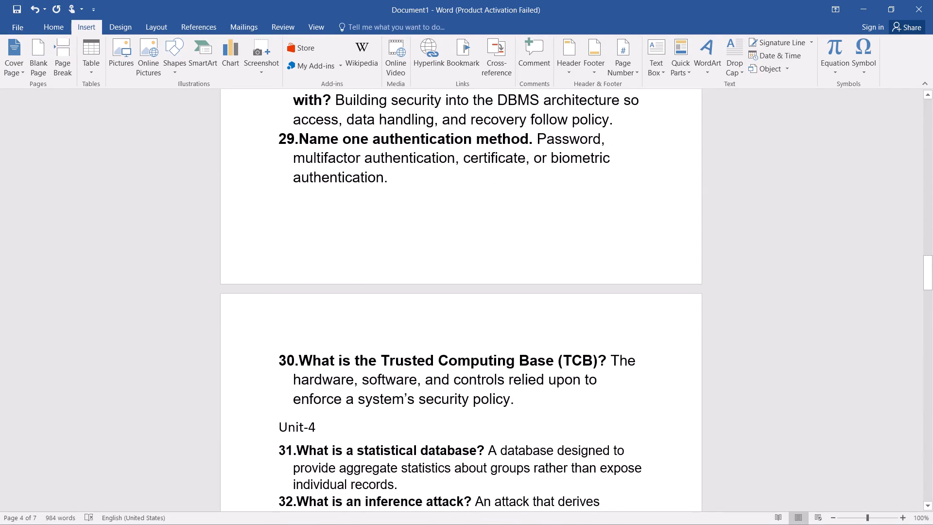
Remove the blank line between the answer to question 21 and question 22 on memory protection in the unit-3 section.
key(Up)
key(Up)
key(Up)
key(Up)
key(Up)
key(Up)
key(Up)
key(Up)
key(Up)
key(Up)
key(Up)
key(Up)
key(Up)
key(Up)
key(Up)
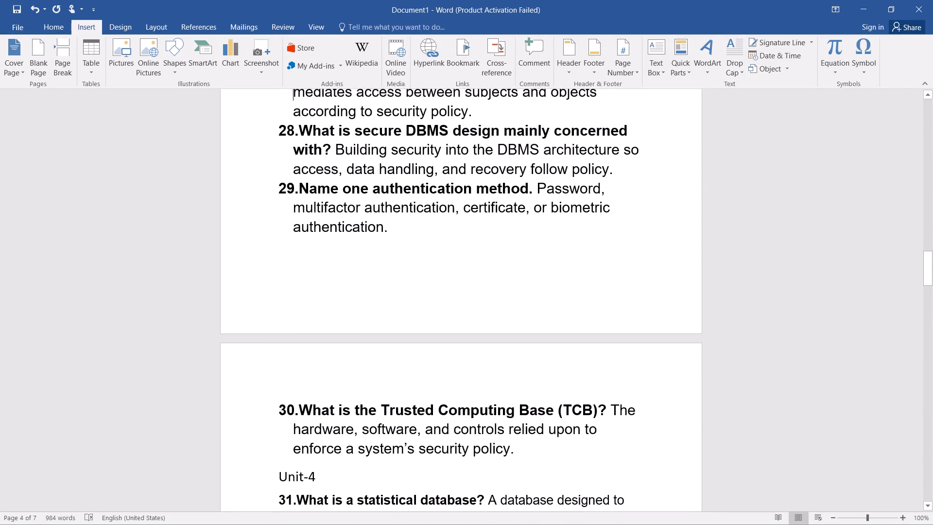
key(Up)
key(Up)
key(Up)
key(Up)
key(Up)
key(Up)
key(Up)
key(Up)
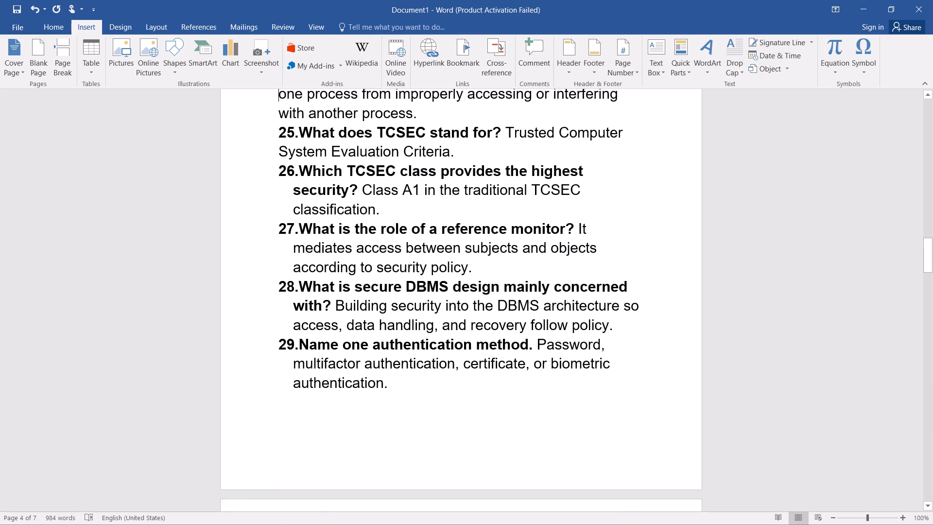
key(Up)
key(Up)
key(Up)
key(Up)
key(Up)
key(Up)
key(Up)
key(Up)
key(Up)
key(Up)
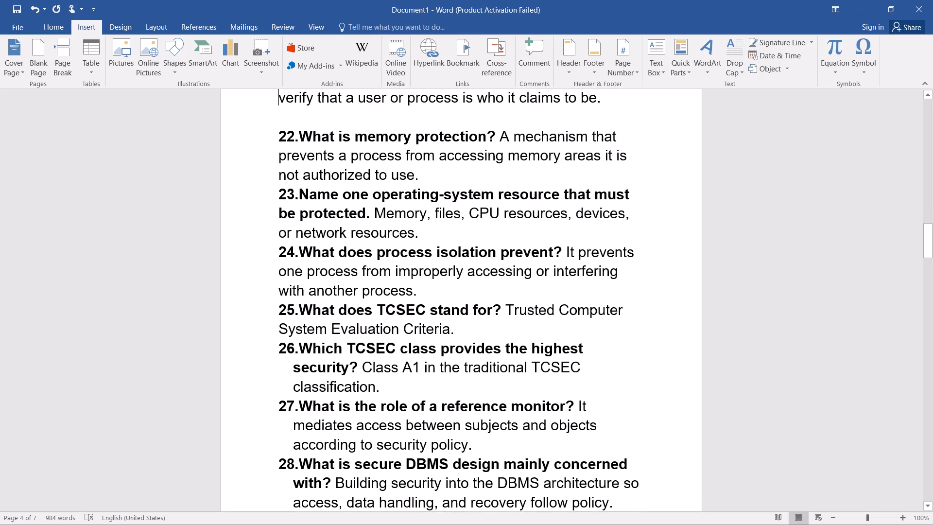
key(Up)
key(Up)
key(Up)
key(Down)
key(Down)
key(Down)
key(Down)
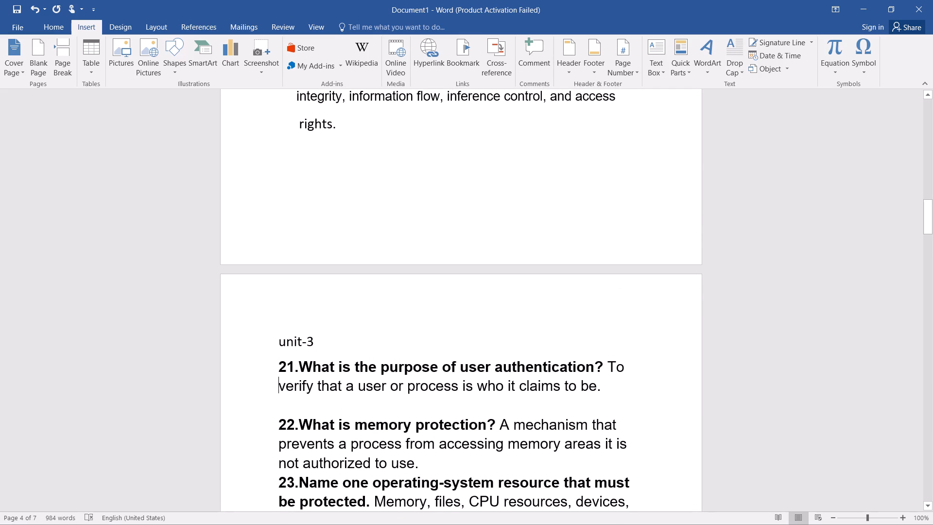
key(Down)
key(Down)
key(BackSpace)
Check the layout of the unit-3 questions from question 22 down to question 31 under the Unit-4 heading.
key(Down)
key(Down)
key(Down)
key(Down)
key(Down)
key(Down)
key(Down)
key(Down)
key(Down)
key(Down)
key(Down)
key(Down)
key(Down)
key(Down)
key(Down)
key(Down)
key(Down)
key(Down)
key(Down)
key(Down)
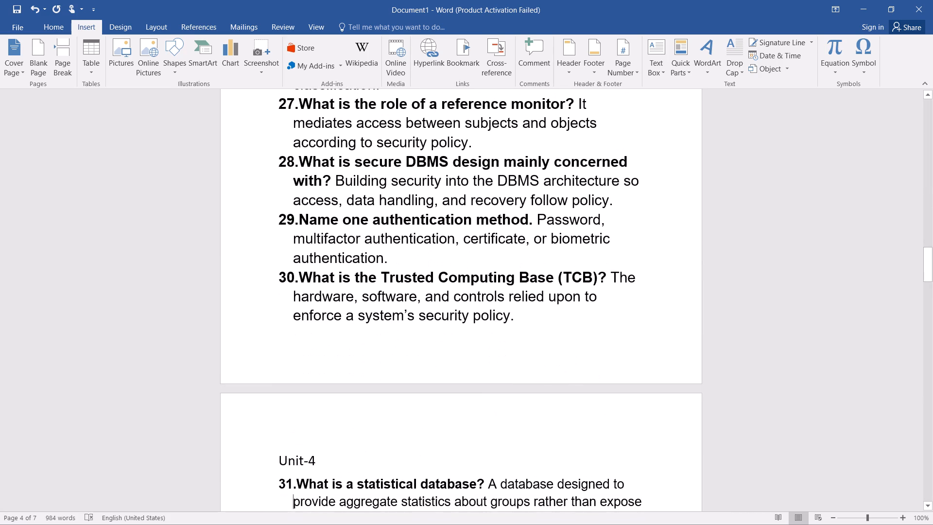
key(Down)
Look back through the unit-3 and Unit-2 questions up to the end of the page before the Unit-2 heading.
key(Up)
key(Up)
key(Up)
key(Up)
key(Up)
key(Up)
key(Up)
key(Up)
key(Up)
key(Up)
key(Up)
key(Up)
key(Up)
key(Up)
key(Up)
key(Up)
key(Up)
key(Up)
key(Up)
key(Up)
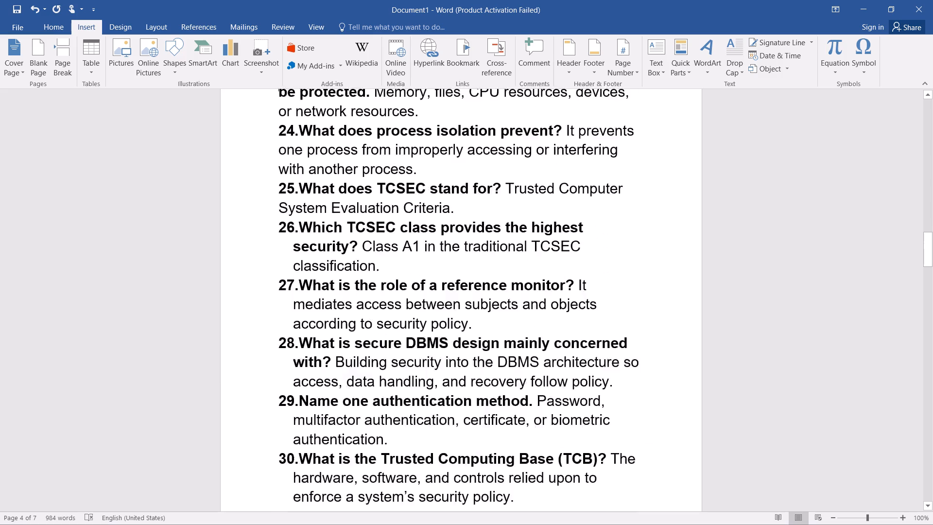
key(Up)
key(Up)
key(Up)
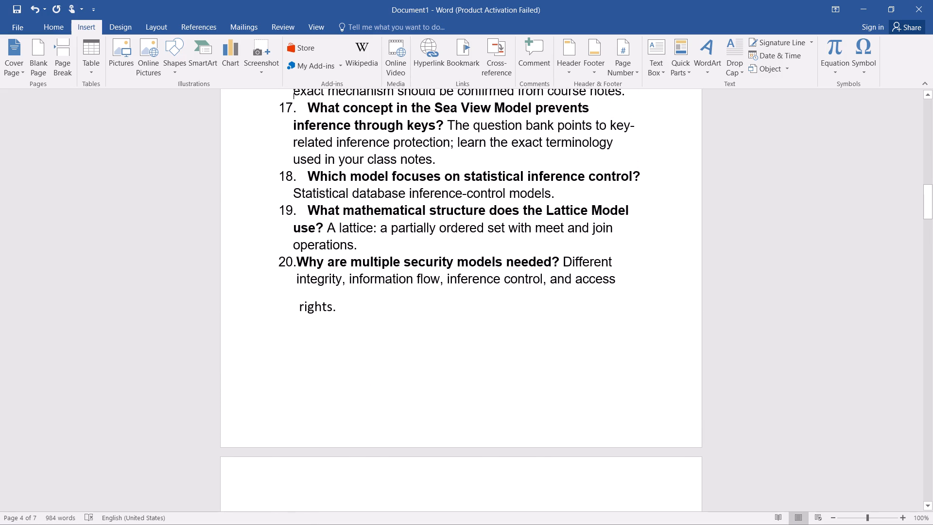
key(Up)
key(Up)
key(Up)
key(Up)
key(Up)
key(Up)
key(Up)
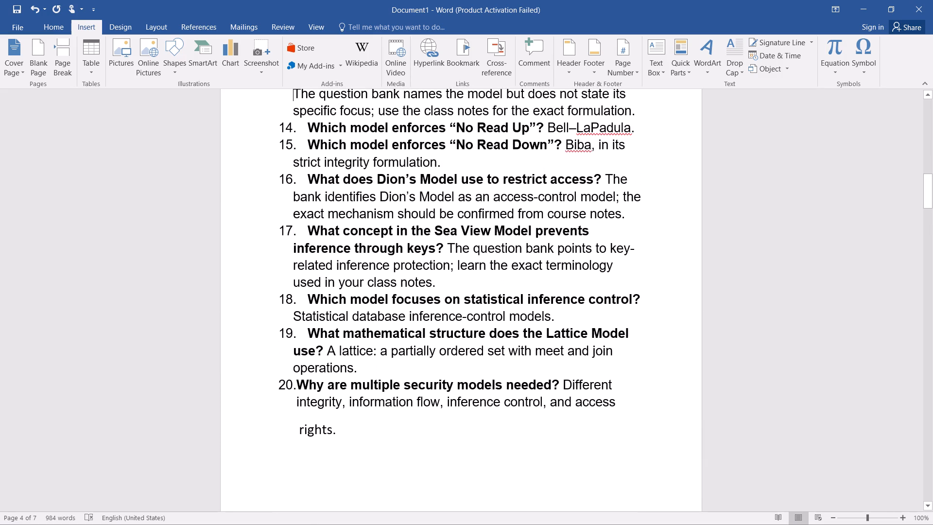
key(Up)
key(Up)
key(Up)
key(Up)
key(Up)
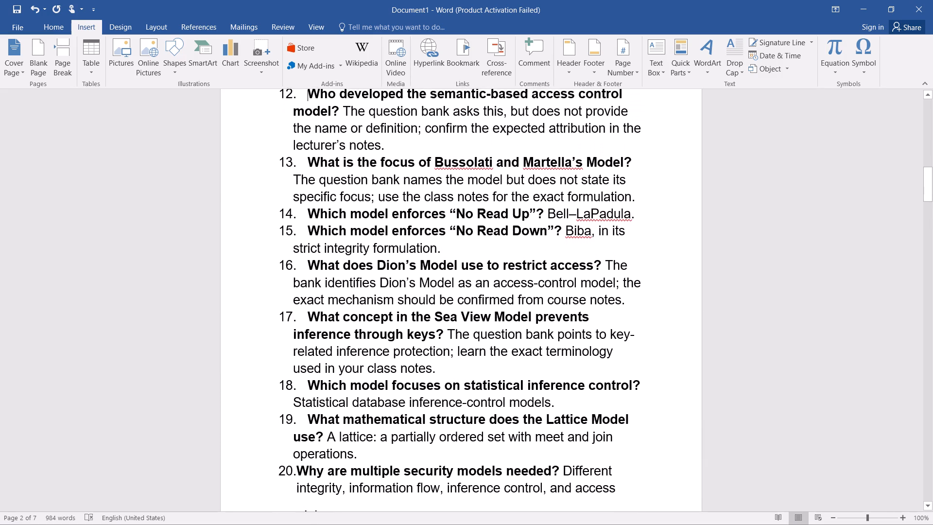
key(Up)
key(Up)
key(Up)
key(Up)
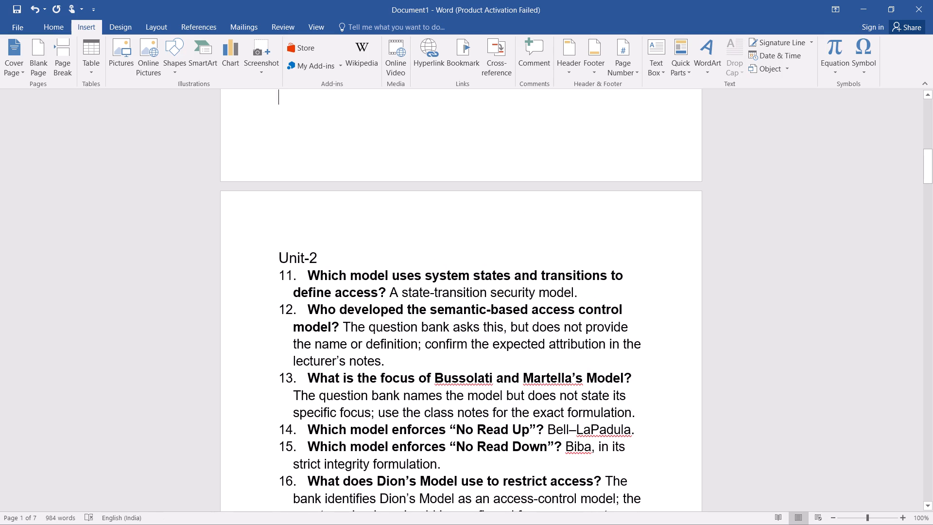
Examine the spacing and alignment of questions 11 to 16 in the Unit-2 section.
key(Down)
key(Down)
key(Down)
key(Down)
key(Down)
key(Down)
key(Down)
key(Down)
key(Down)
key(Down)
key(Down)
key(Down)
key(Down)
key(Down)
key(Down)
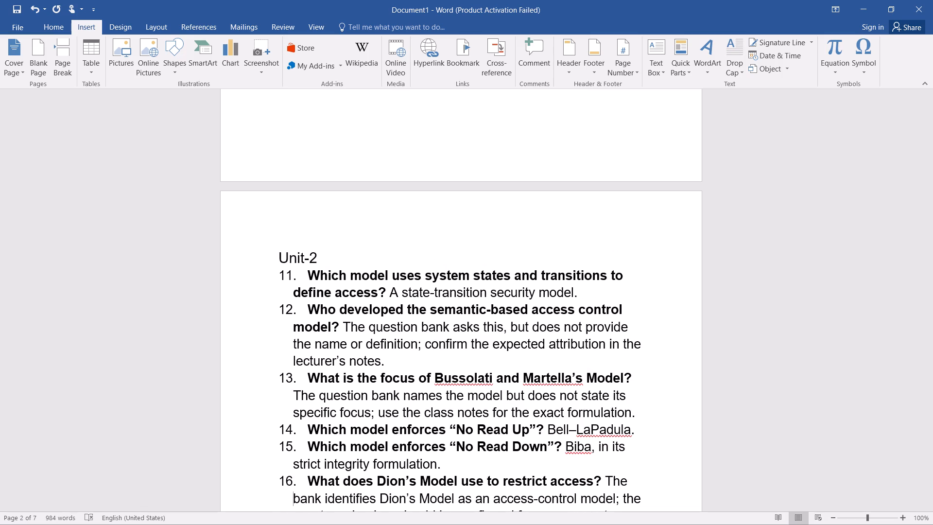
key(Up)
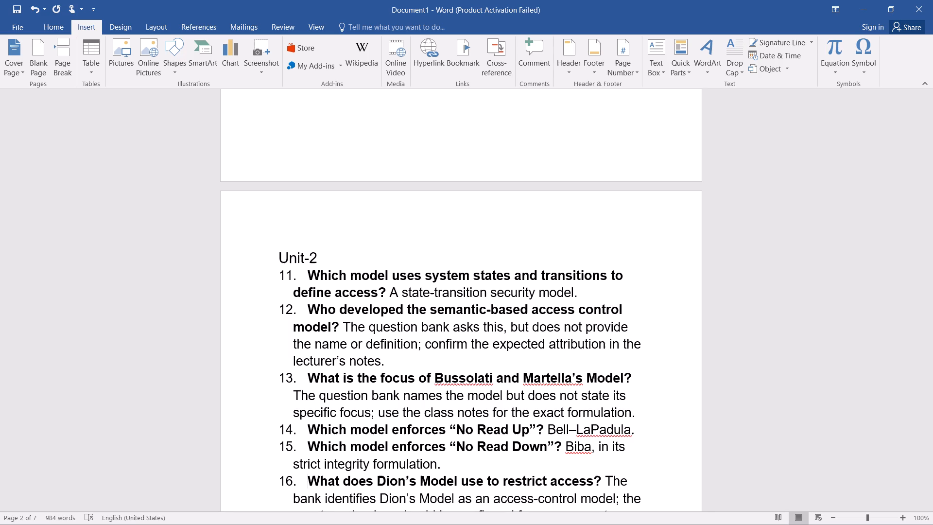
key(Down)
Examine the spacing and alignment of questions 17 to 20 in the Unit-2 section down to question 21 under unit-3.
key(Down)
key(Down)
key(Down)
key(Down)
key(Down)
key(Down)
key(Down)
key(Down)
key(Down)
key(Down)
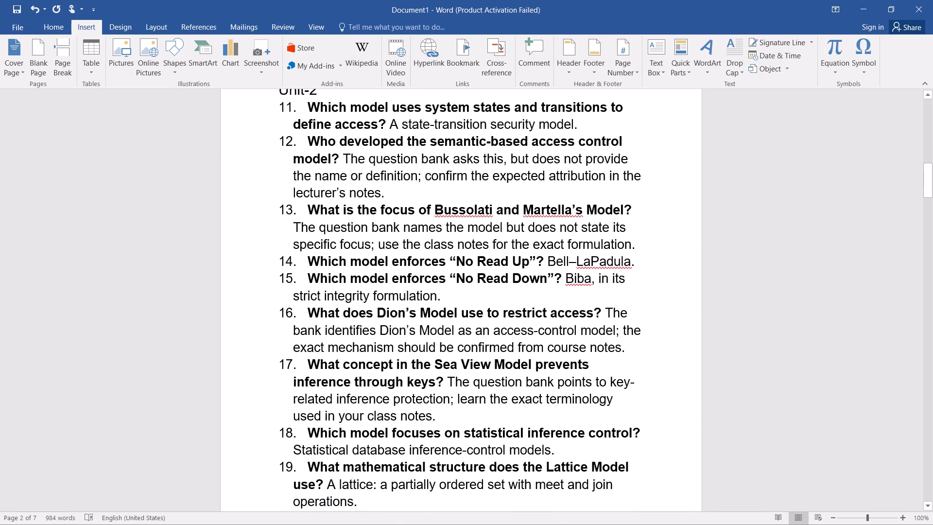
key(Down)
key(Down)
key(Down)
key(Down)
key(Down)
key(Down)
key(Down)
key(Up)
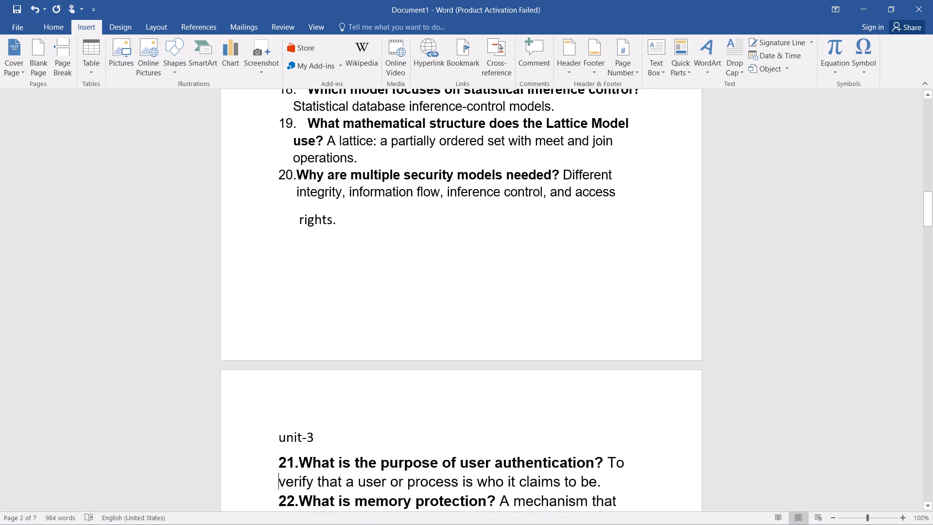
Look back through the Unit-2 questions from question 20 up to the end of the Unit-1 section.
key(Up)
key(Up)
key(Up)
key(Up)
key(Up)
key(Up)
key(Up)
key(Up)
key(Up)
key(Up)
key(Up)
key(Up)
key(Up)
key(Up)
key(Up)
key(Up)
key(Up)
key(Up)
key(Up)
key(Up)
key(Up)
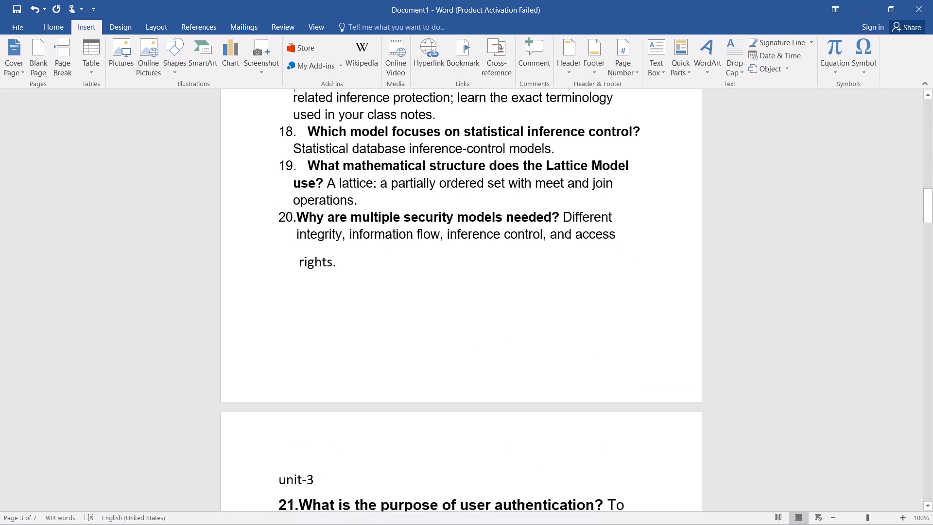
key(Up)
key(Up)
key(Up)
key(Up)
key(Up)
key(Up)
key(Up)
key(Up)
key(Up)
key(Up)
key(Up)
key(Up)
key(Up)
key(Up)
key(Up)
key(Up)
key(Up)
key(Up)
key(Up)
key(Up)
key(Up)
key(Up)
key(Up)
key(Up)
key(Up)
key(Up)
key(Up)
key(Up)
key(Up)
key(Up)
key(Up)
key(Up)
key(Up)
key(Up)
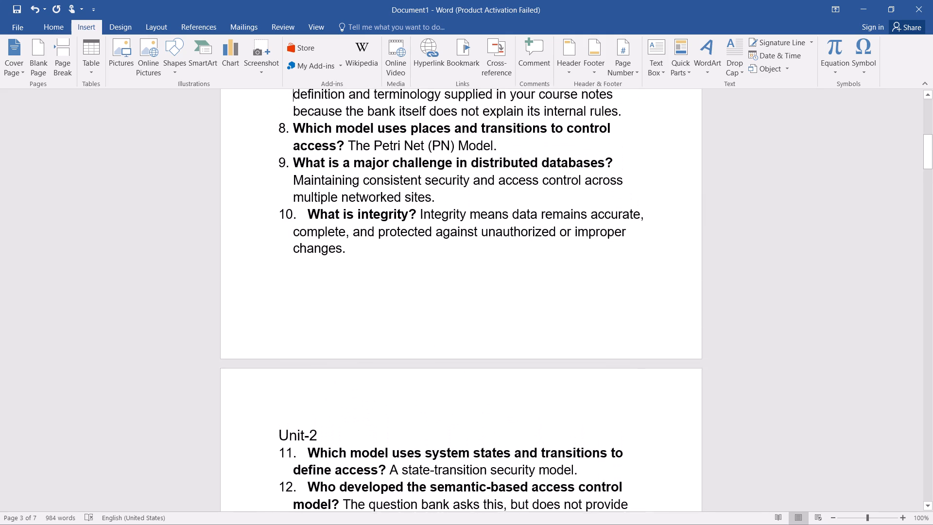
Check the layout of the Unit-1 questions from question 7 back up to the Unit-1 heading.
key(Up)
key(Up)
key(Up)
key(Up)
key(Up)
key(Up)
key(Up)
key(Up)
key(Up)
key(Up)
key(Up)
key(Up)
key(Up)
key(Up)
key(Up)
key(Up)
key(Up)
key(Up)
key(Up)
key(Up)
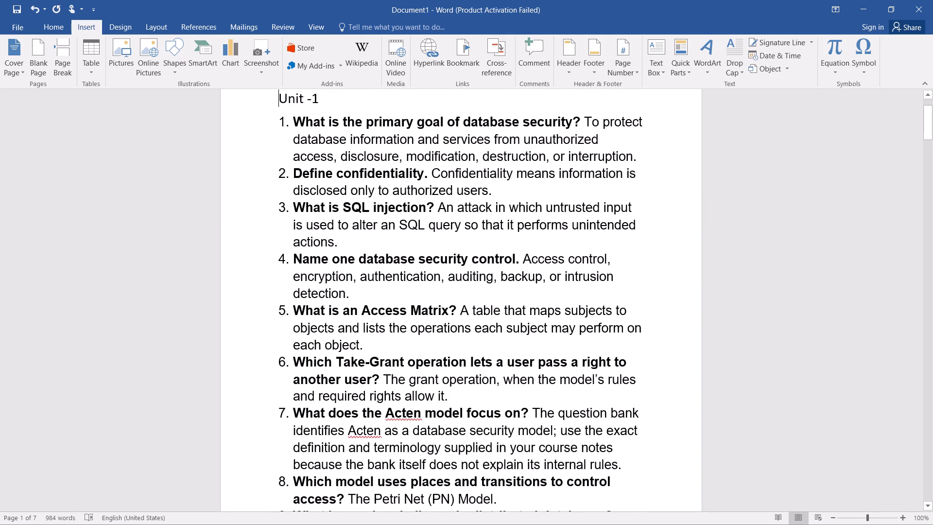
Save the document as a PDF named DBS in the OneDrive Documents folder.
click(17, 24)
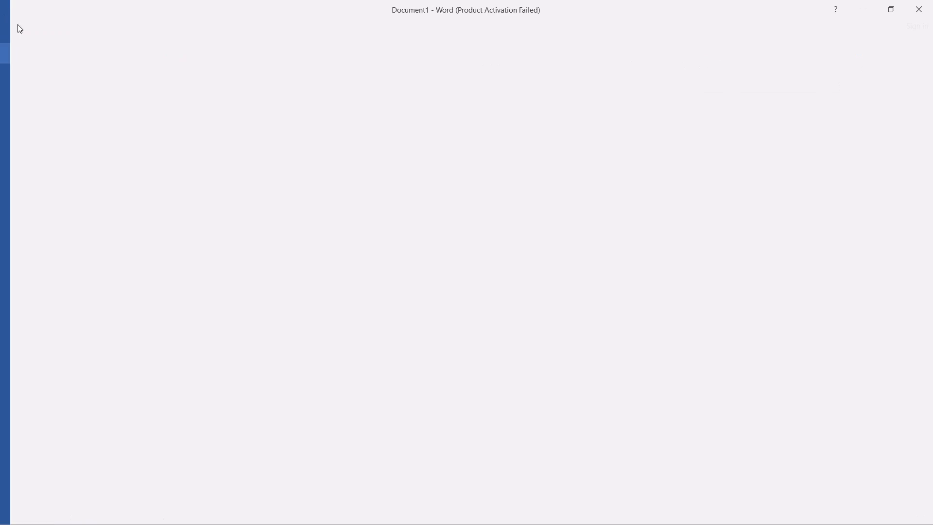
click(17, 109)
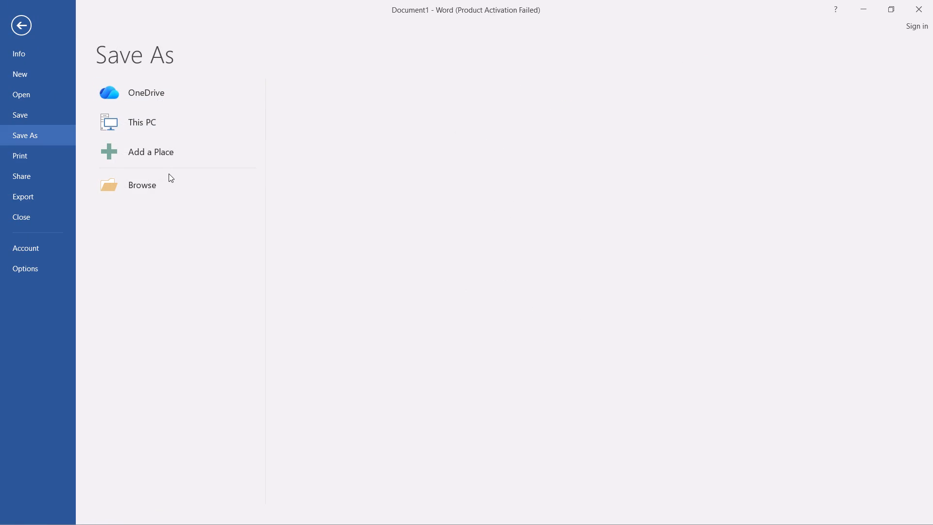
click(194, 101)
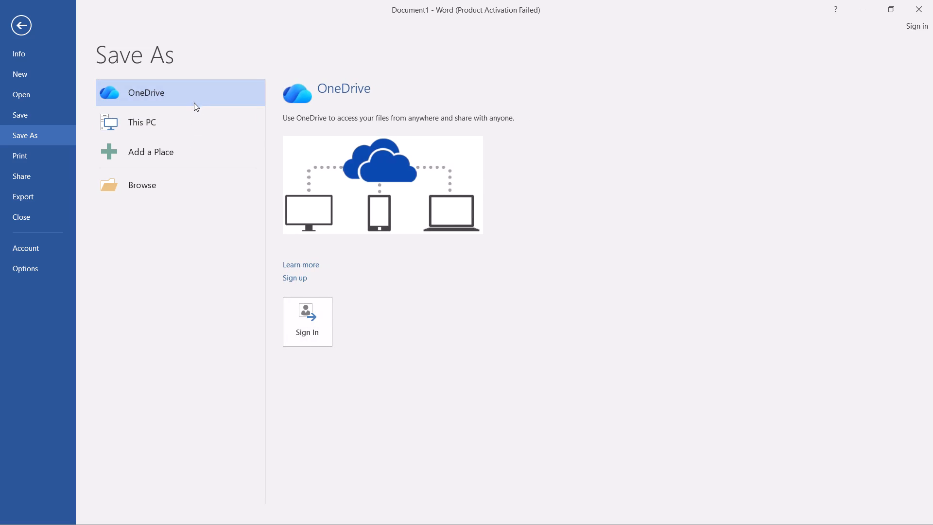
click(182, 192)
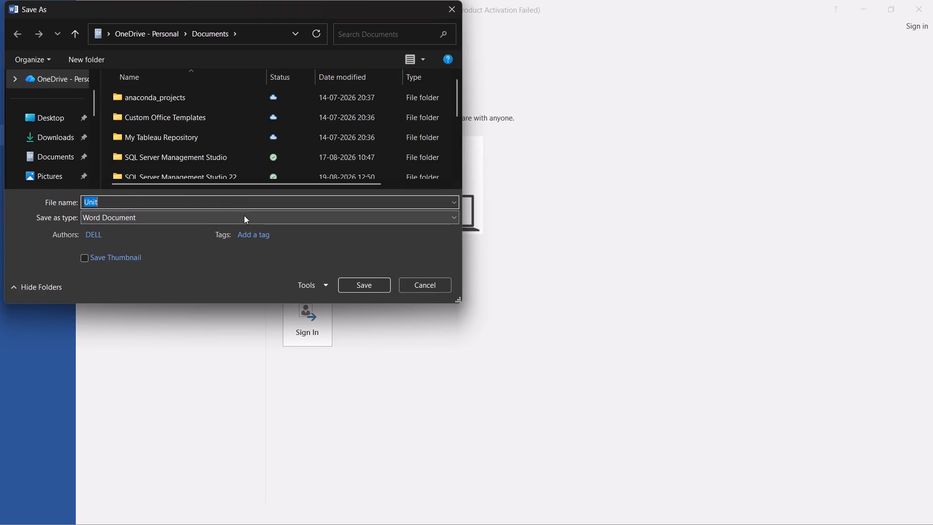
key(BackSpace)
key(BackSpace)
text(dbs)
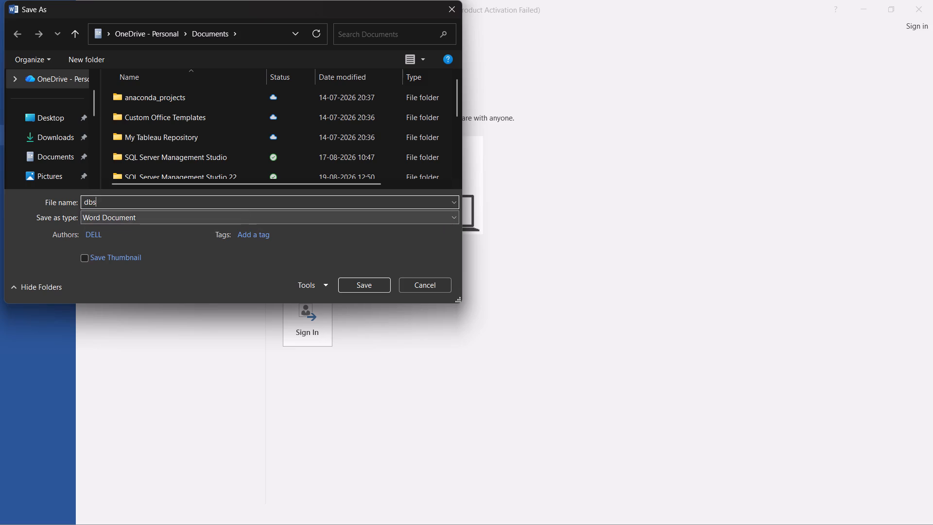
Save the document as a PDF named DBS in the OneDrive Documents folder.
click(245, 213)
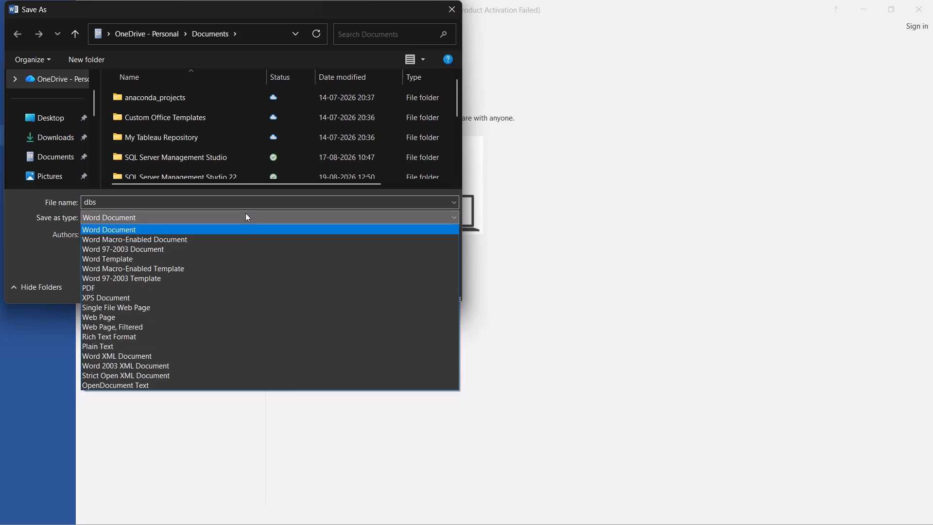
click(239, 286)
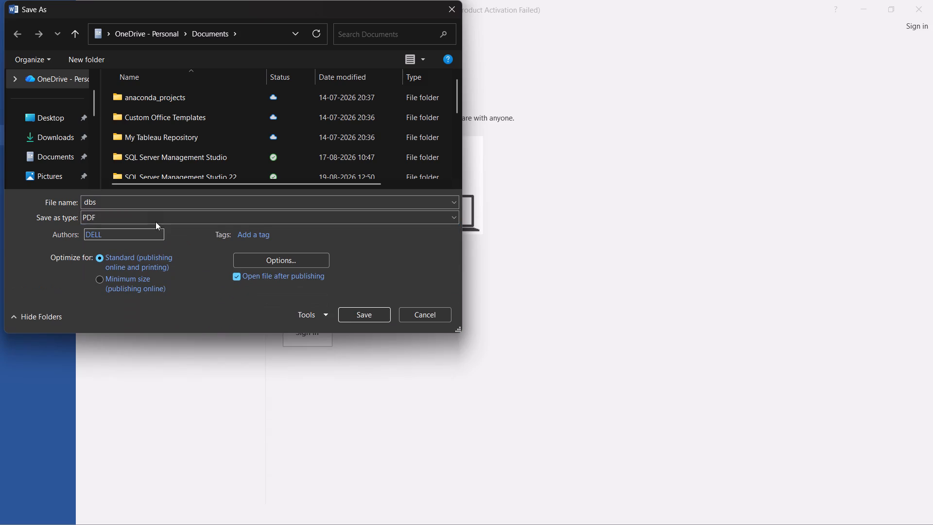
click(156, 199)
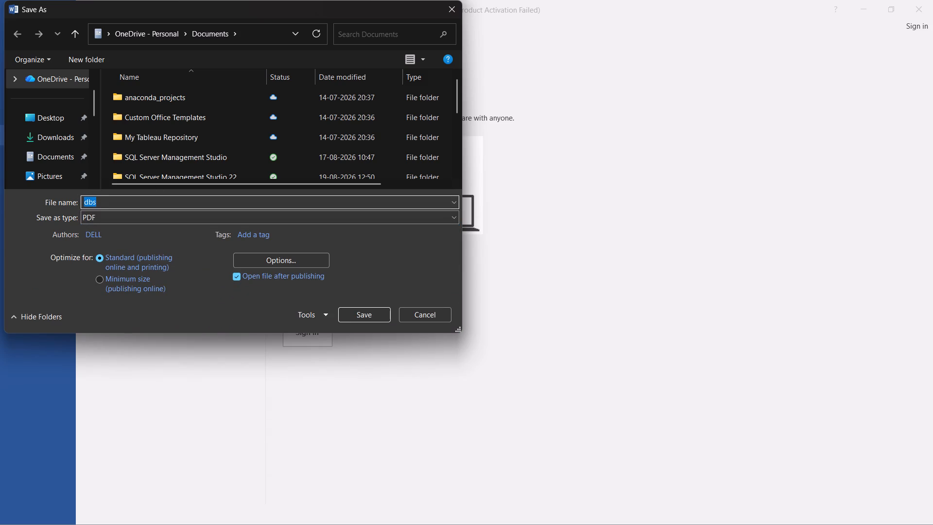
key(BackSpace)
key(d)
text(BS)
click(361, 315)
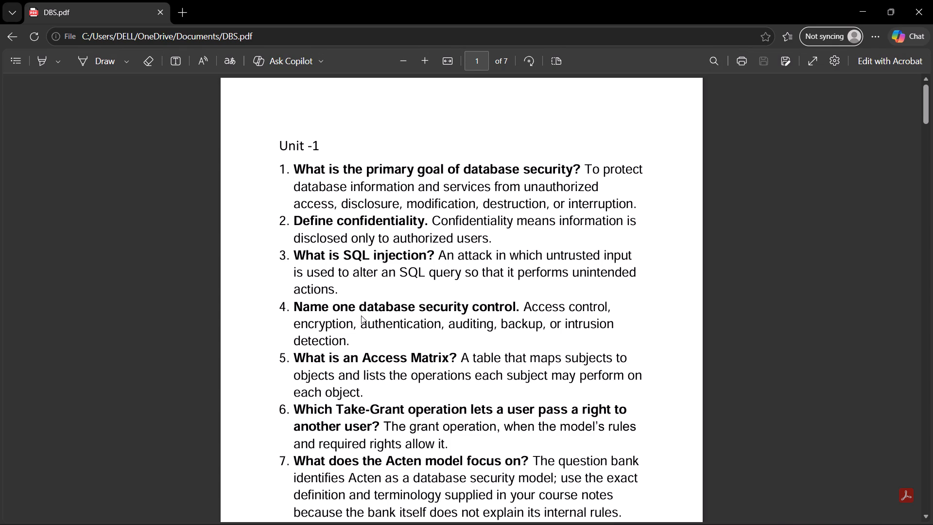
Review the page layout of the exported DBS PDF from the Unit-1 heading through question 40 in Unit-4.
scroll(361, 315, down, 8)
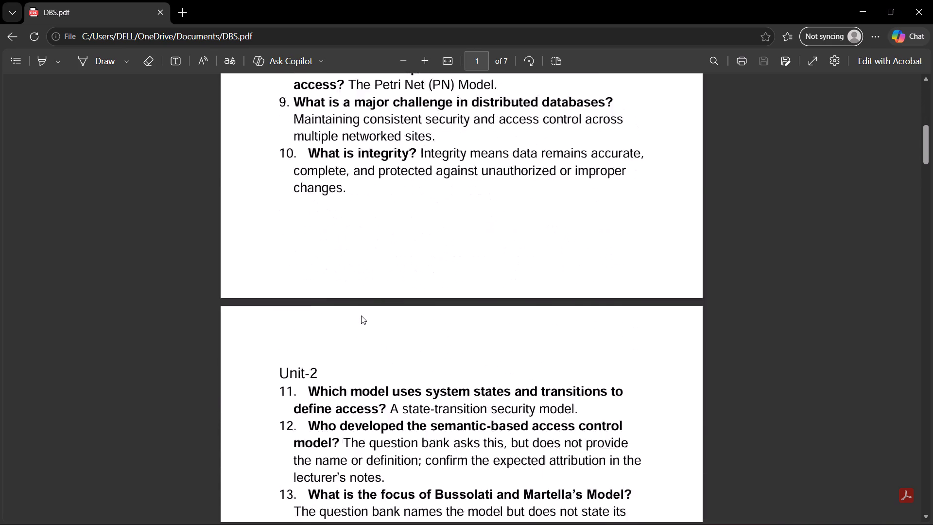
scroll(361, 315, down, 7)
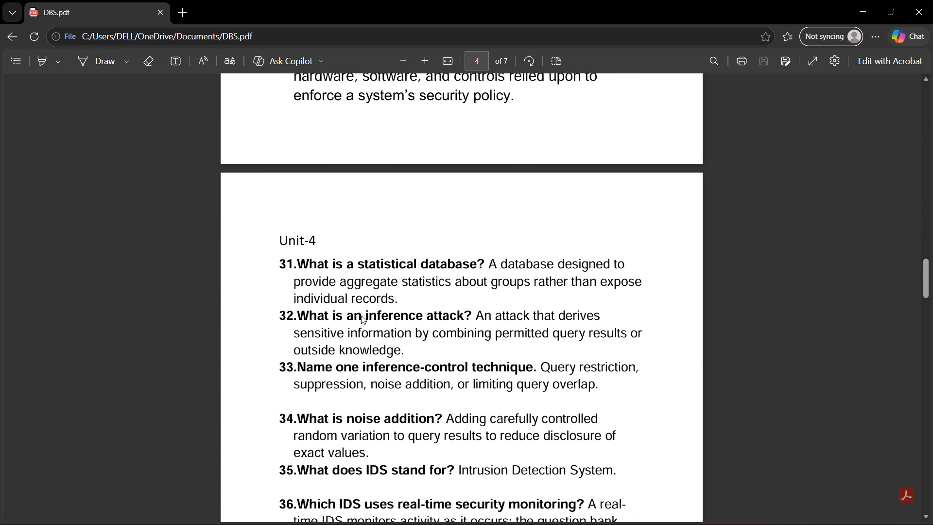
scroll(361, 315, down, 5)
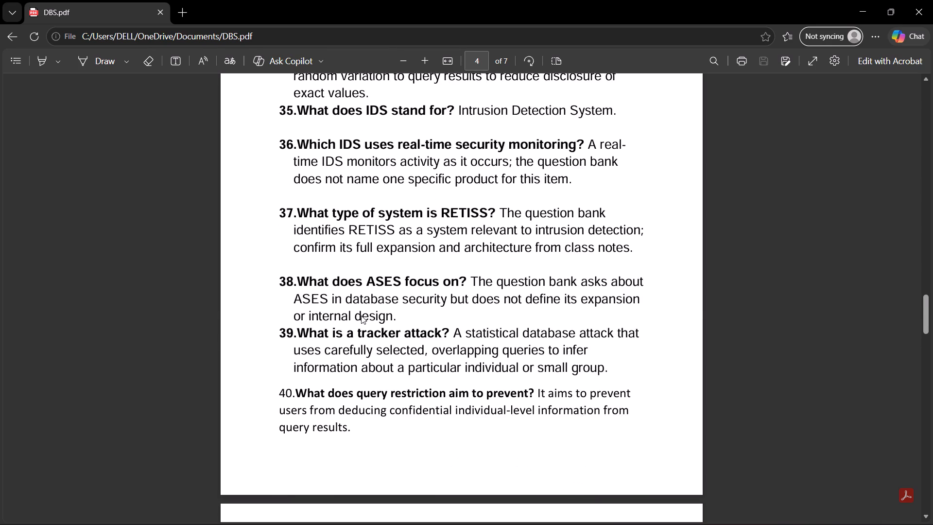
Examine the rest of the PDF from page 5 through the Unit-5 questions to the end of page 7.
scroll(361, 315, down, 7)
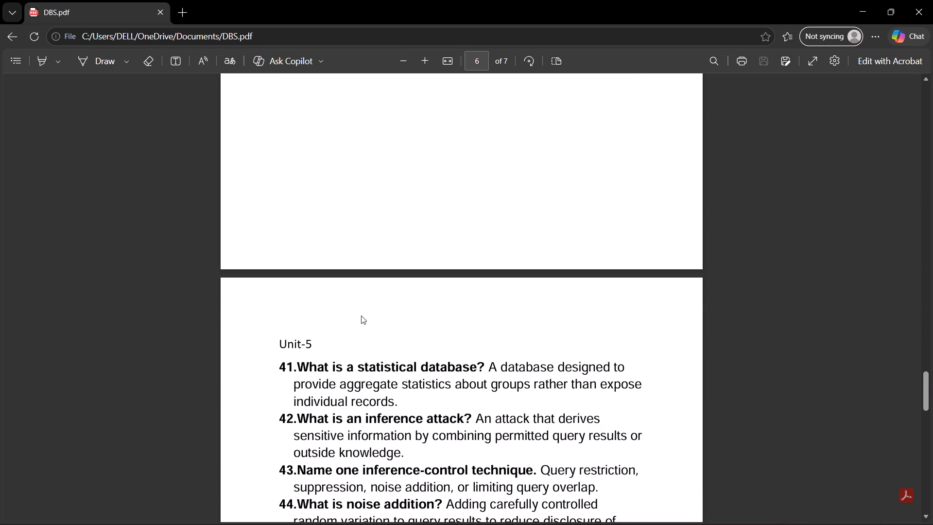
scroll(361, 315, down, 7)
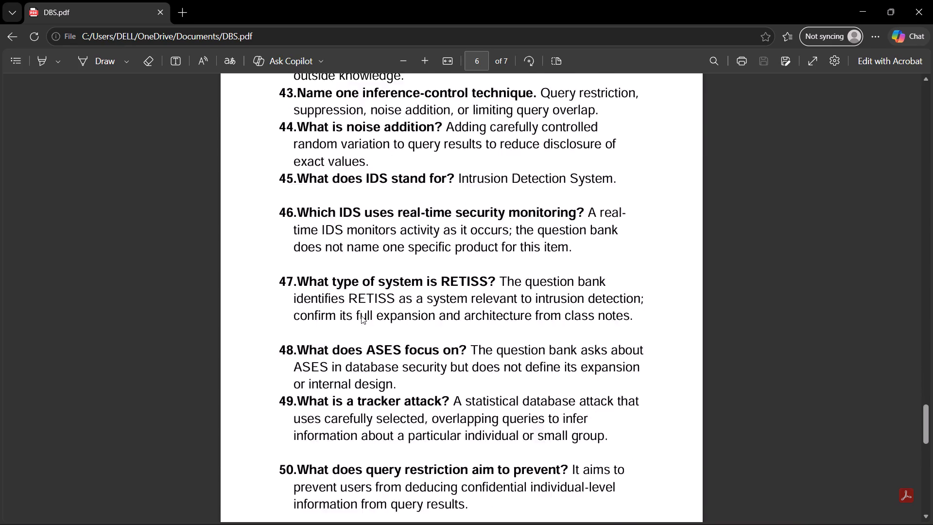
scroll(361, 315, down, 9)
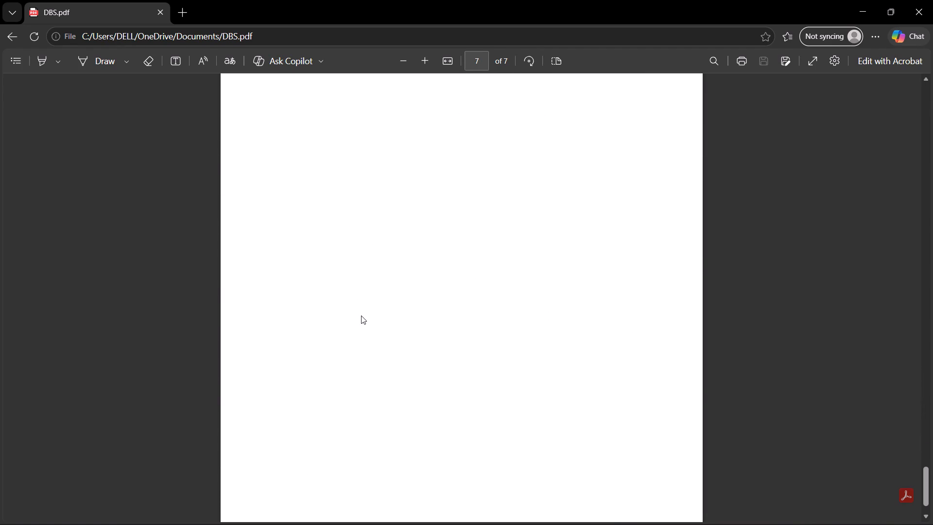
scroll(361, 315, down, 2)
Recheck the Unit-4 questions and page 5, between question 40 and the Unit-5 heading.
scroll(361, 315, up, 10)
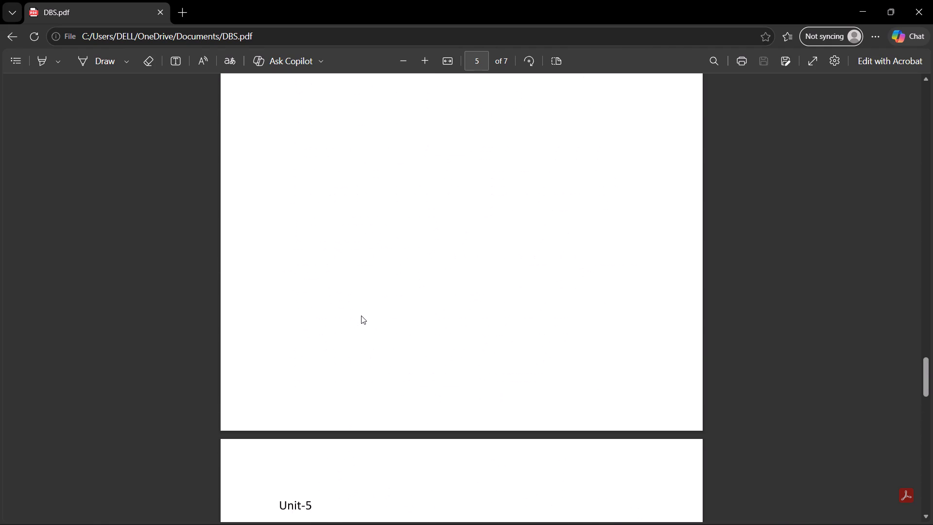
scroll(361, 315, up, 8)
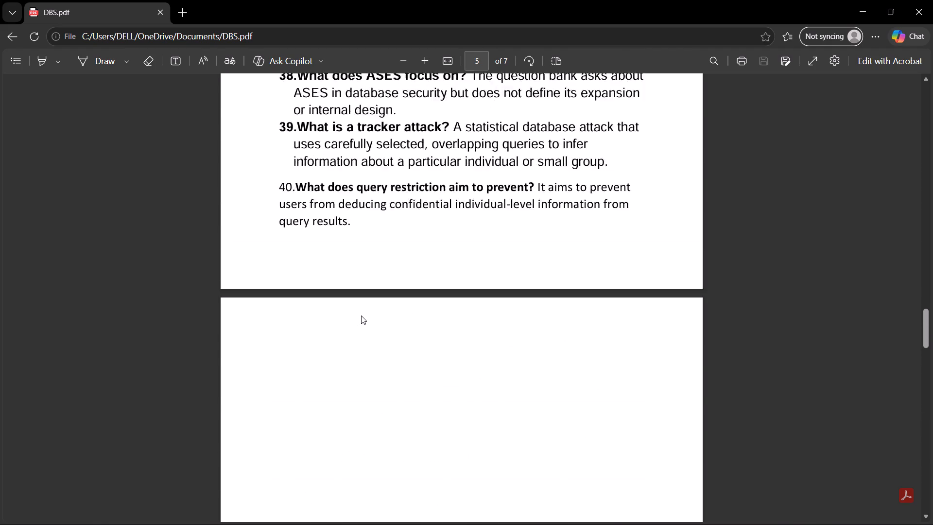
scroll(361, 315, up, 7)
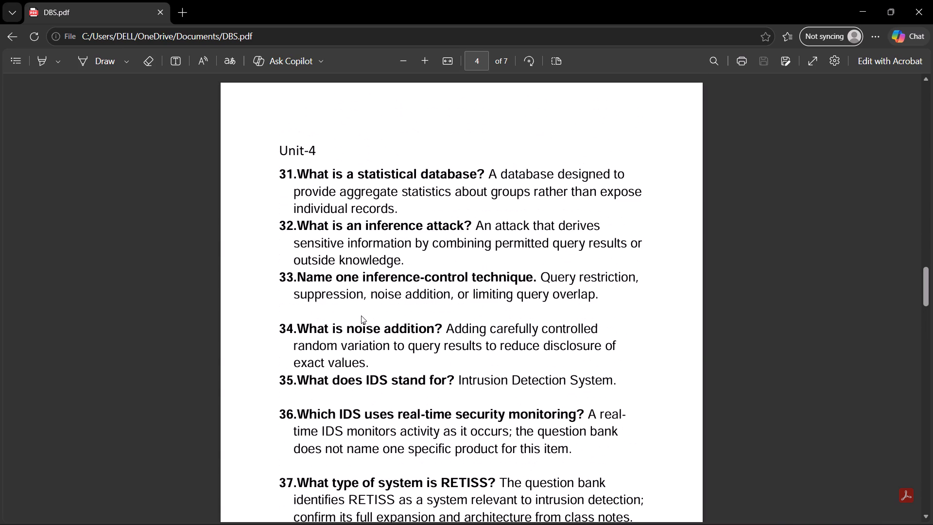
scroll(361, 315, down, 8)
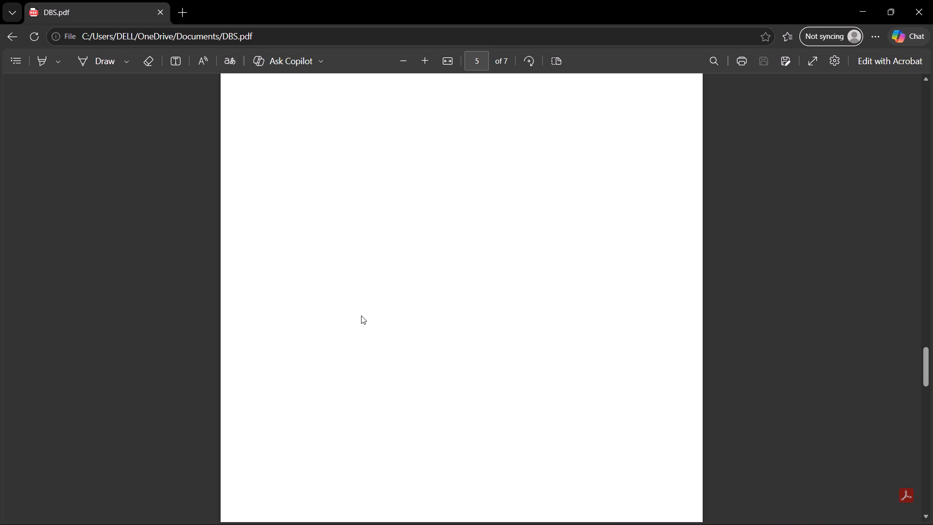
Review DBS.pdf in Microsoft Edge for layout and blank pages from Unit-1 to question 50, and close it.
scroll(361, 315, up, 15)
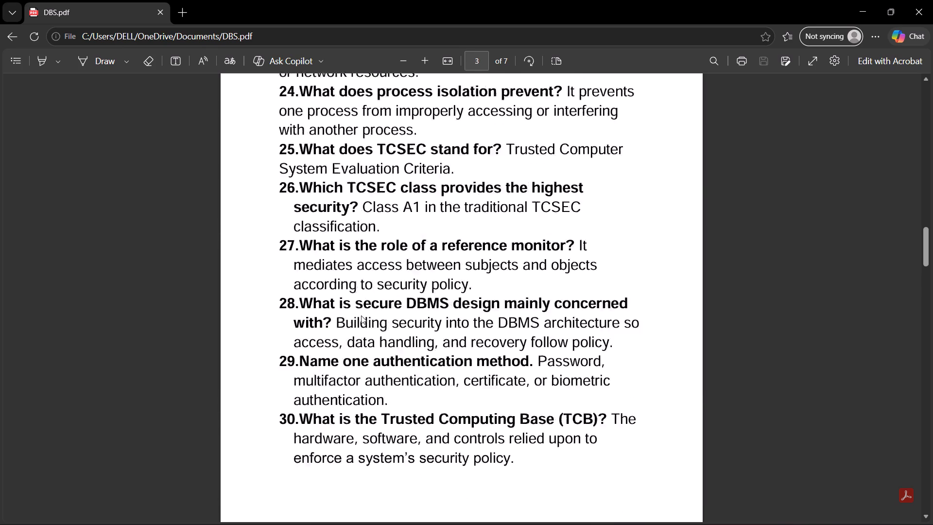
scroll(361, 315, up, 6)
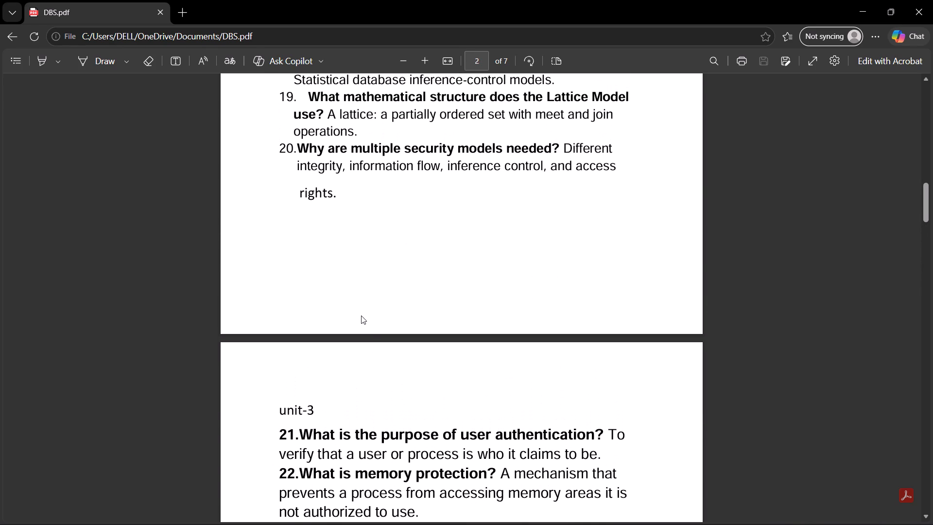
scroll(361, 315, up, 7)
scroll(361, 315, right, 1)
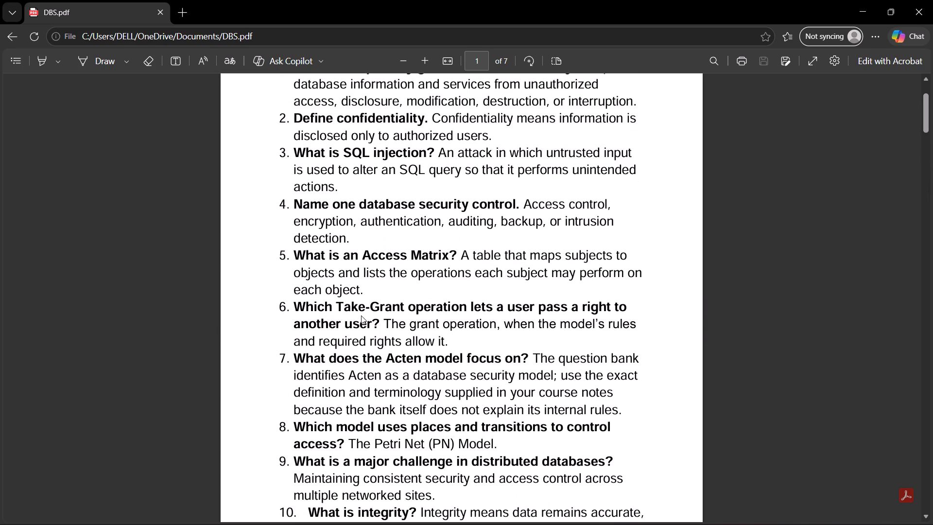
scroll(361, 315, right, 1)
scroll(361, 315, down, 4)
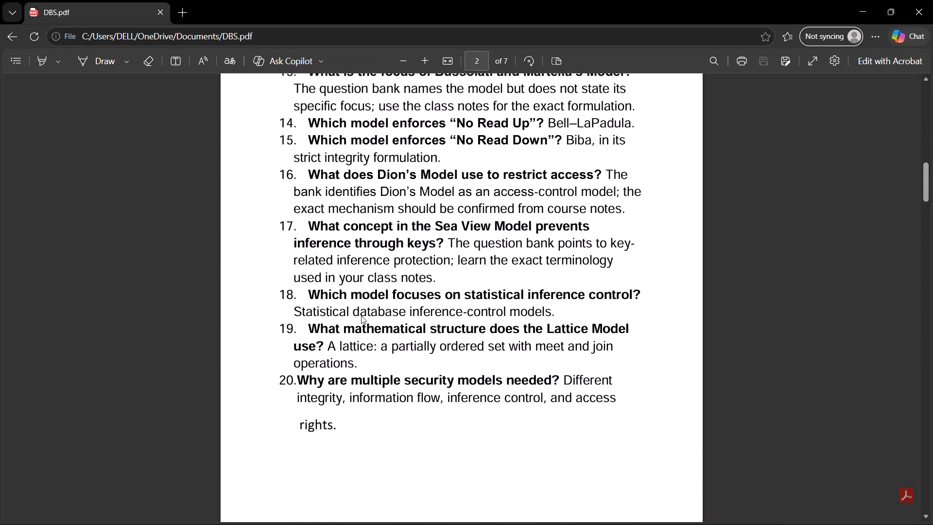
scroll(361, 315, down, 11)
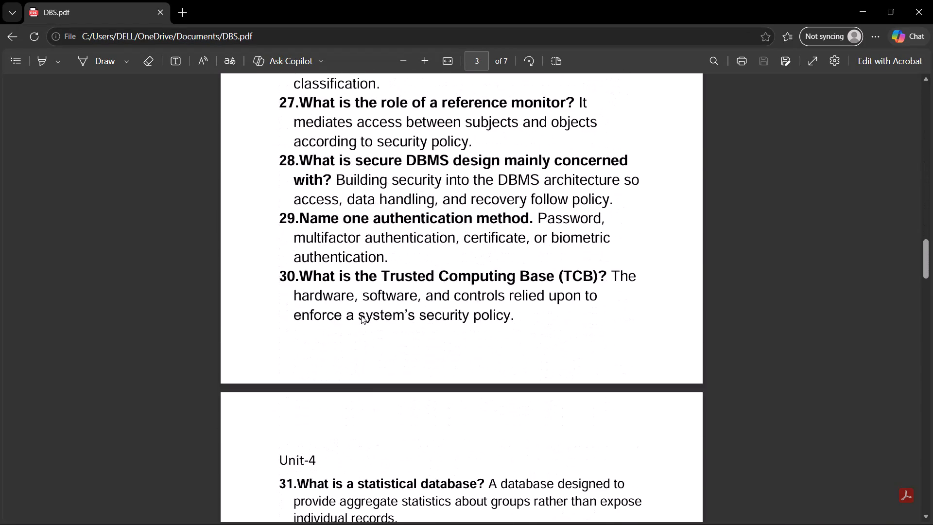
scroll(361, 315, down, 10)
scroll(361, 315, up, 1)
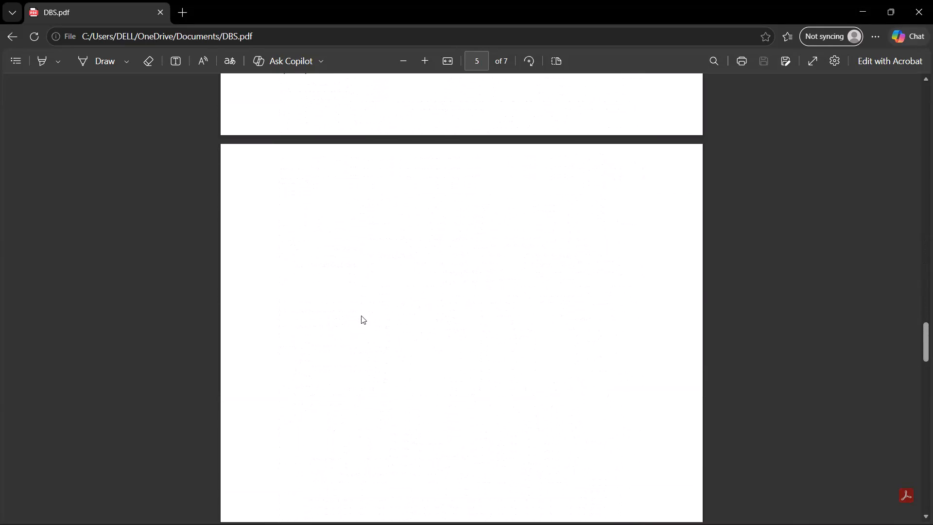
scroll(361, 315, up, 1)
scroll(361, 315, down, 5)
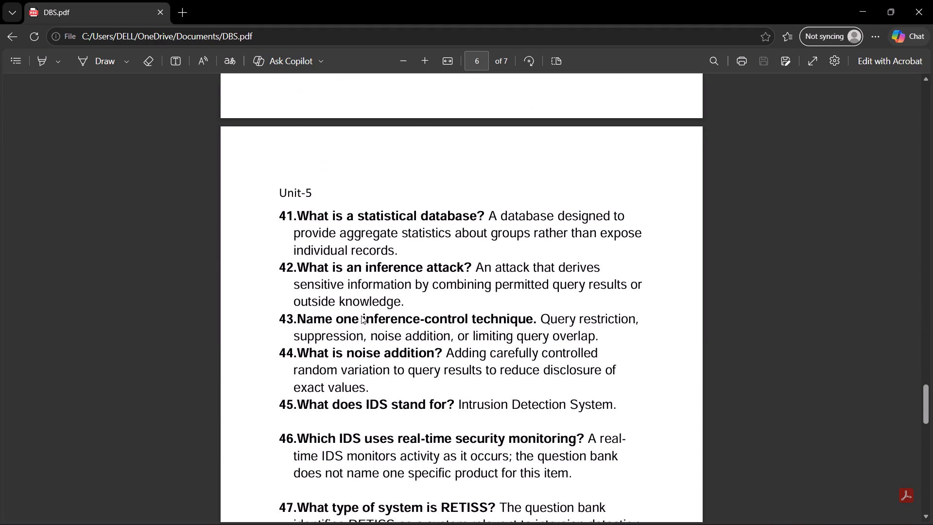
scroll(361, 315, down, 5)
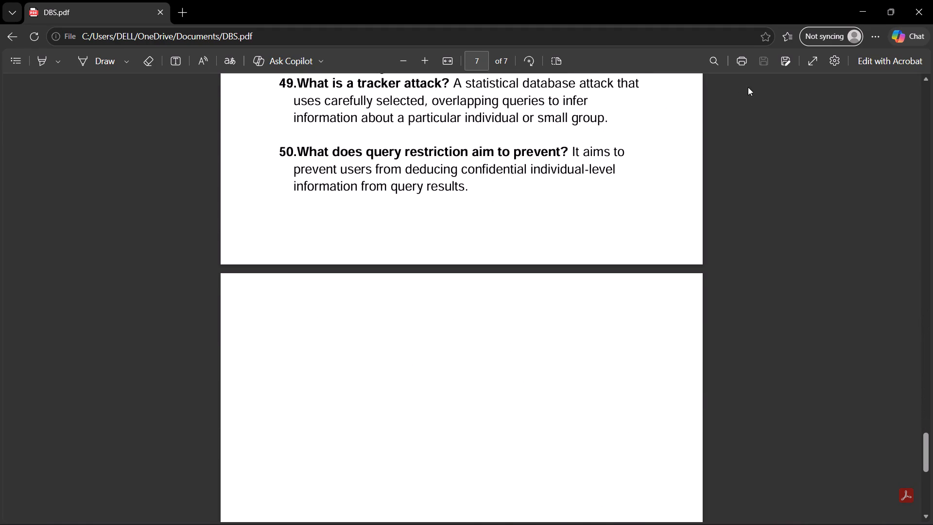
click(923, 7)
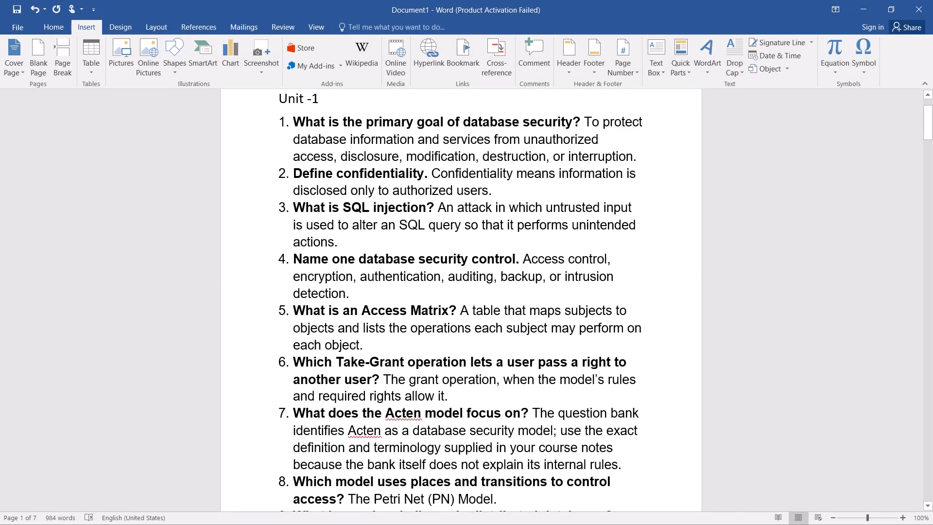
In the Word document, delete the blank page after question 50 at the end of the Unit-5 section.
scroll(520, 223, down, 3)
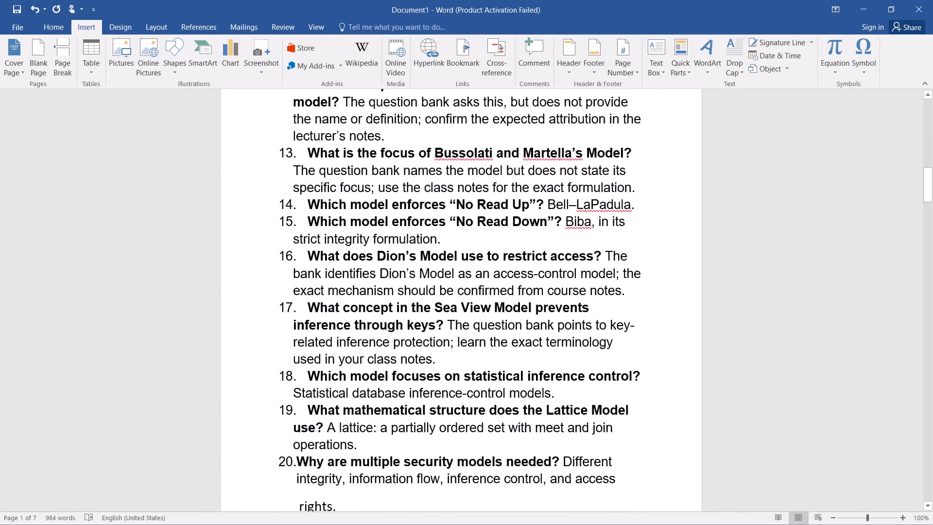
scroll(520, 223, down, 5)
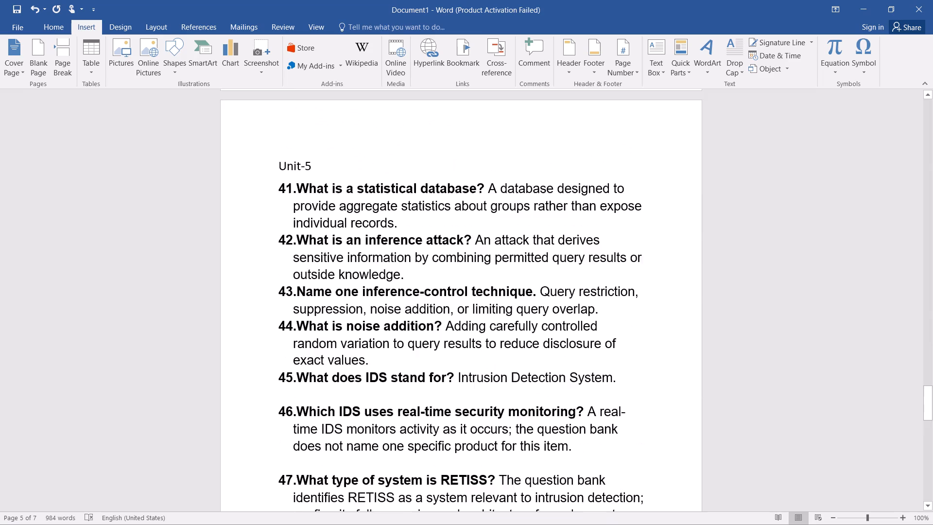
scroll(520, 223, down, 3)
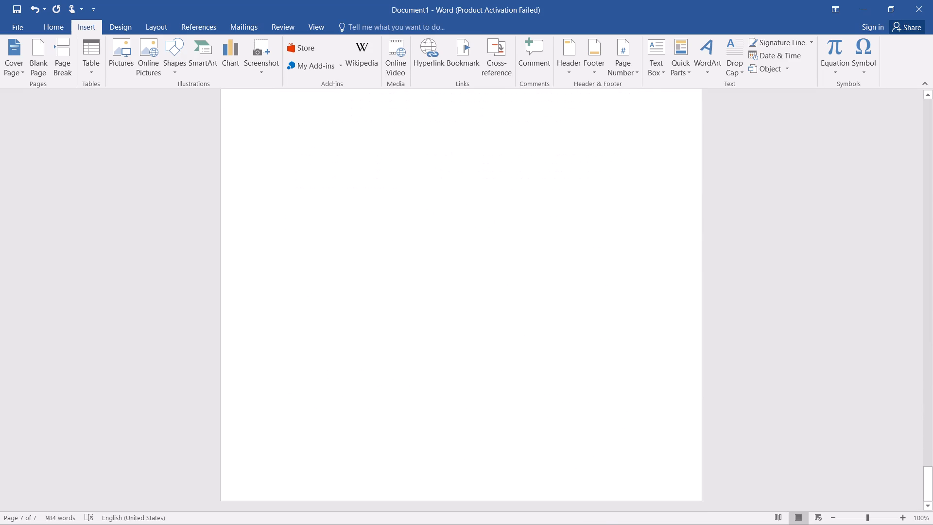
scroll(516, 249, up, 2)
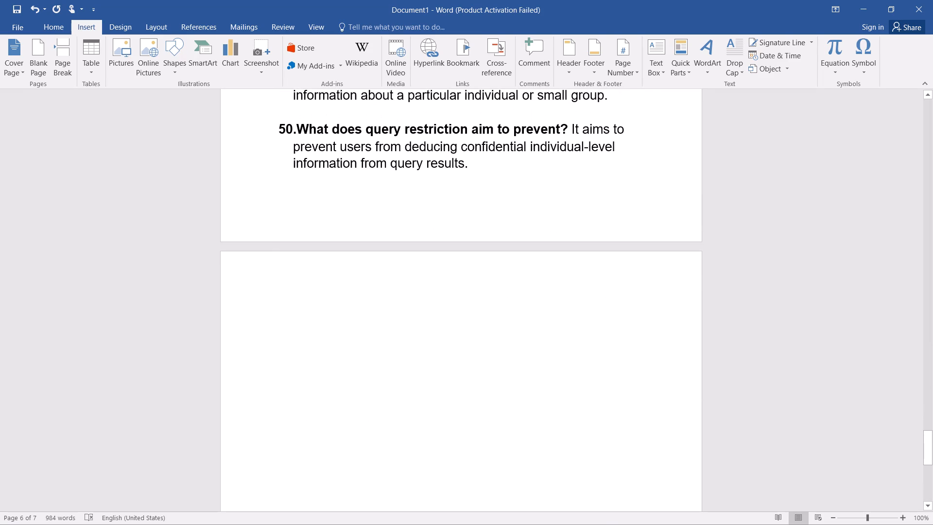
click(414, 344)
key(Delete)
Delete the blank page between question 40 and the Unit-5 heading.
scroll(416, 342, up, 6)
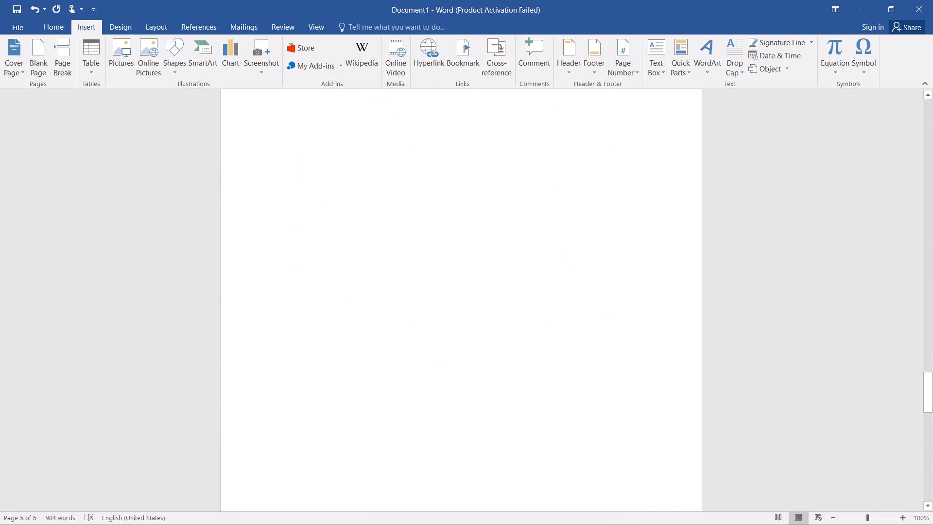
click(419, 340)
key(Delete)
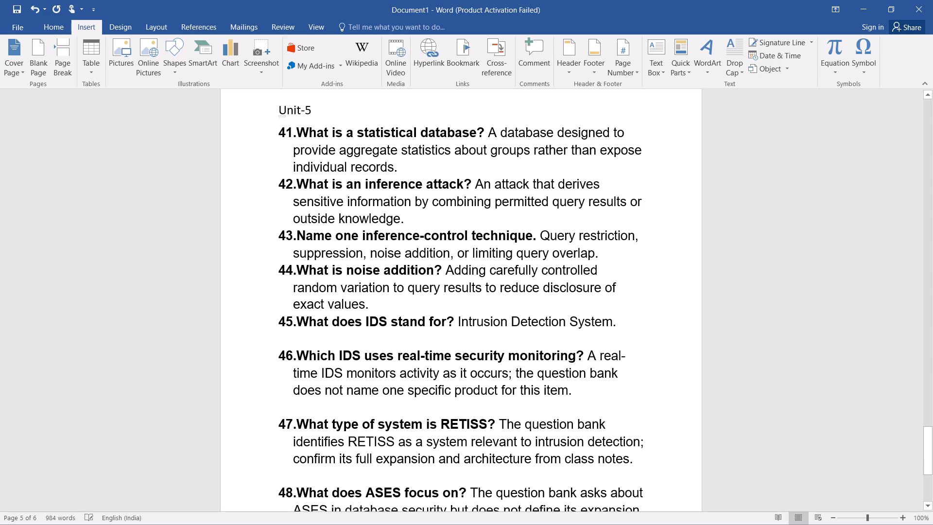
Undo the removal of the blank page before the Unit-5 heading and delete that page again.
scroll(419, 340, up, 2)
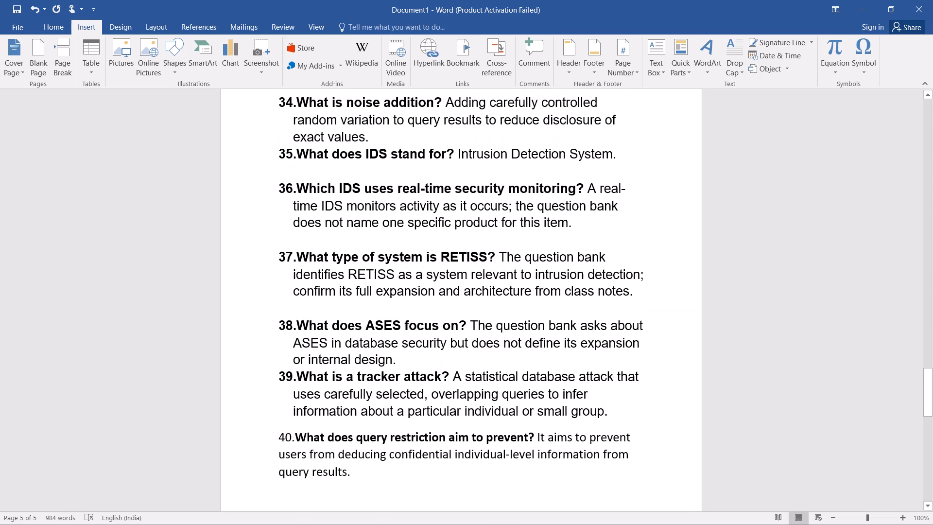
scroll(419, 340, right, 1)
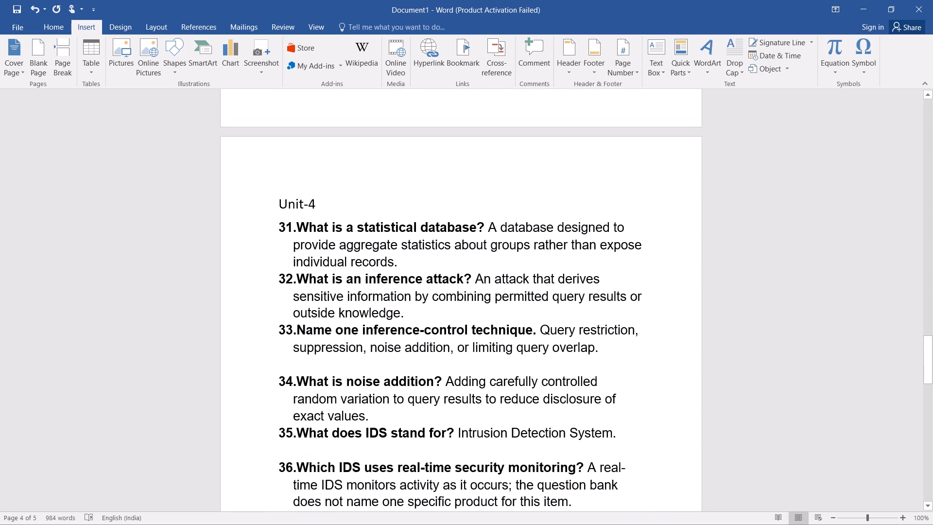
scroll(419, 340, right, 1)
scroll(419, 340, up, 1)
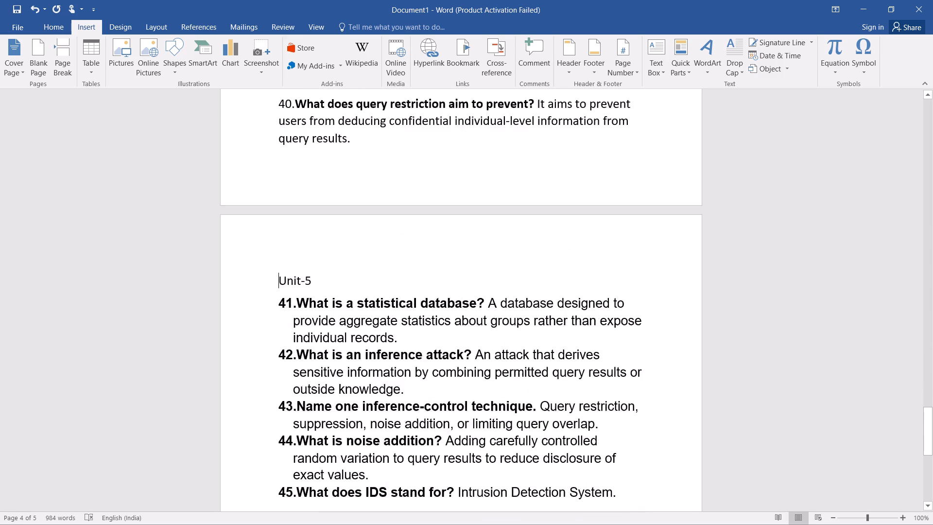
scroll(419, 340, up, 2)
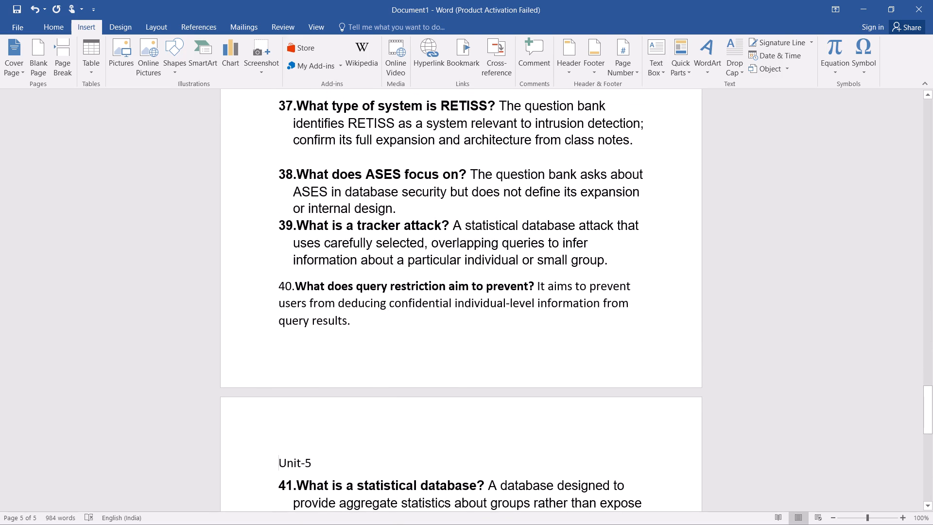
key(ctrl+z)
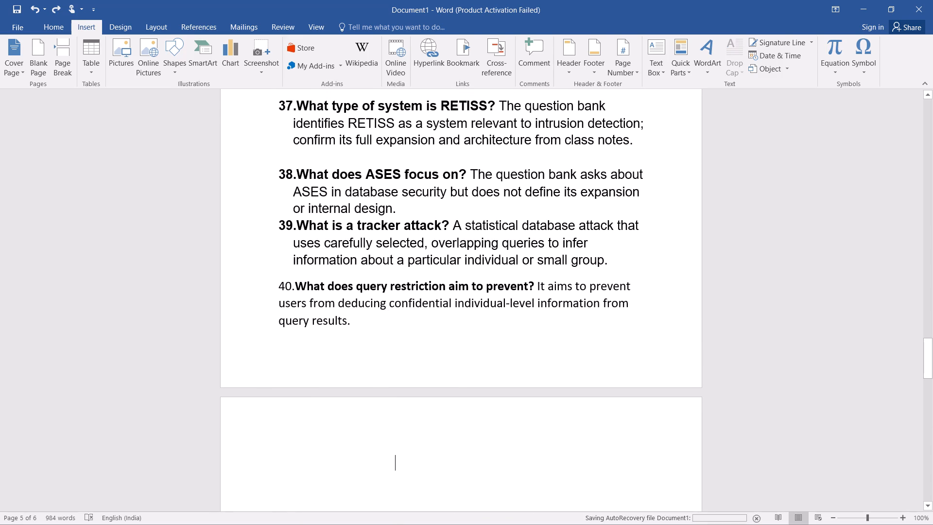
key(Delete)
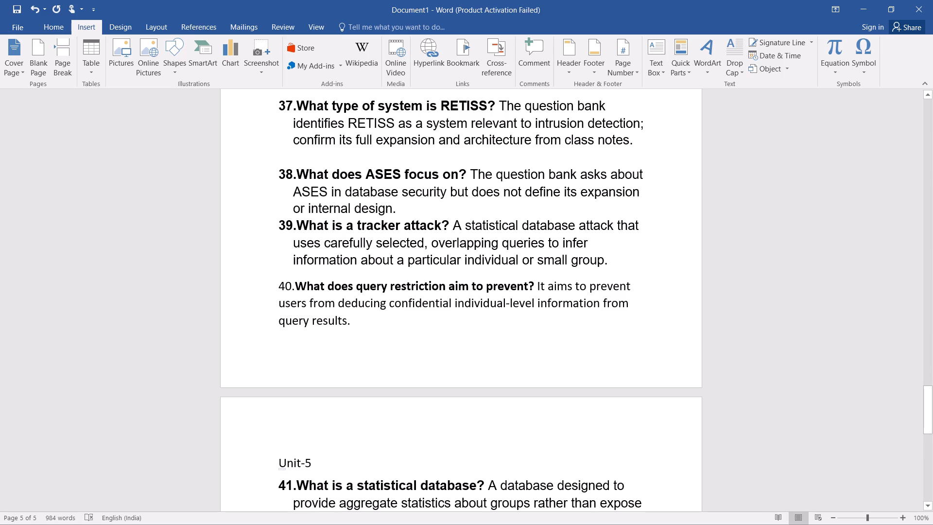
Make the number 40 bold in front of the question "What does query restriction aim to prevent?" in the Word document.
drag(294, 286, 293, 286)
drag(293, 286, 265, 286)
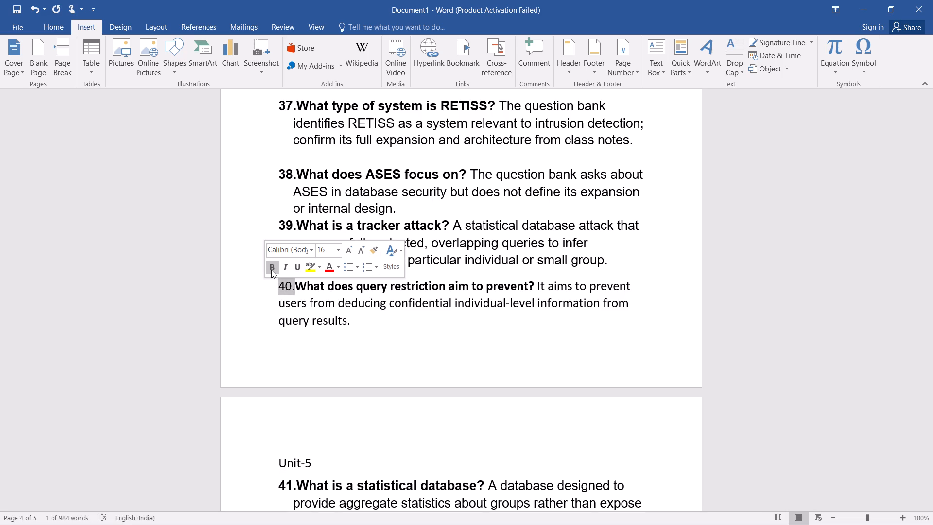
click(271, 270)
click(249, 314)
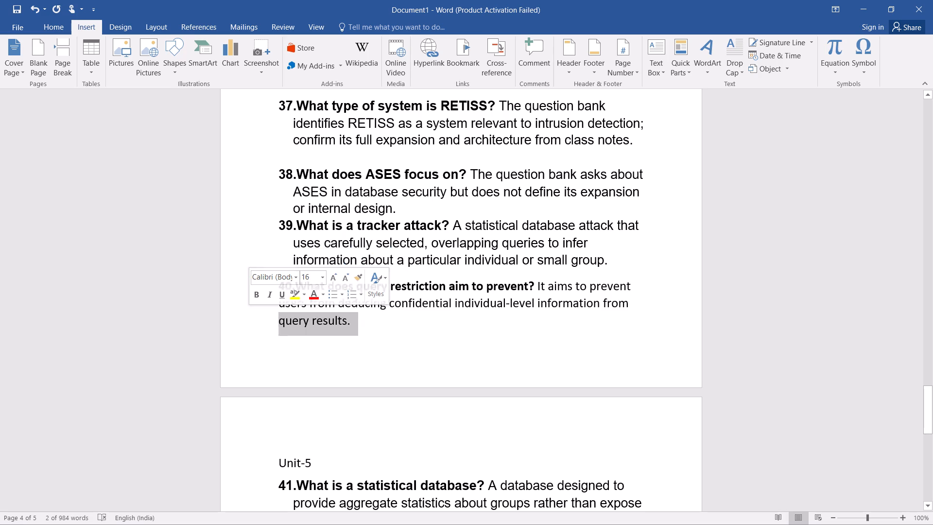
click(83, 243)
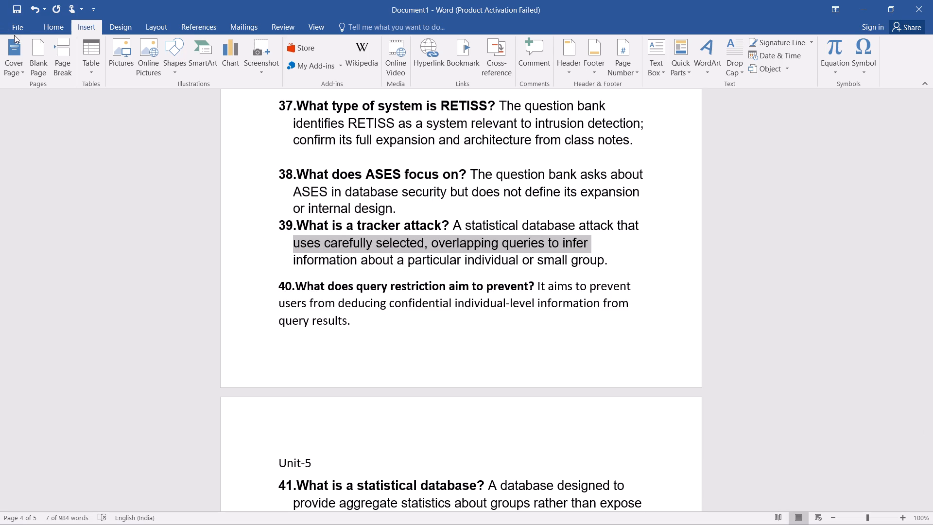
Save the document as a PDF named DBS 1 in the Documents folder.
click(14, 35)
click(15, 30)
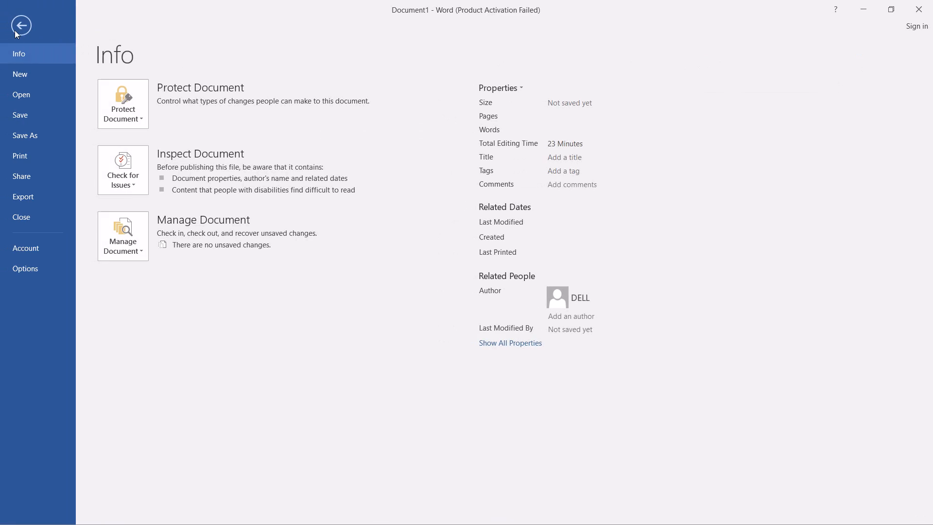
click(27, 122)
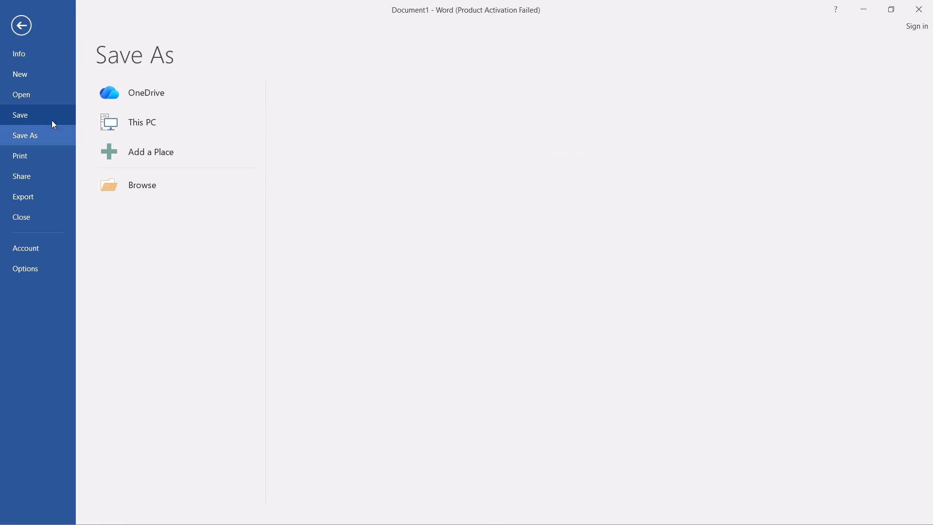
click(135, 188)
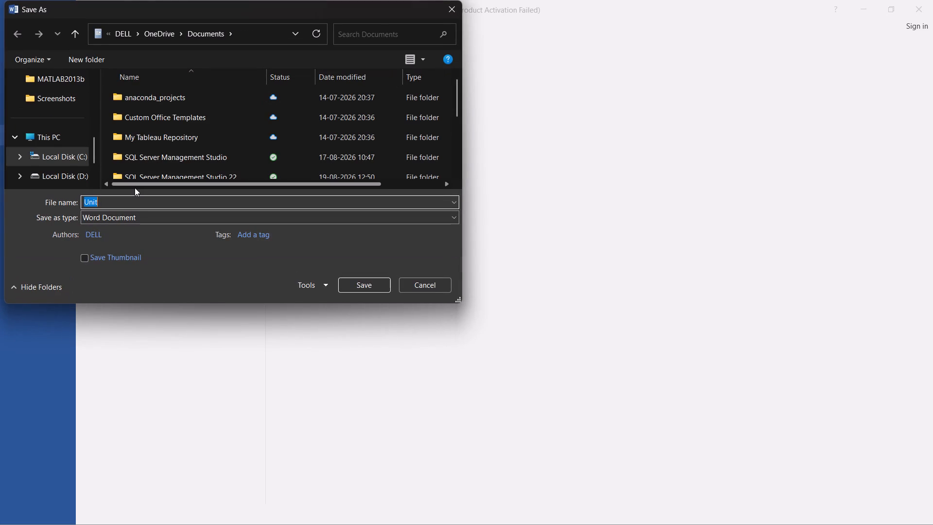
key(BackSpace)
text(DBS)
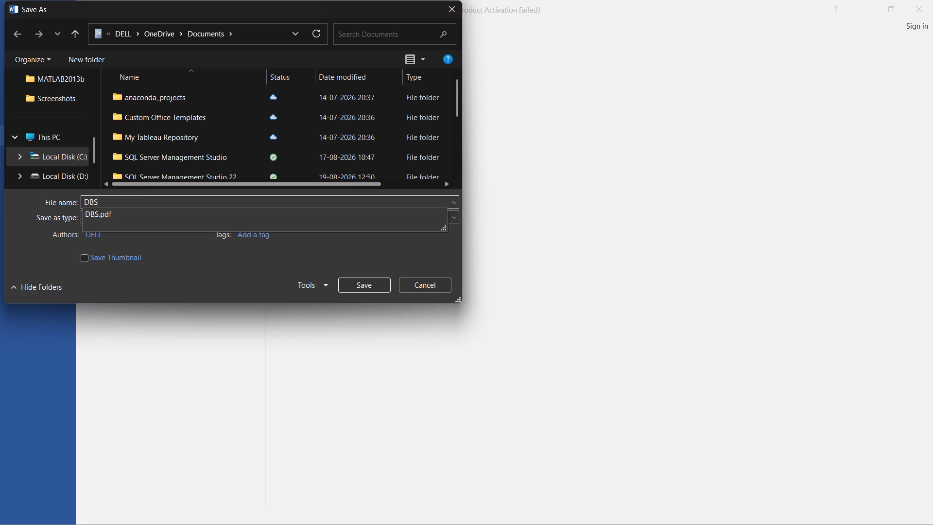
key(space)
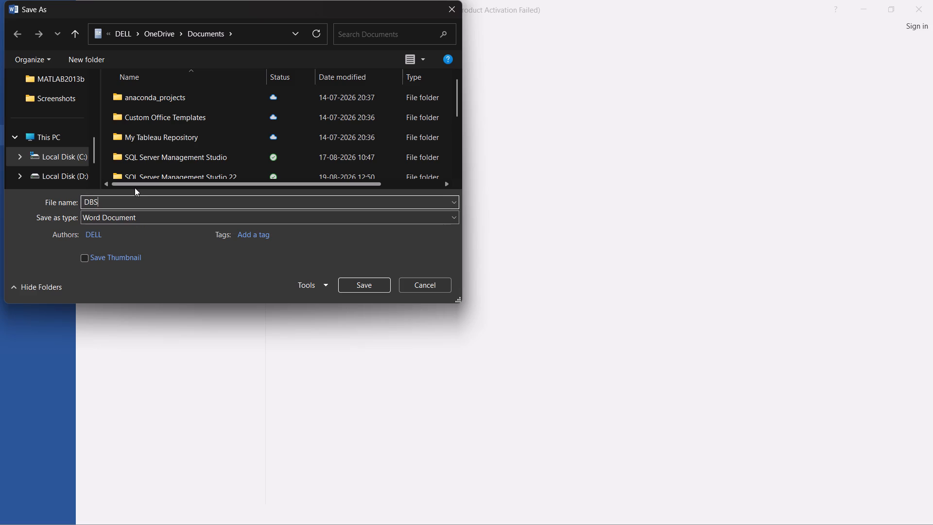
text(1)
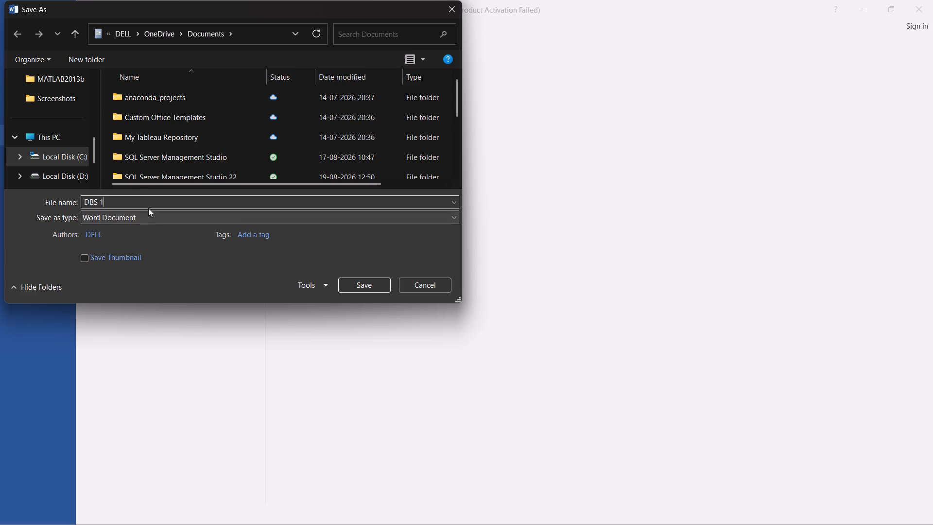
click(150, 215)
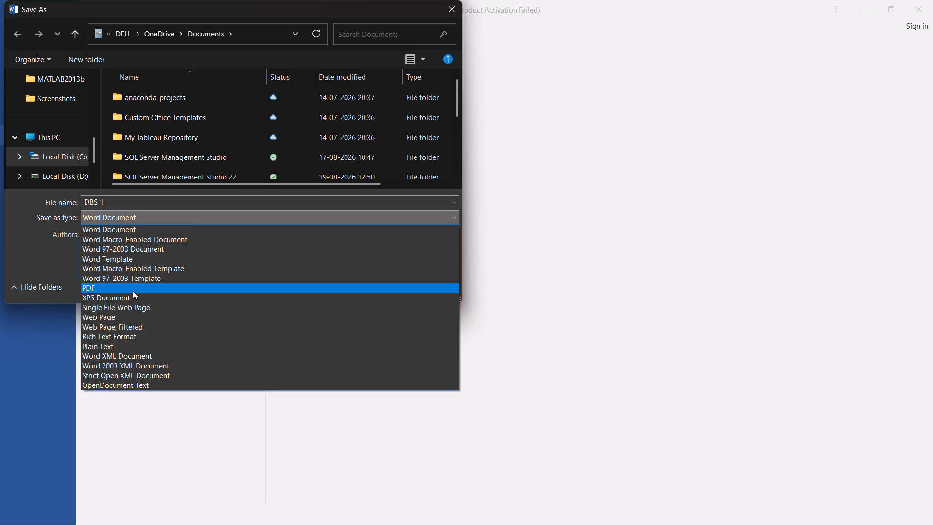
click(133, 290)
click(351, 312)
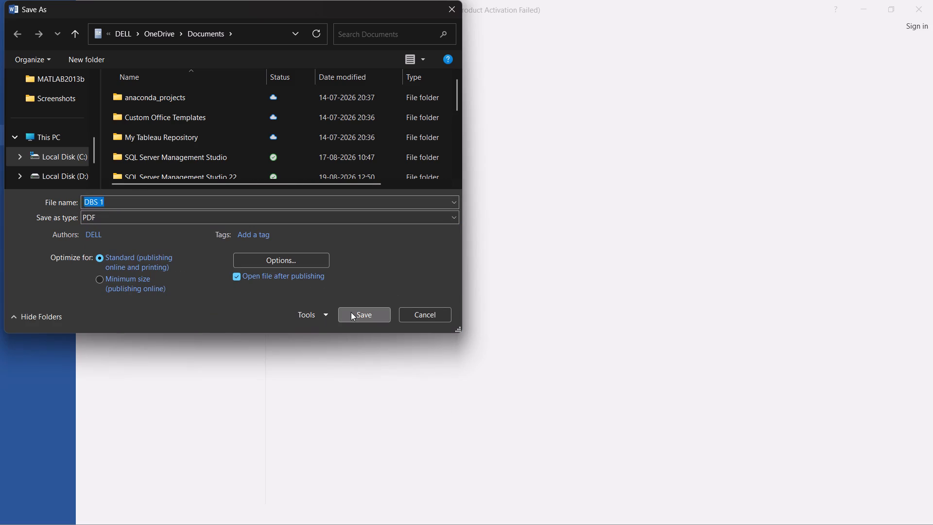
Review DBS 1.pdf in Microsoft Edge for layout and blank pages from Unit-1 to question 50.
scroll(351, 312, down, 1)
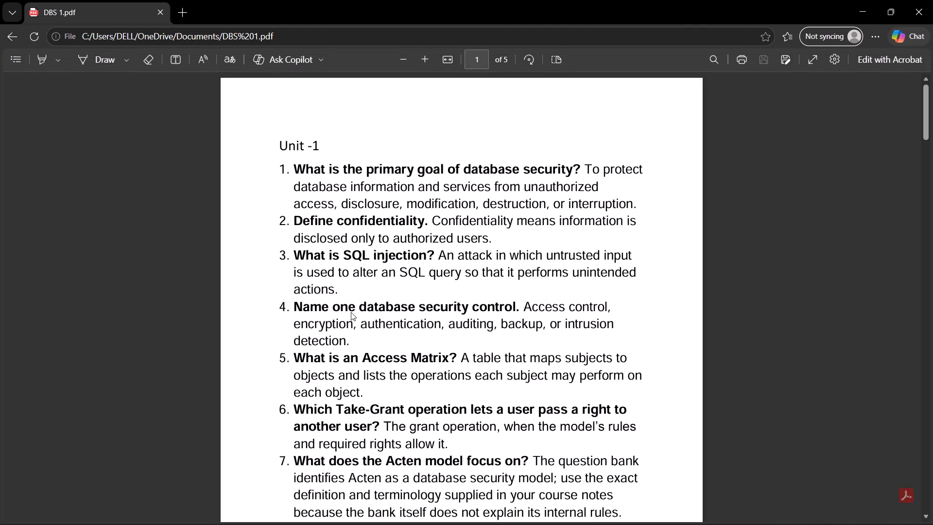
scroll(351, 312, down, 12)
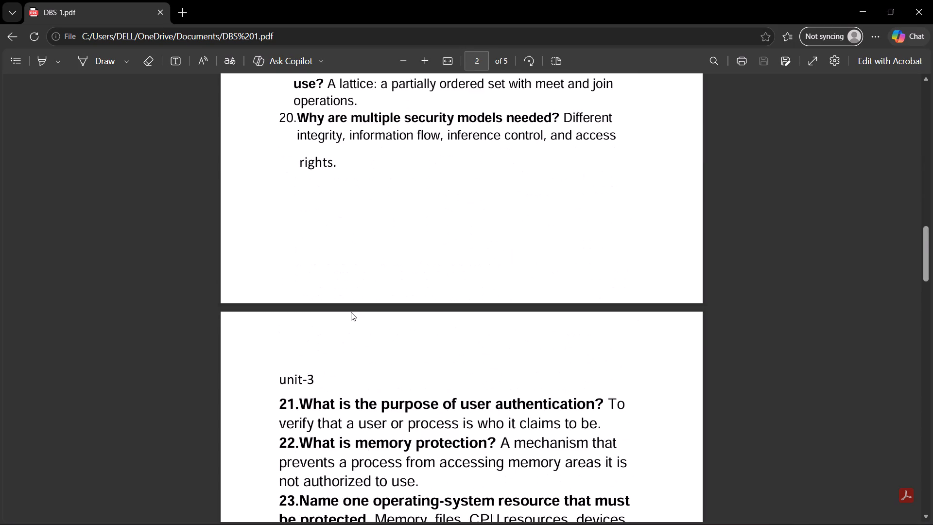
scroll(351, 312, down, 11)
scroll(351, 312, up, 1)
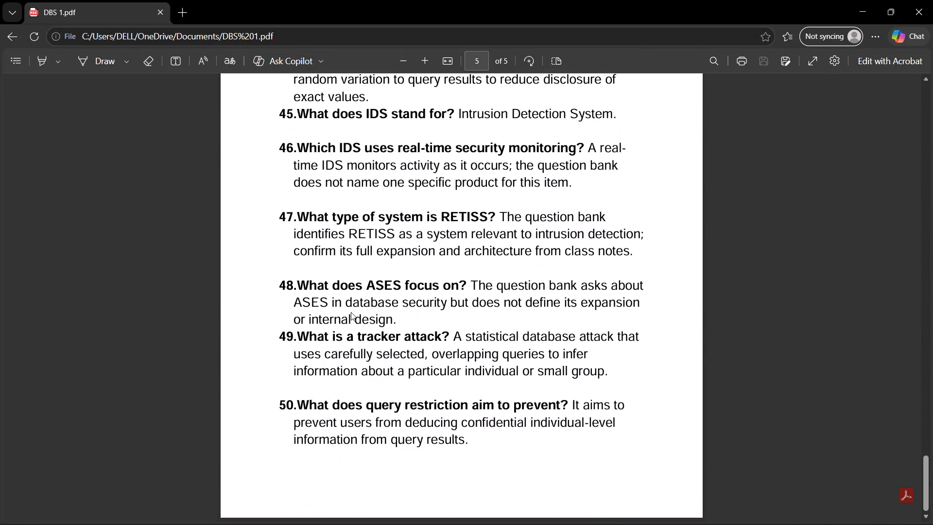
scroll(351, 312, up, 2)
scroll(351, 312, right, 1)
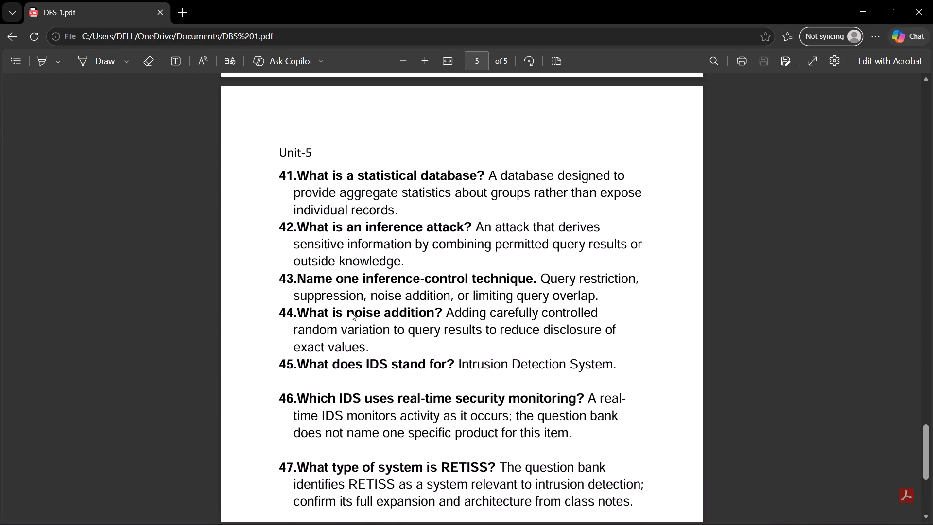
scroll(351, 312, right, 1)
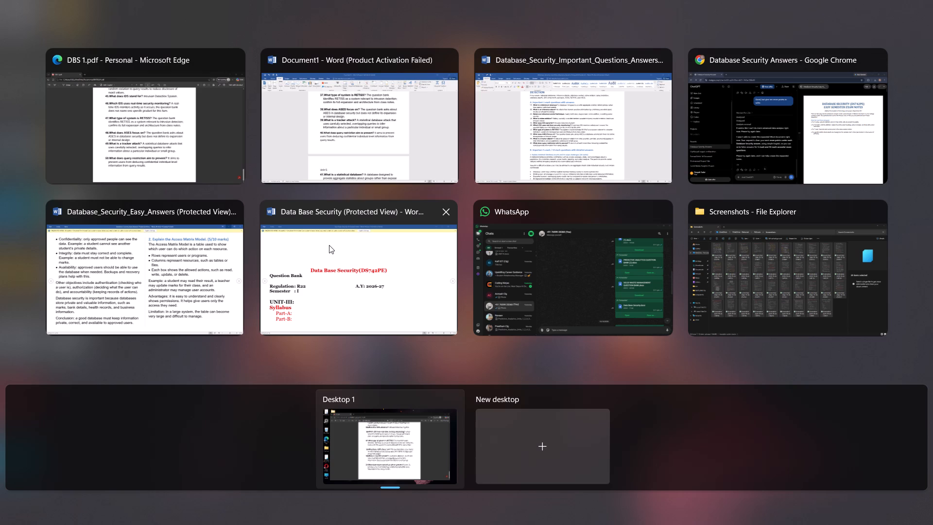
Close the protected-view Data Base Security question bank document from the overview of open windows.
click(448, 212)
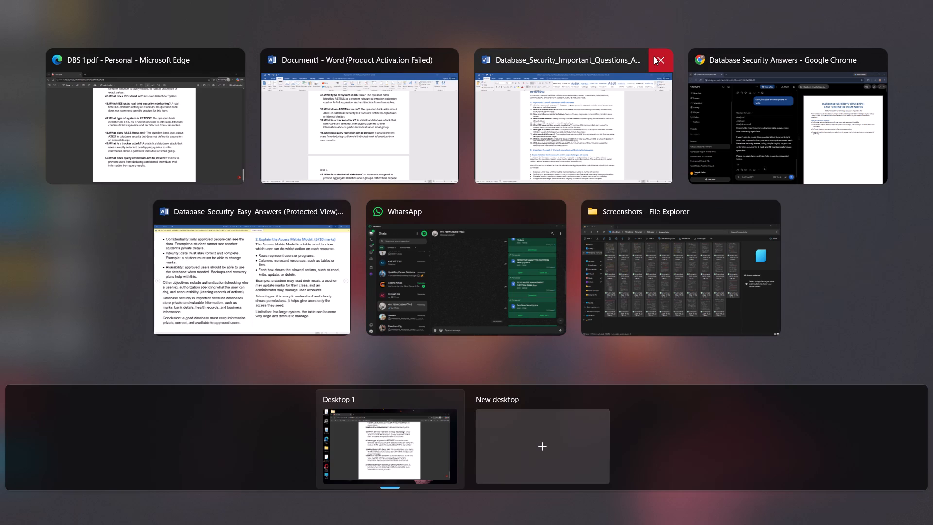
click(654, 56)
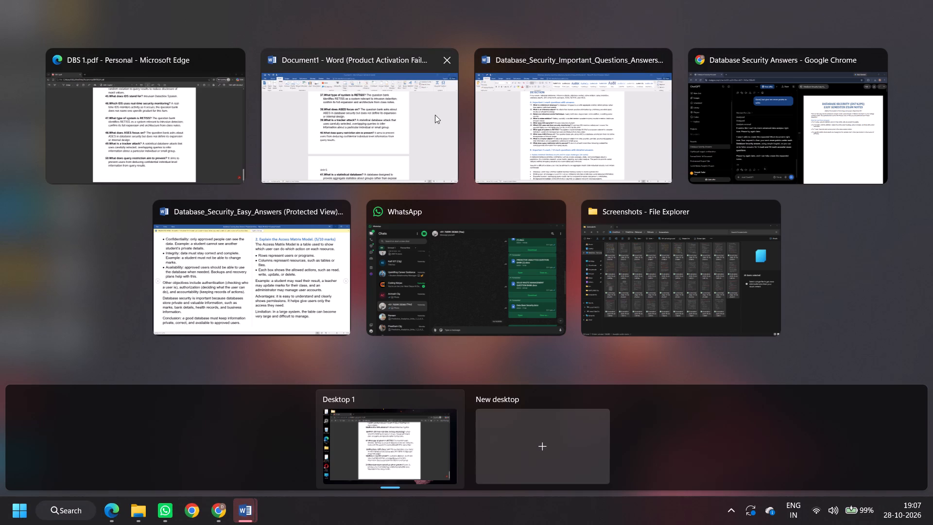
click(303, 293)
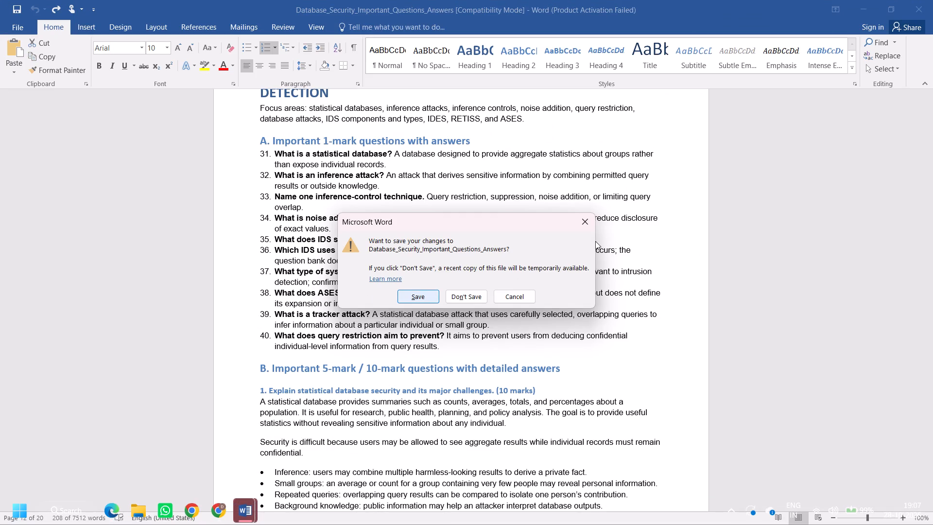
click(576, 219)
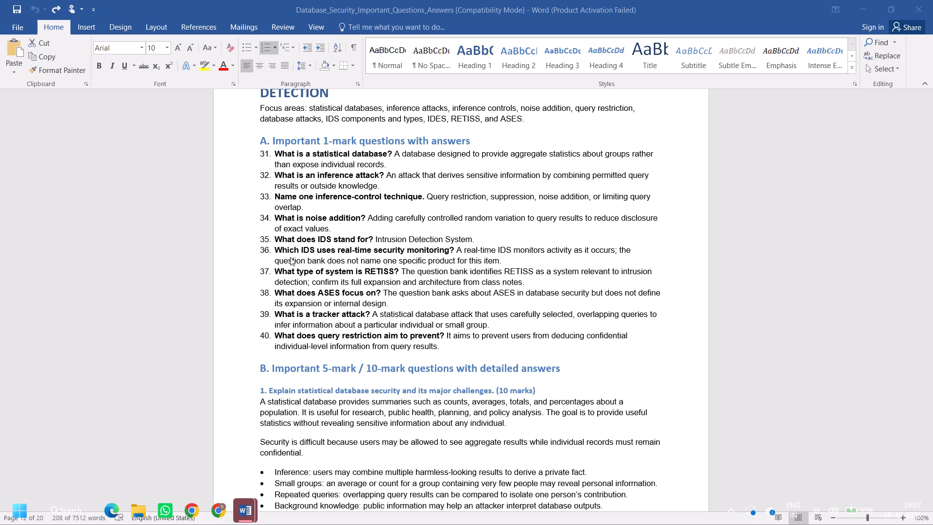
Read through the 5-mark and 10-mark answers after question 40 in Database_Security_Important_Questions_Answers.
scroll(211, 275, down, 1)
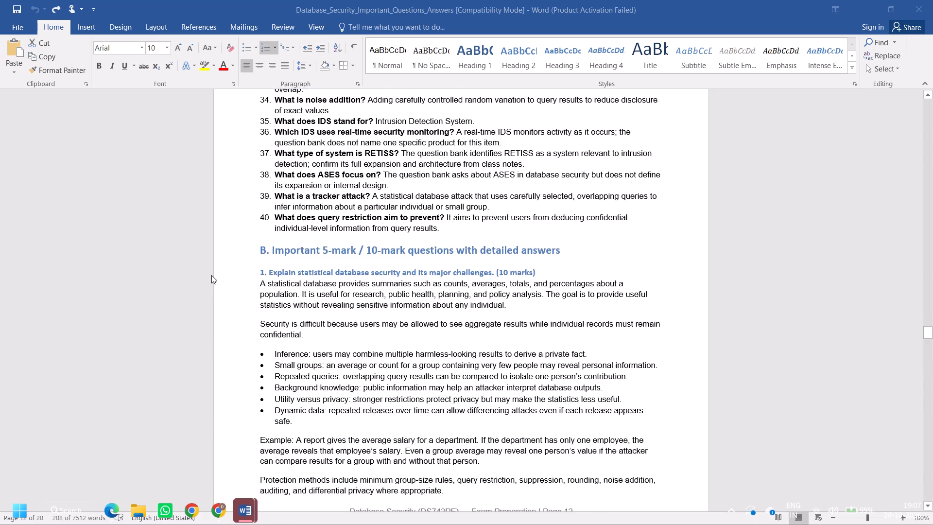
scroll(211, 275, down, 2)
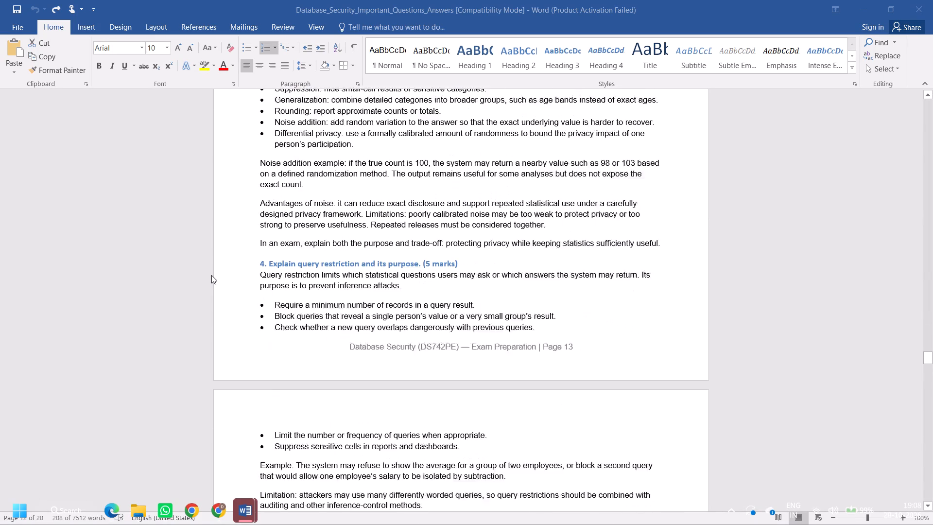
scroll(211, 275, down, 3)
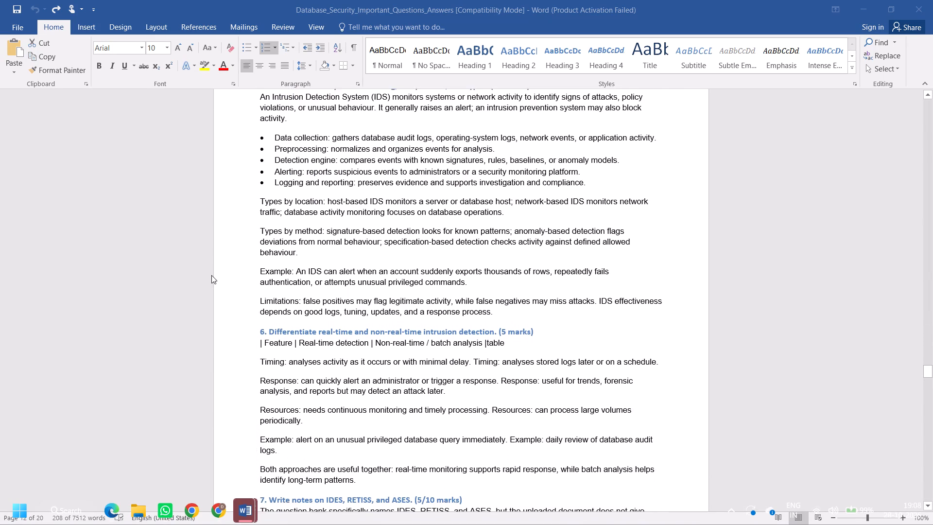
scroll(211, 275, down, 2)
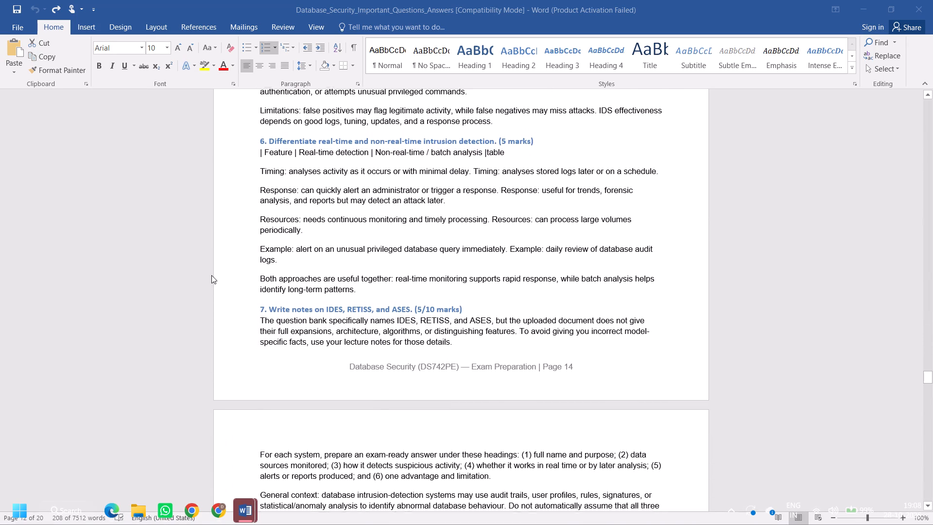
scroll(211, 275, down, 1)
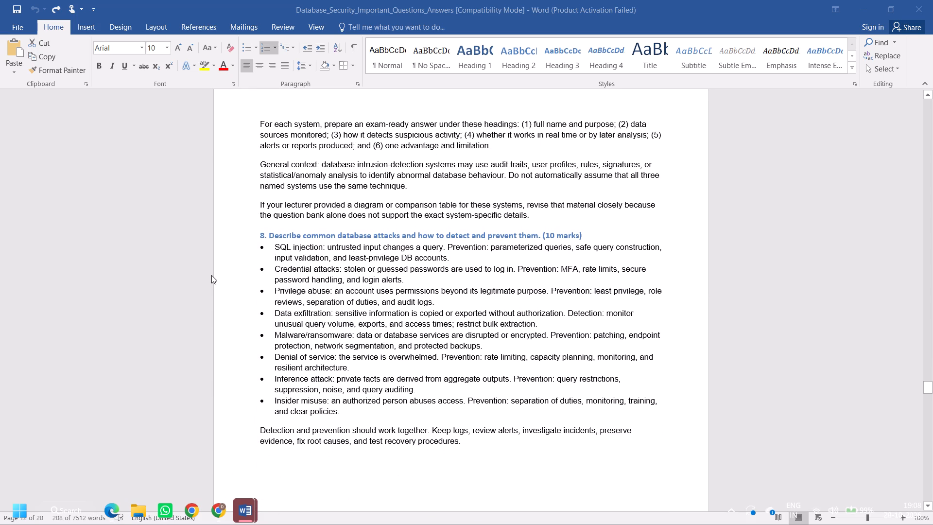
scroll(211, 275, down, 1)
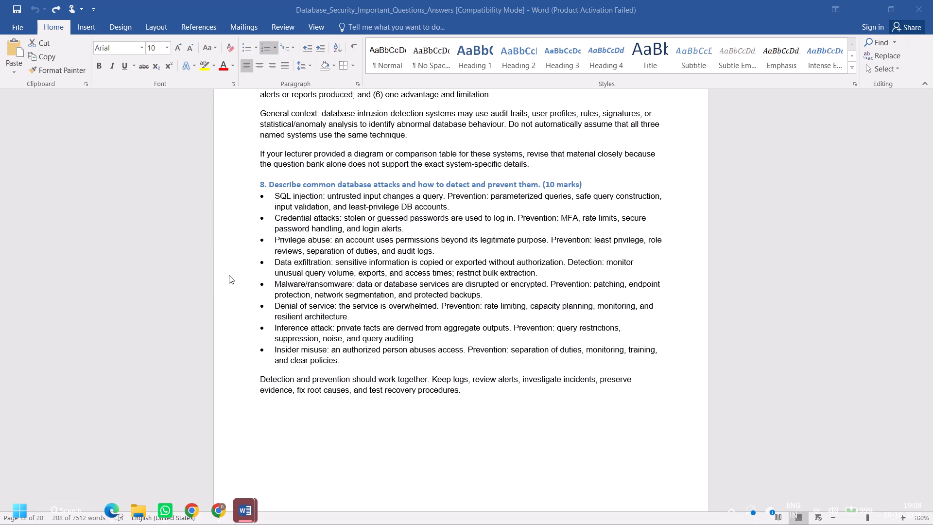
scroll(229, 275, up, 3)
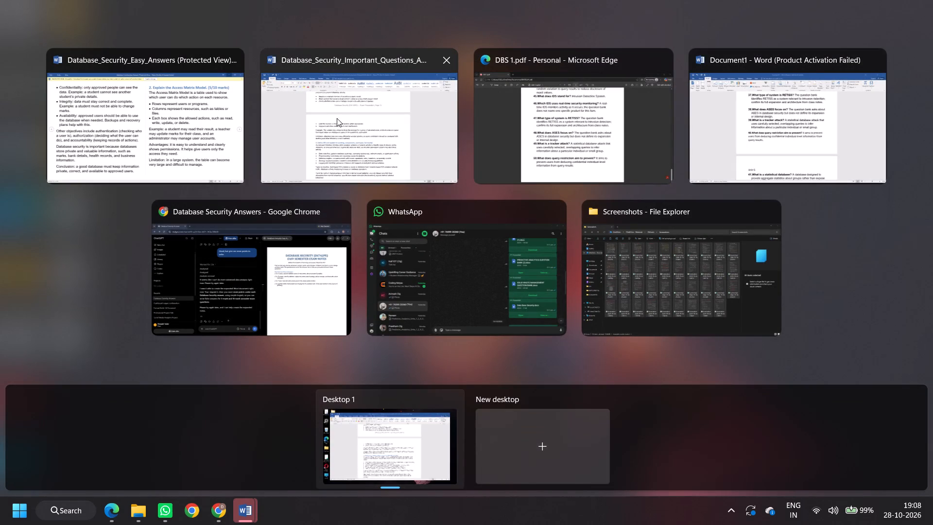
Switch to Document1 in Word and review the question bank's layout from Unit-1 through question 50.
click(763, 98)
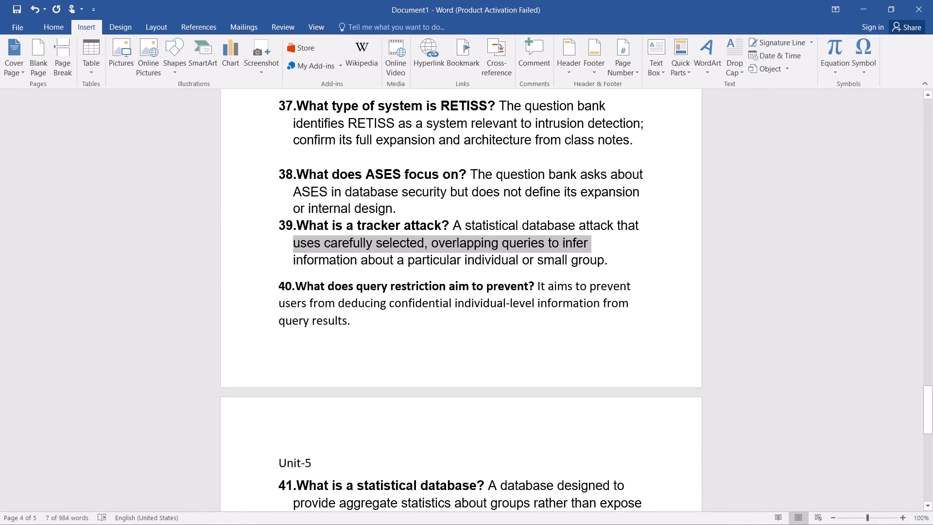
scroll(728, 185, up, 10)
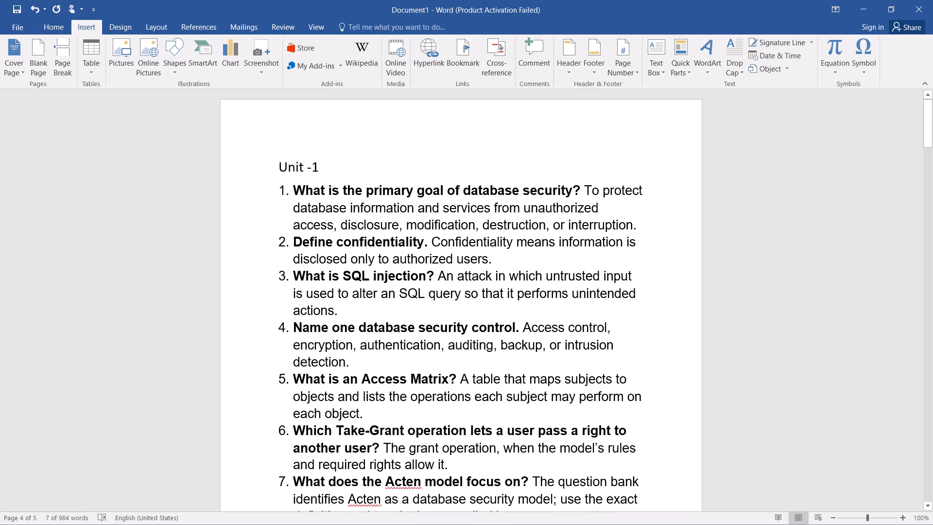
scroll(728, 185, down, 9)
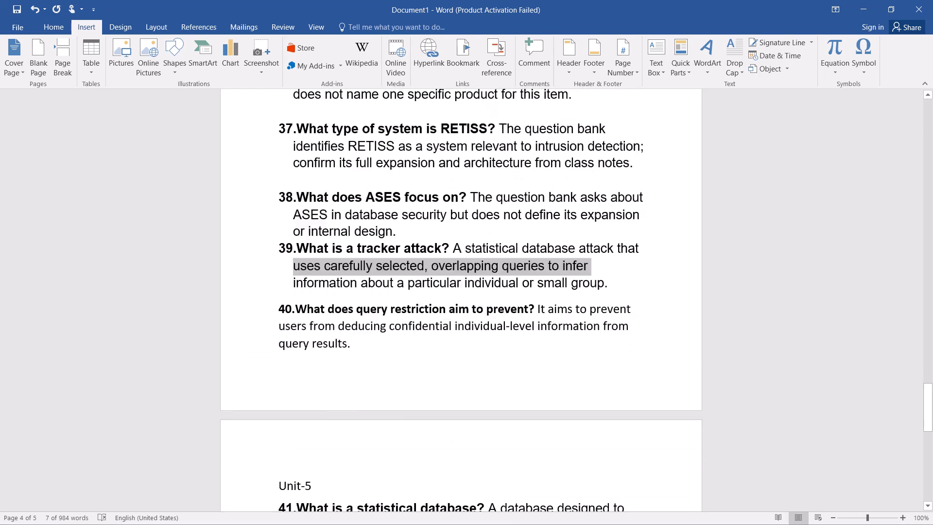
scroll(728, 185, down, 5)
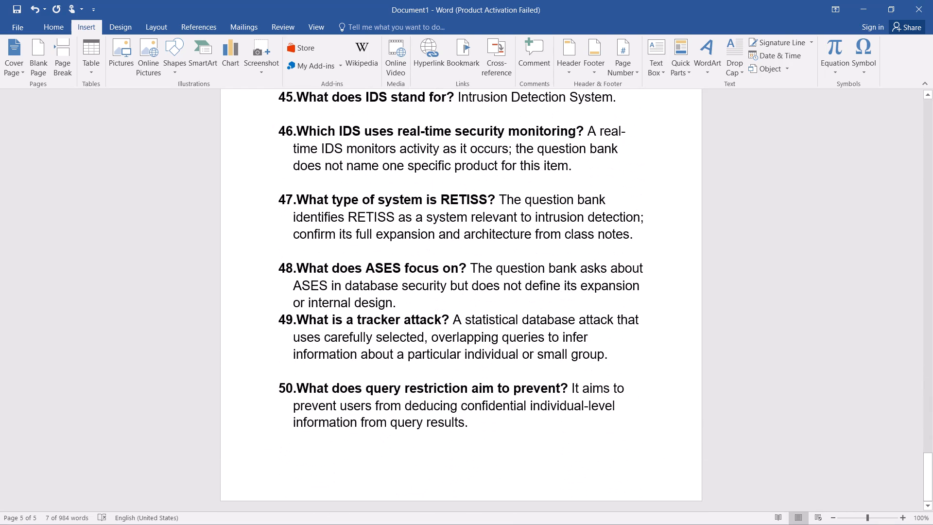
scroll(728, 185, up, 3)
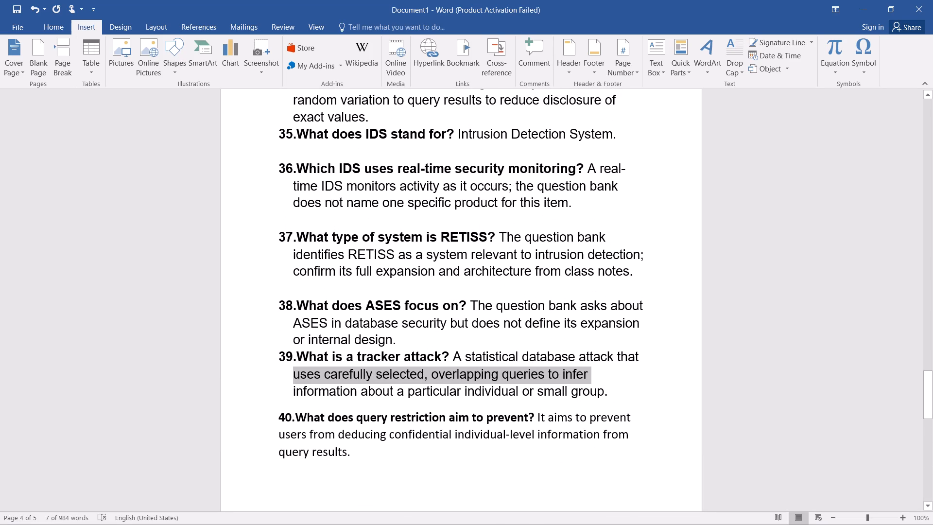
Switch to Document1 and check its pages from the Unit-5 questions back to the Unit-1 heading.
scroll(660, 225, down, 2)
scroll(660, 225, right, 1)
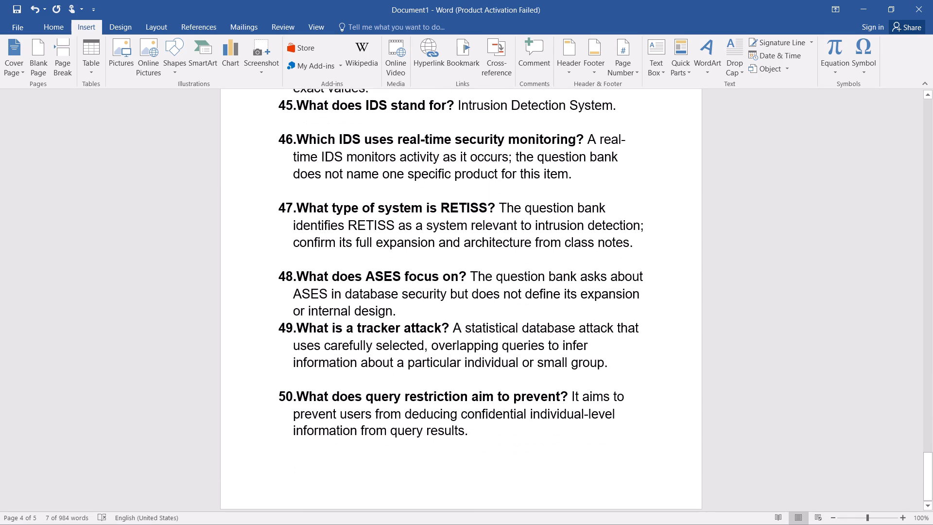
scroll(660, 225, right, 1)
scroll(660, 225, up, 2)
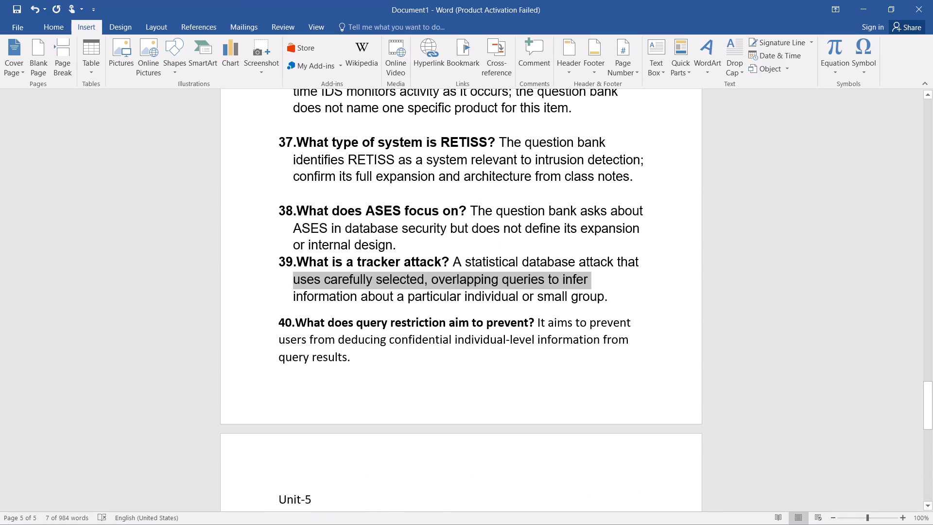
click(622, 207)
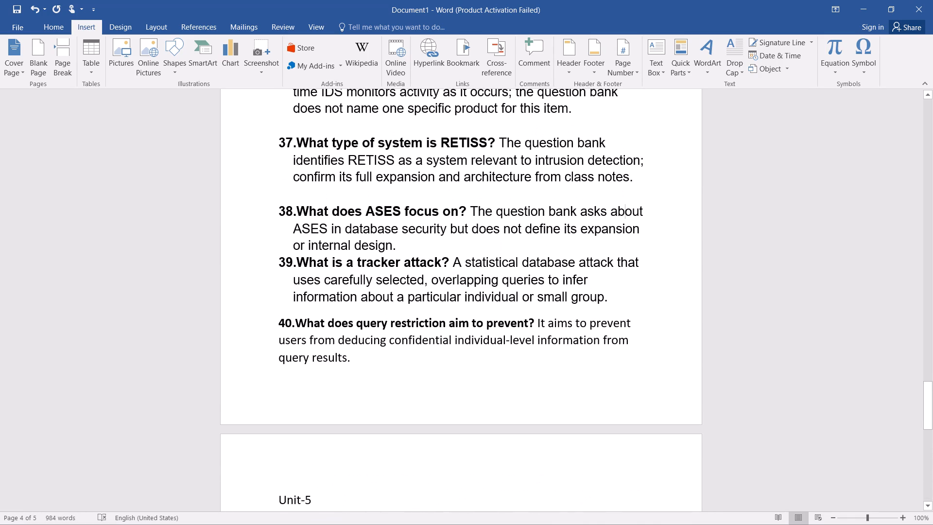
scroll(679, 199, up, 5)
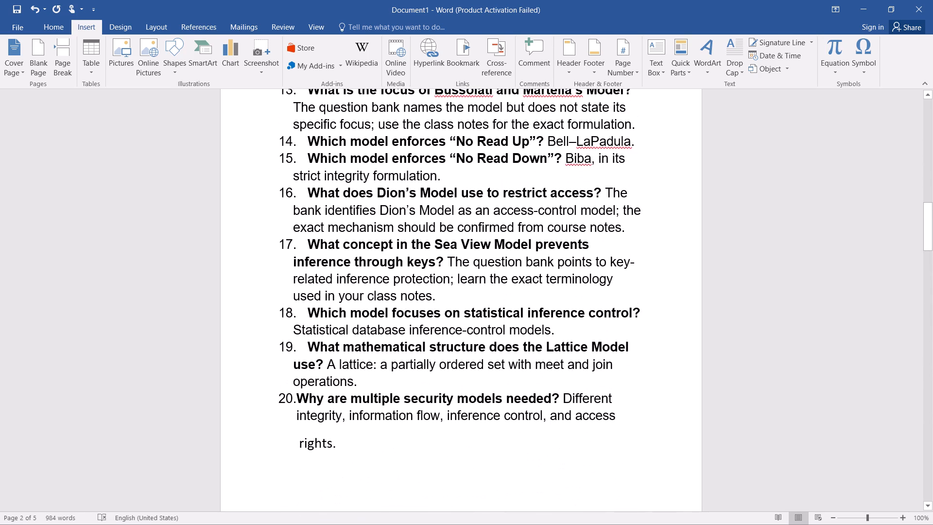
scroll(679, 199, up, 6)
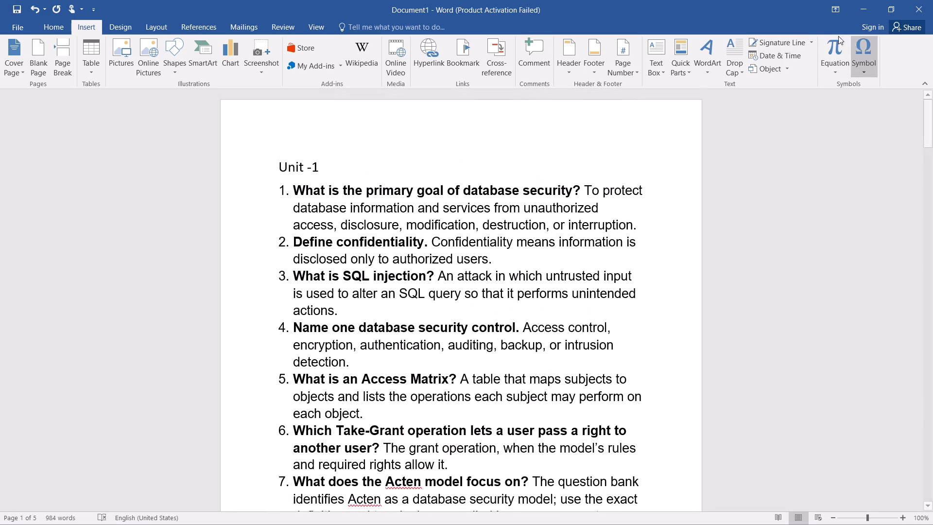
Minimize Document1, return to the first page of Database_Security_Important_Questions_Answers, and close that document without saving its changes.
click(869, 10)
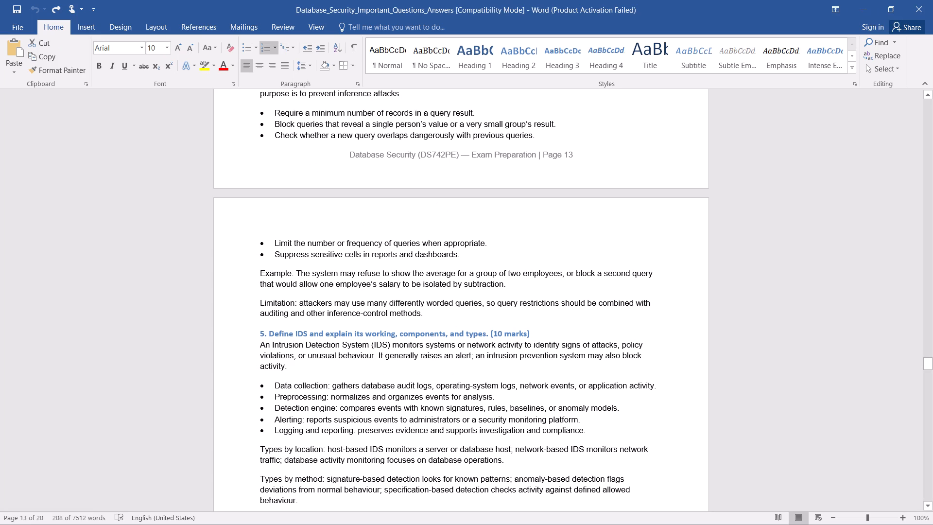
scroll(658, 256, up, 4)
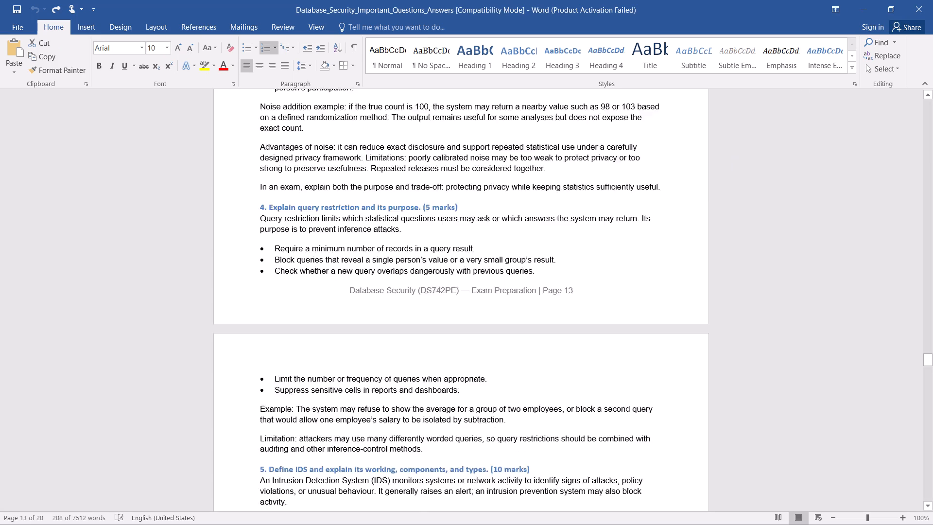
scroll(658, 256, up, 13)
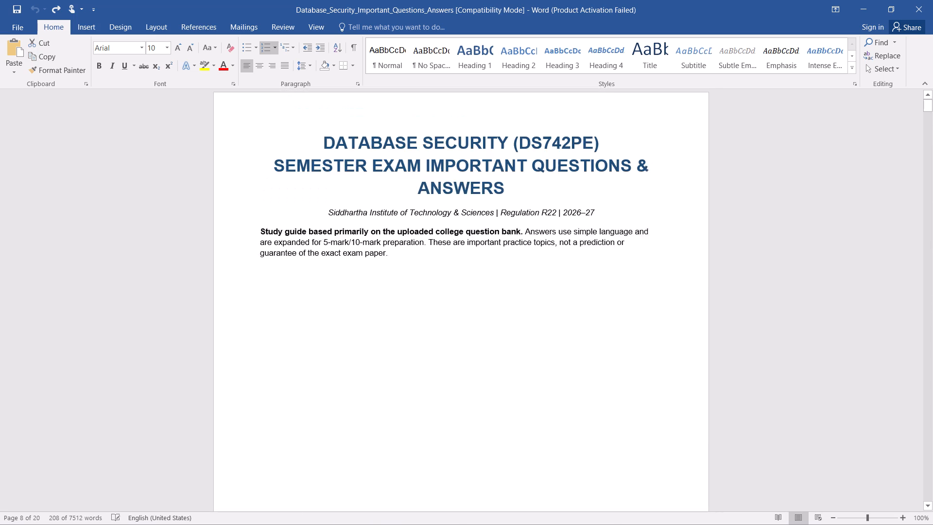
click(928, 10)
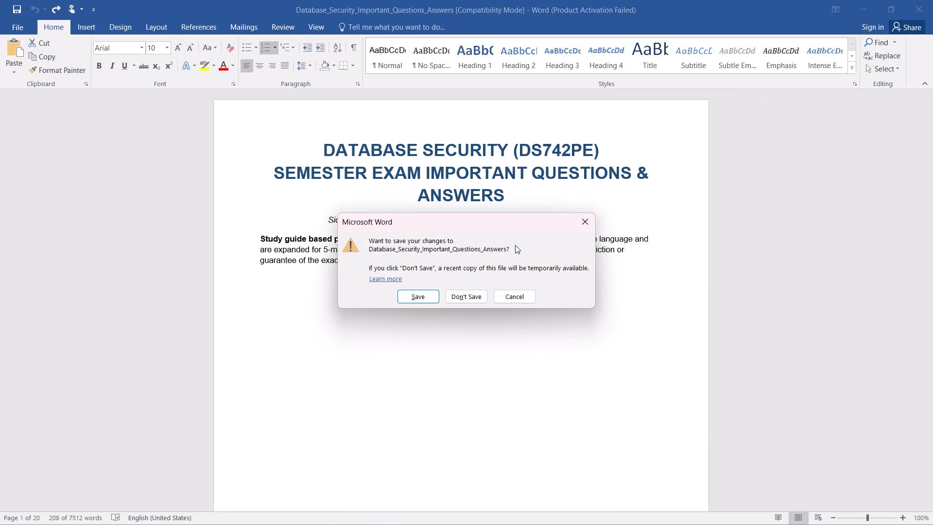
click(456, 297)
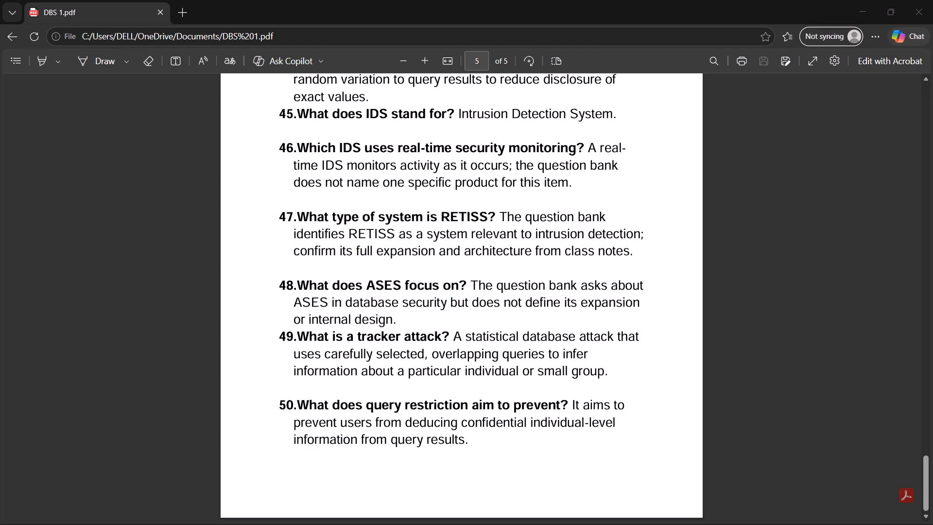
Check DBS 1.pdf from question 50 back to the Unit-1 heading and close the Edge window.
scroll(294, 337, down, 3)
scroll(294, 337, up, 10)
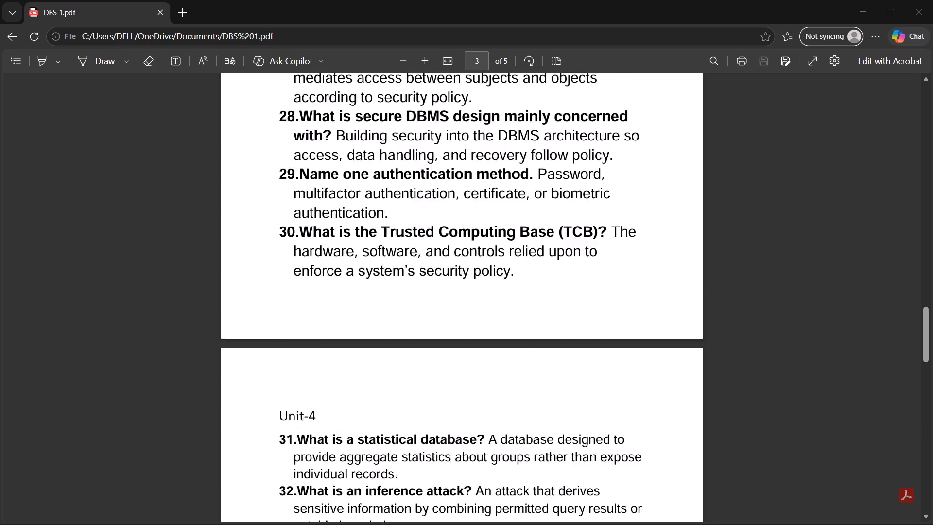
scroll(294, 337, up, 6)
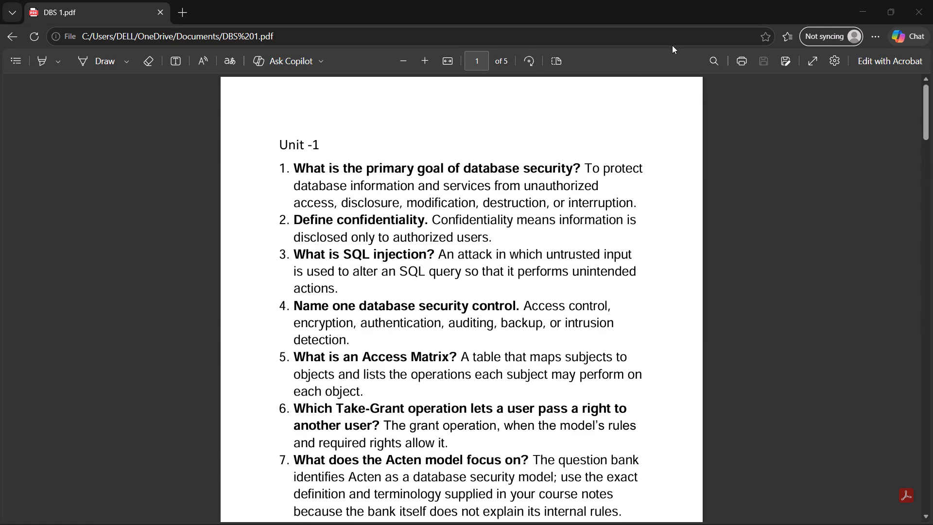